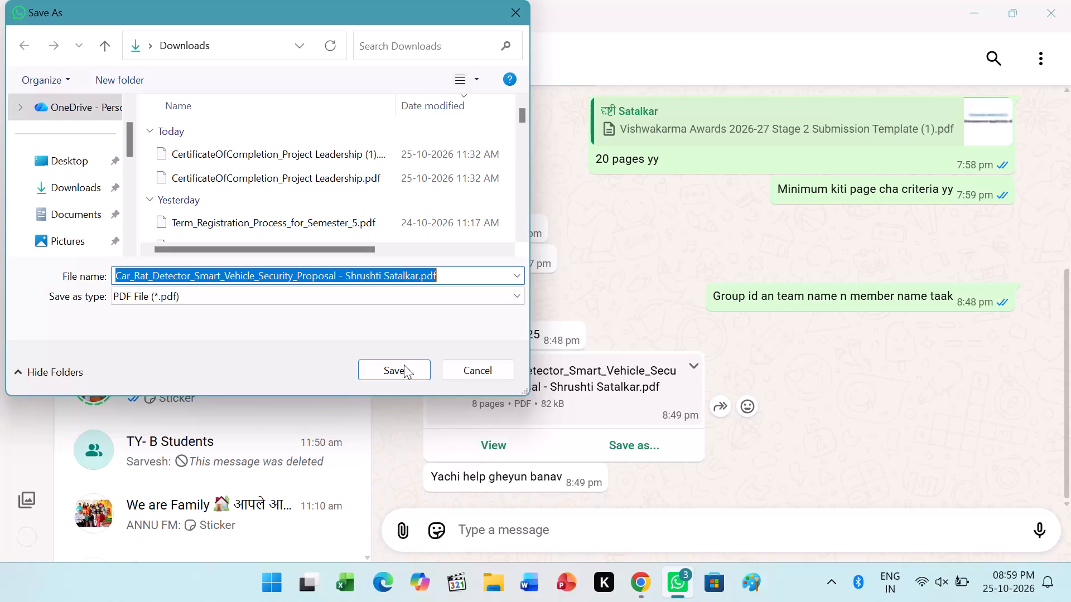
# Save the received Car_Rat_Detector_Smart_Vehicle_Security_Proposal PDF to the Downloads folder under its suggested file name.
pyautogui.click(393, 370)
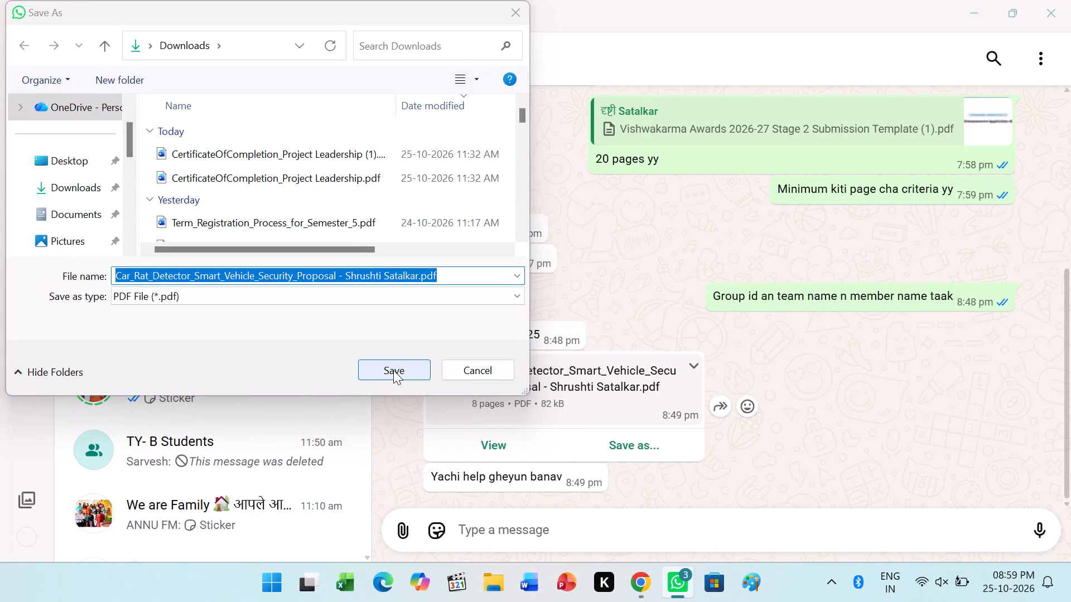
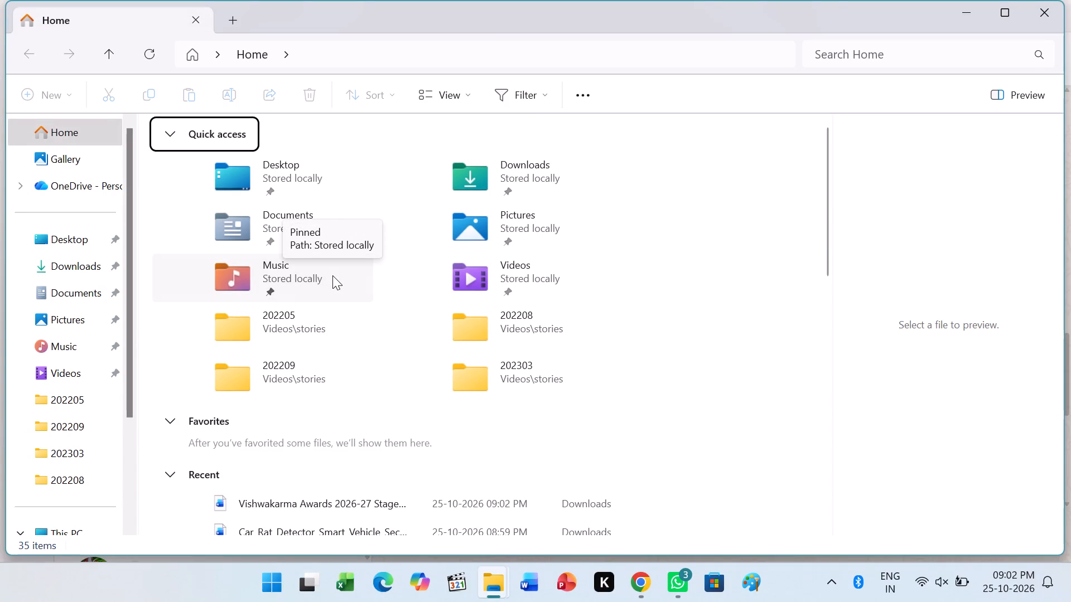
# Open the recent Vishwakarma Awards 2026-27 Stage 2 Submission Template PDF from Downloads in Word.
pyautogui.doubleClick(365, 503)
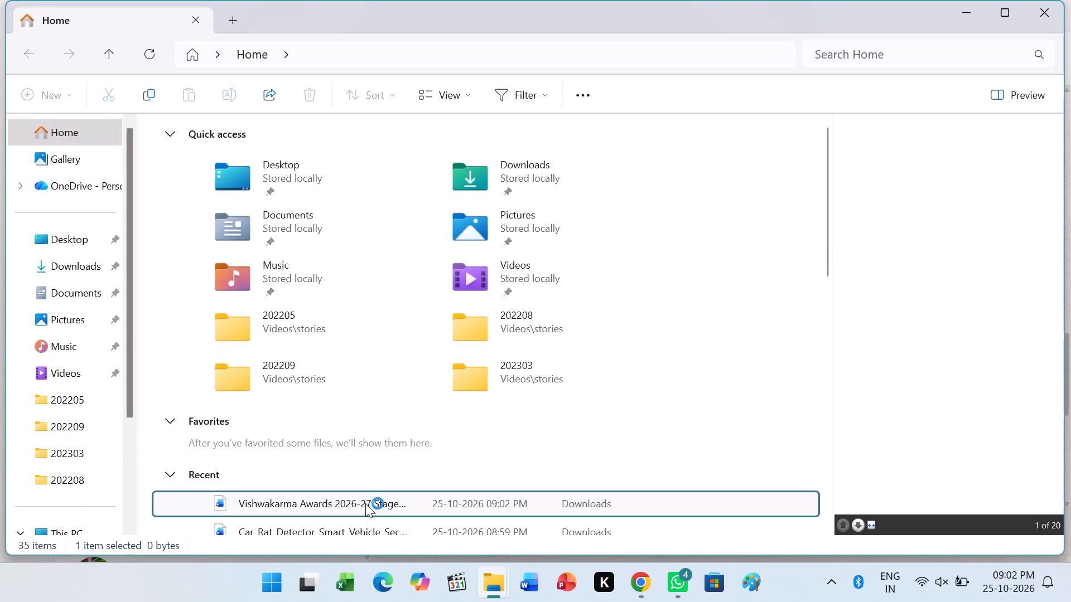
pyautogui.doubleClick(365, 503)
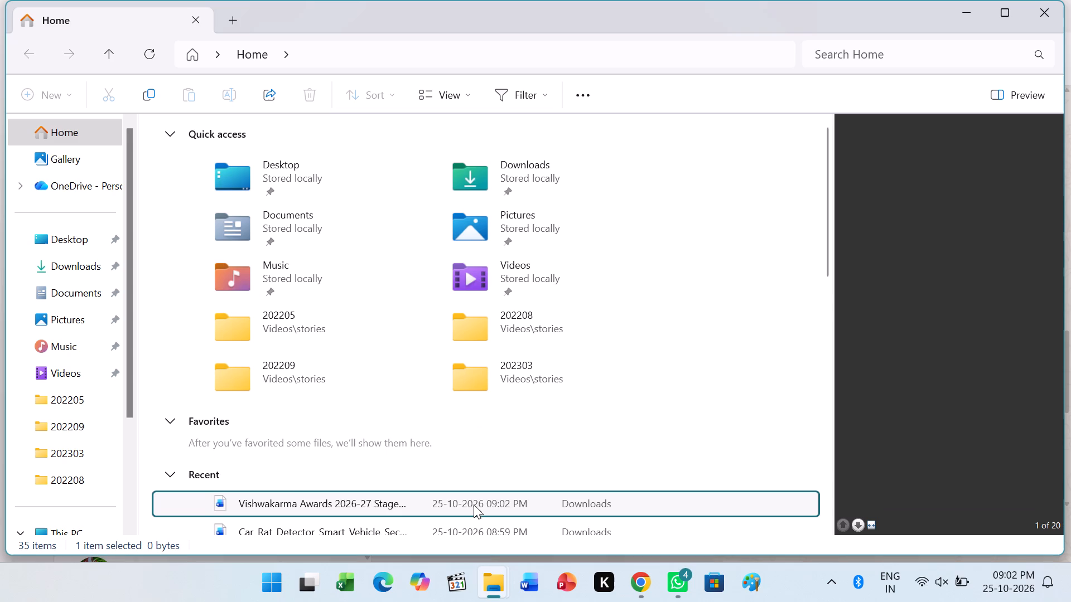
pyautogui.doubleClick(461, 501)
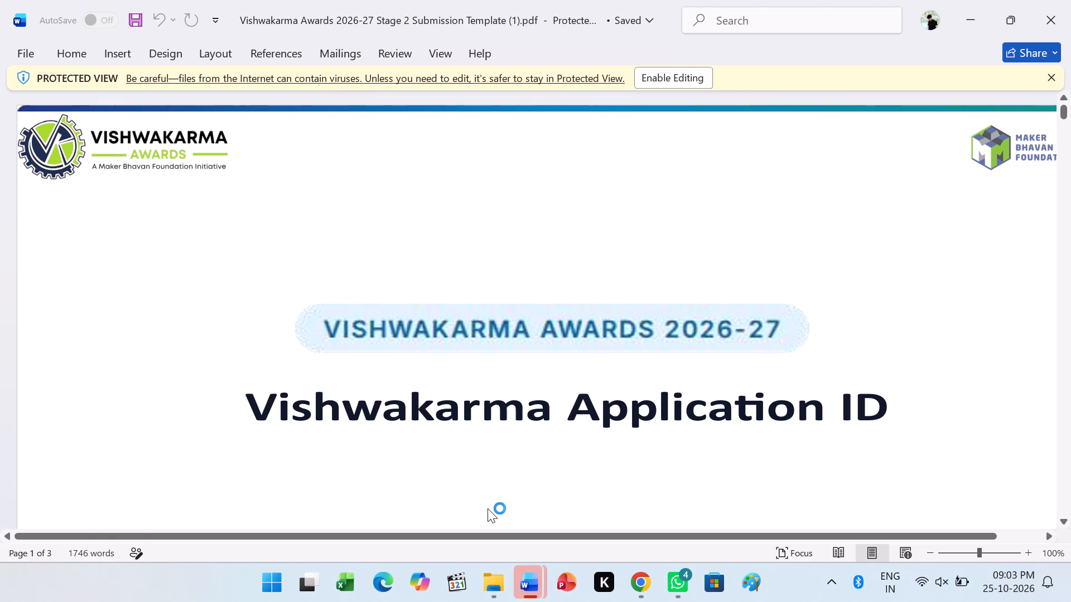
# Dismiss the Office activation wizard and enable editing for the protected submission template.
pyautogui.scroll(-3, 646, 421)
pyautogui.keyDown('ctrl'); pyautogui.scroll(-5, 646, 421); pyautogui.keyUp('ctrl')
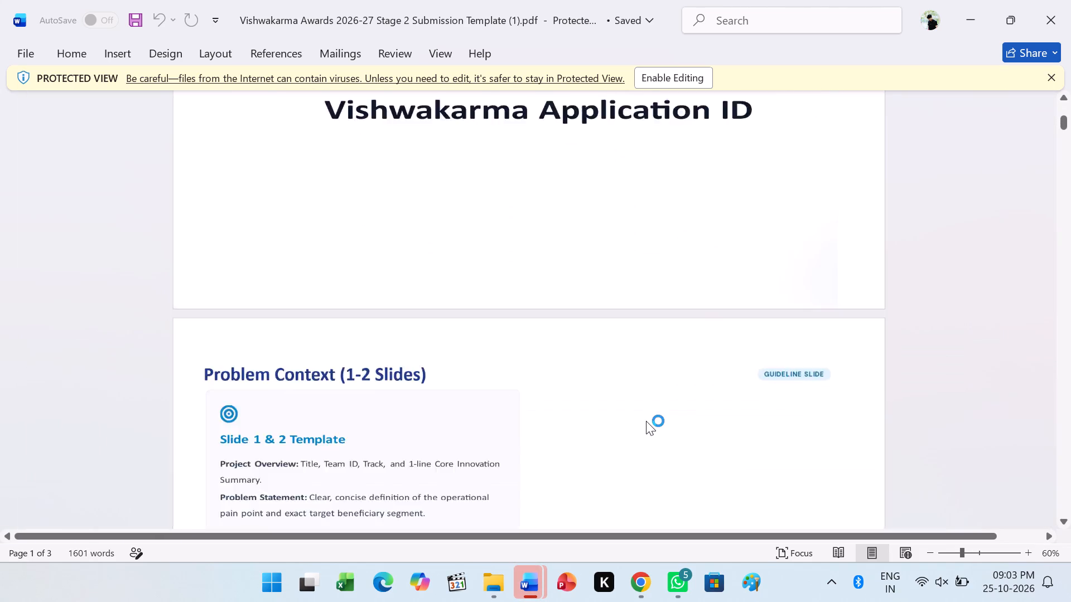
pyautogui.keyDown('ctrl'); pyautogui.scroll(-2, 646, 421); pyautogui.keyUp('ctrl')
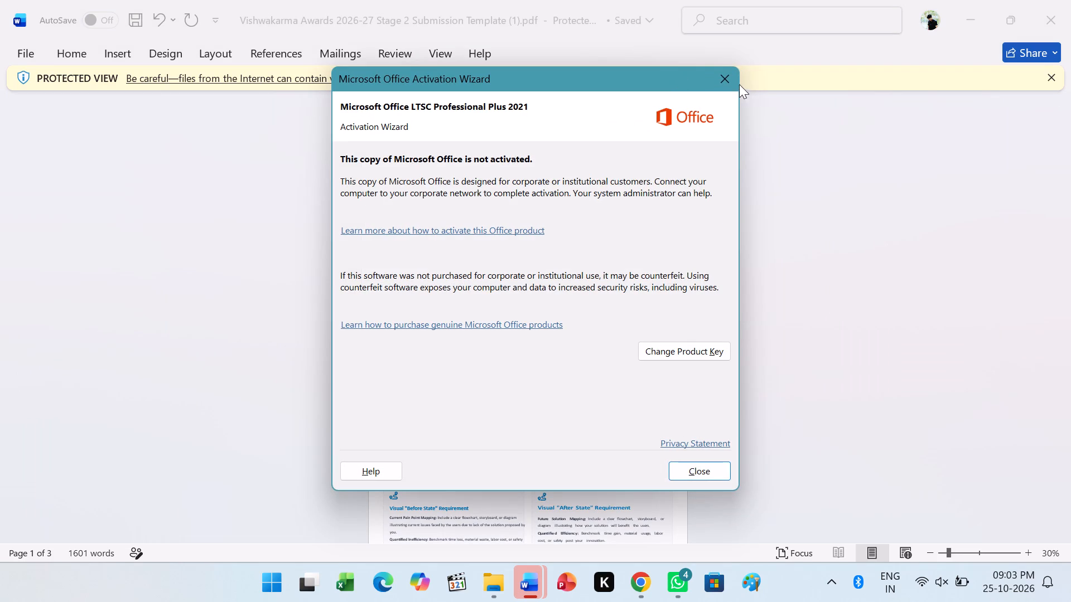
pyautogui.click(729, 77)
pyautogui.click(684, 76)
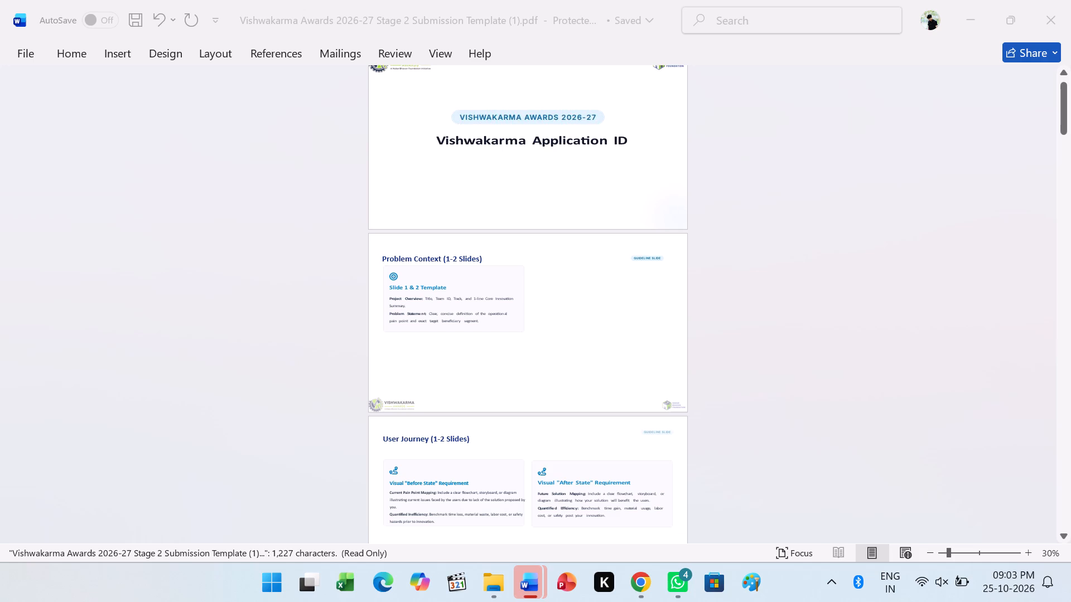
# Look over the submission template's slides at different zoom levels.
pyautogui.scroll(1, 529, 210)
pyautogui.scroll(2, 466, 172)
pyautogui.scroll(-4, 466, 172)
pyautogui.scroll(4, 466, 172)
pyautogui.scroll(-6, 466, 172)
pyautogui.scroll(2, 466, 172)
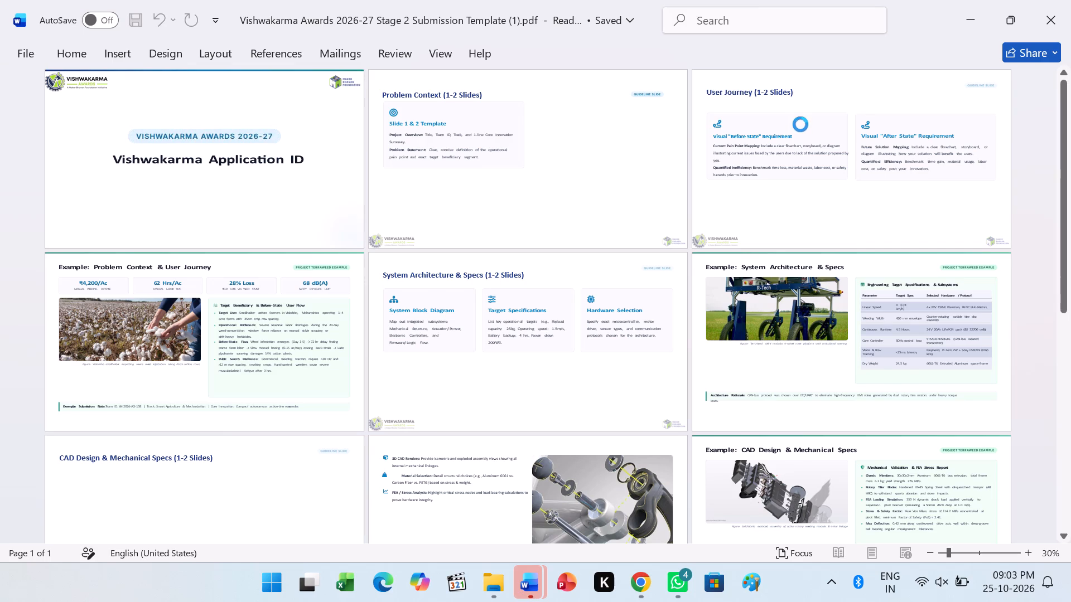
pyautogui.keyDown('ctrl'); pyautogui.scroll(-8, 492, 202); pyautogui.keyUp('ctrl')
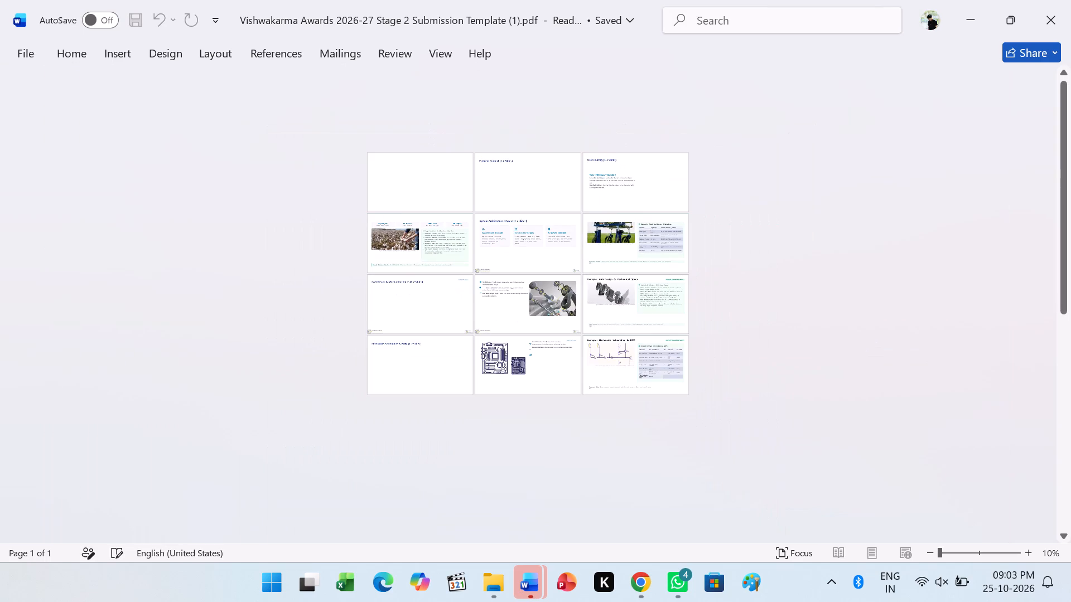
pyautogui.keyDown('ctrl'); pyautogui.scroll(12, 492, 202); pyautogui.keyUp('ctrl')
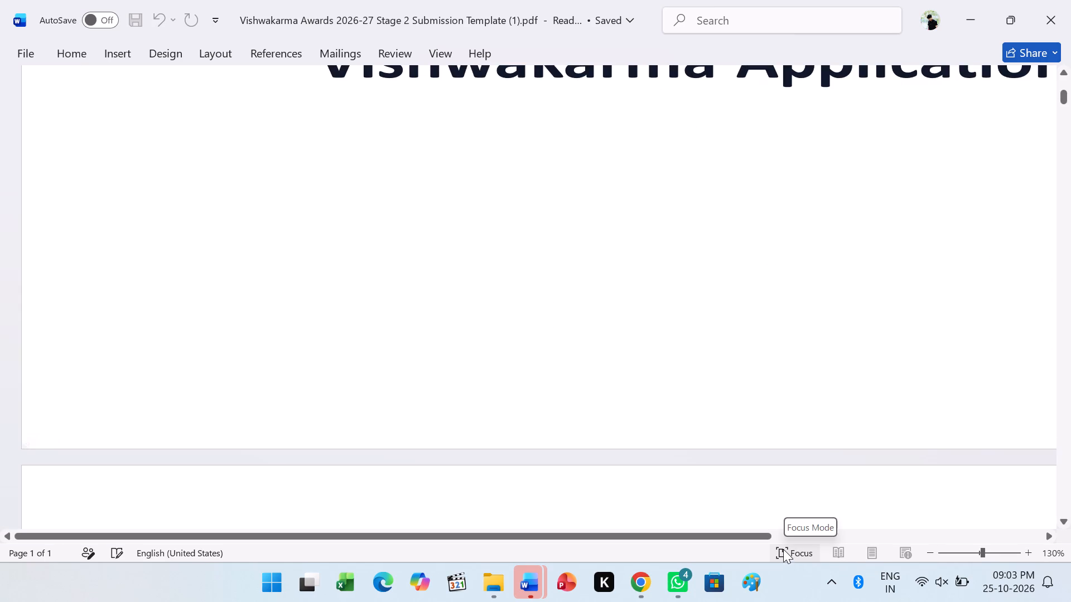
pyautogui.keyDown('ctrl'); pyautogui.scroll(-7, 783, 548); pyautogui.keyUp('ctrl')
pyautogui.scroll(-2, 685, 283)
pyautogui.scroll(3, 685, 283)
pyautogui.scroll(-1, 685, 283)
pyautogui.keyDown('ctrl'); pyautogui.scroll(-8, 685, 283); pyautogui.keyUp('ctrl')
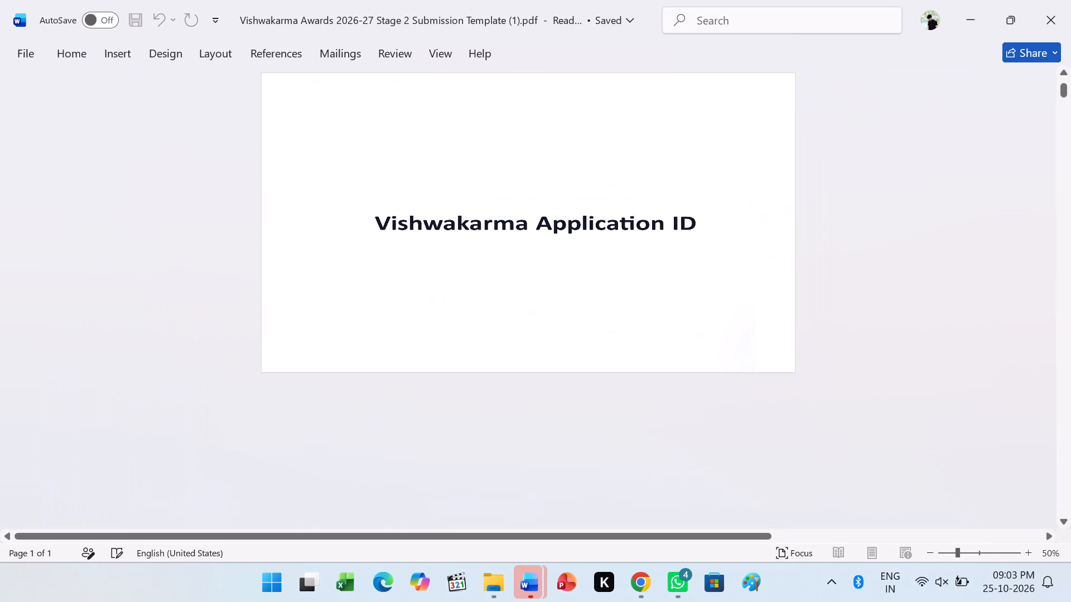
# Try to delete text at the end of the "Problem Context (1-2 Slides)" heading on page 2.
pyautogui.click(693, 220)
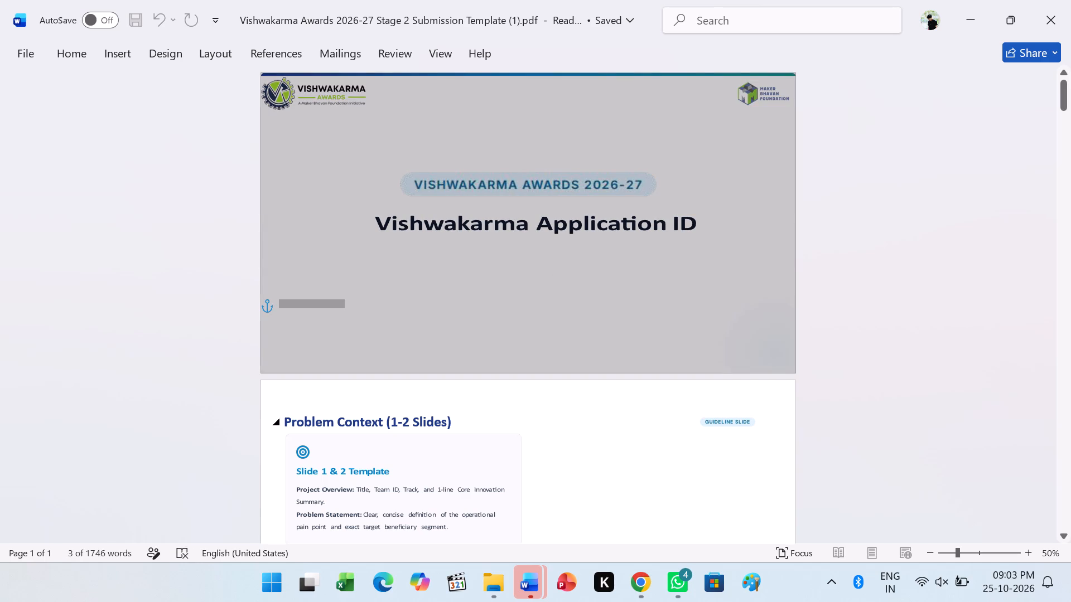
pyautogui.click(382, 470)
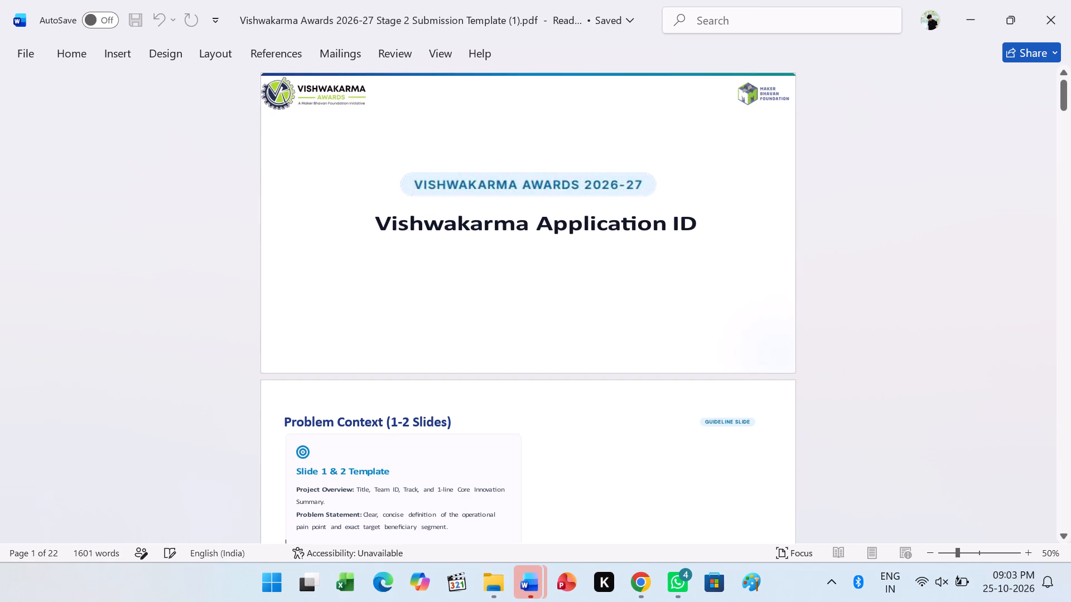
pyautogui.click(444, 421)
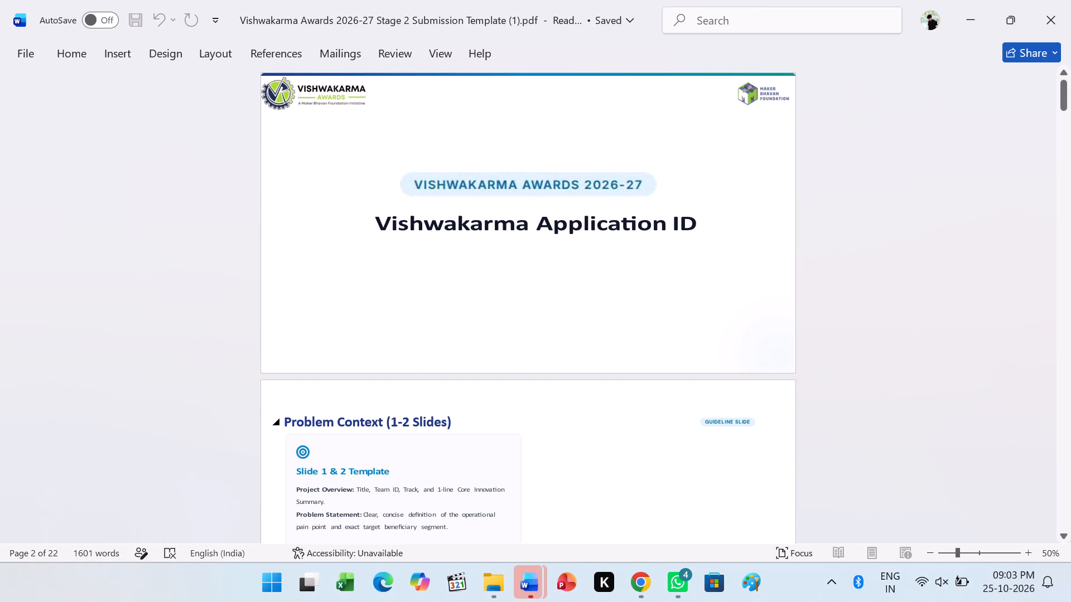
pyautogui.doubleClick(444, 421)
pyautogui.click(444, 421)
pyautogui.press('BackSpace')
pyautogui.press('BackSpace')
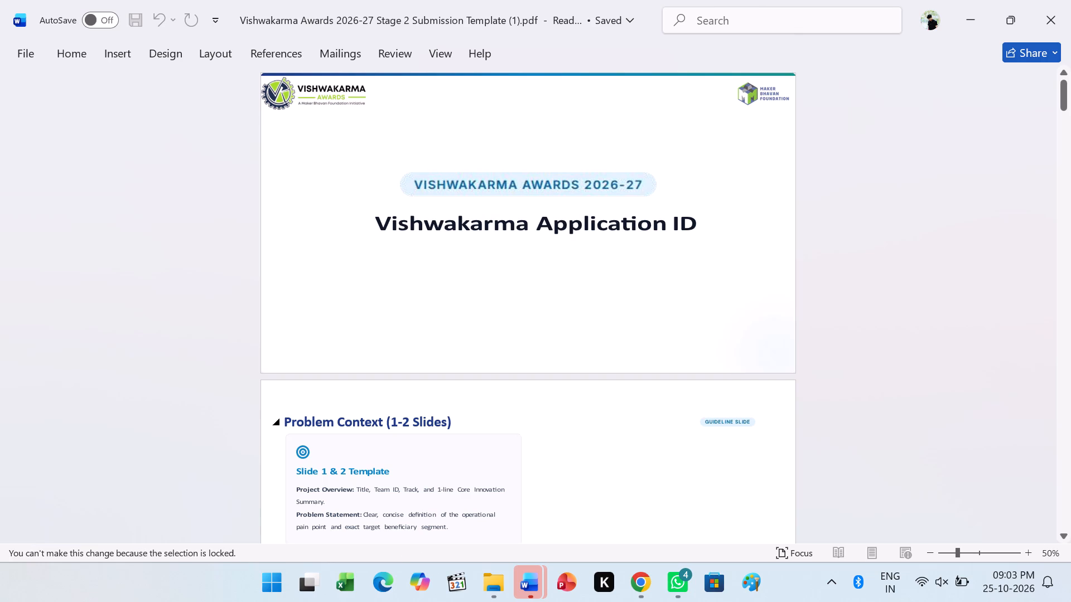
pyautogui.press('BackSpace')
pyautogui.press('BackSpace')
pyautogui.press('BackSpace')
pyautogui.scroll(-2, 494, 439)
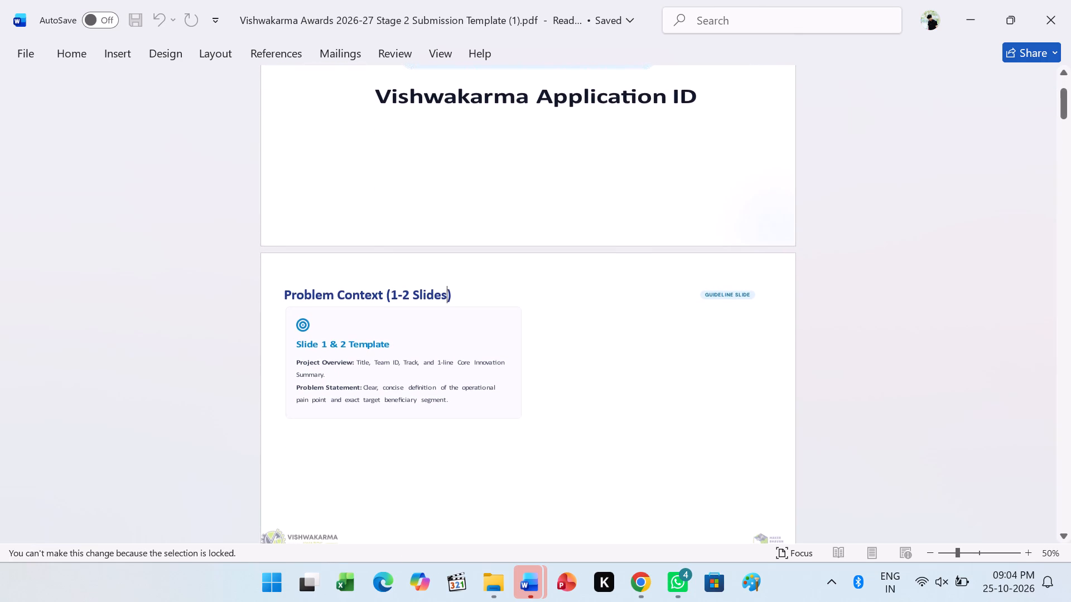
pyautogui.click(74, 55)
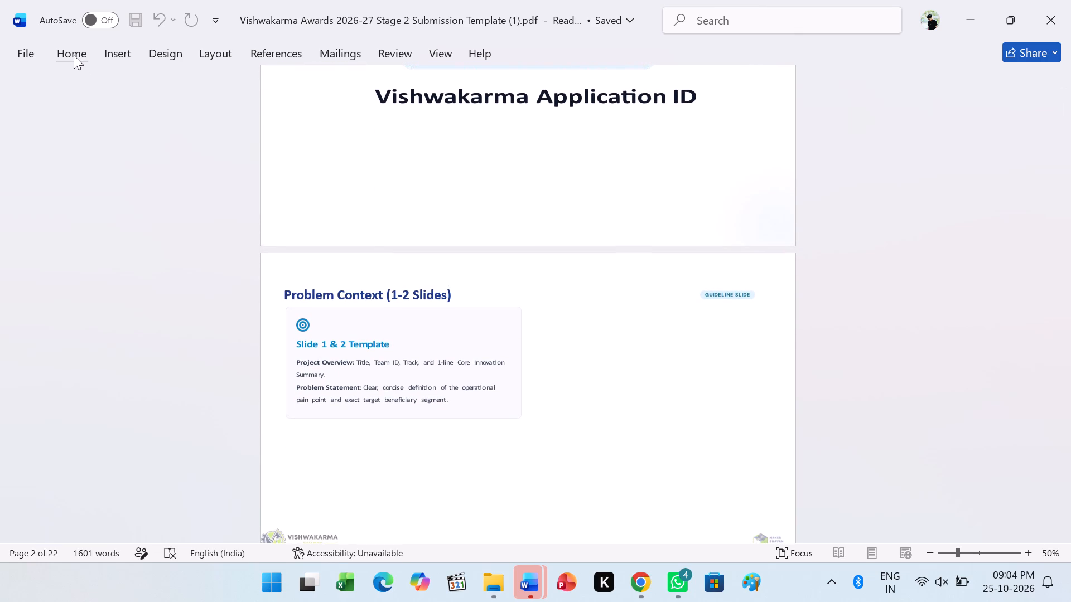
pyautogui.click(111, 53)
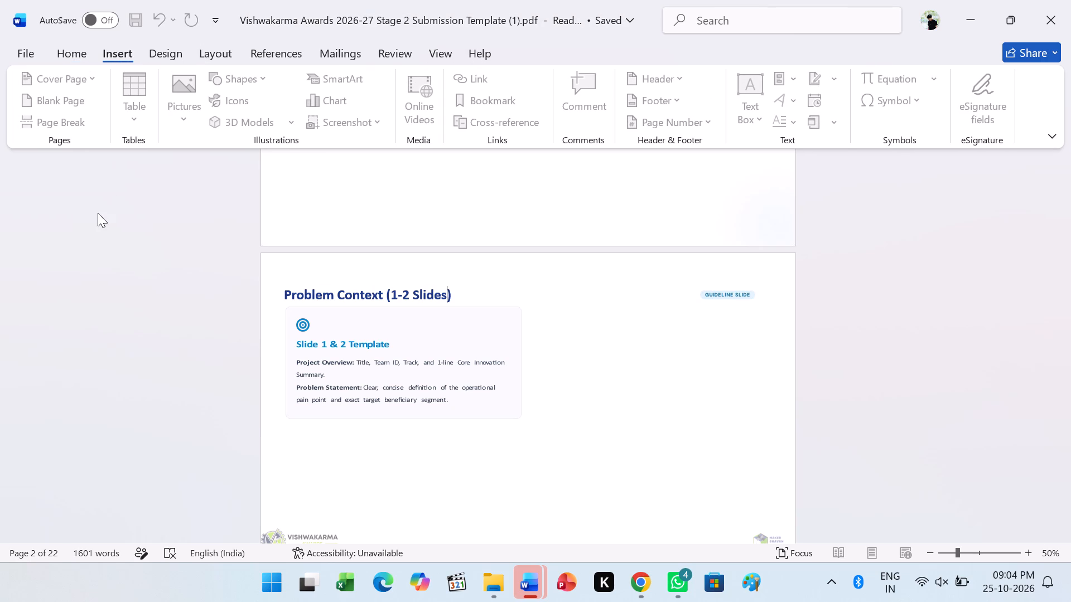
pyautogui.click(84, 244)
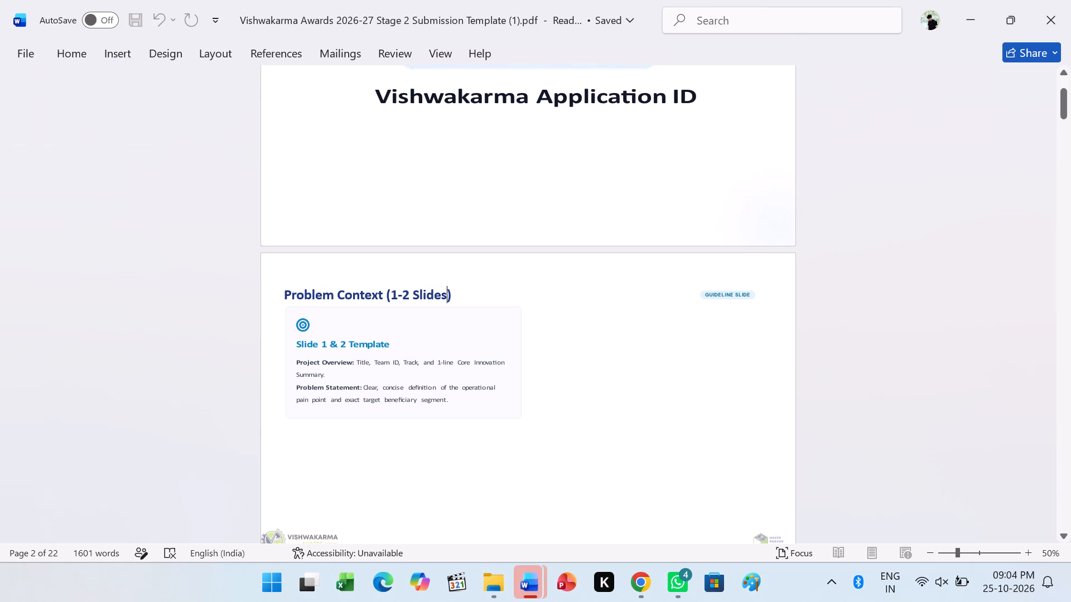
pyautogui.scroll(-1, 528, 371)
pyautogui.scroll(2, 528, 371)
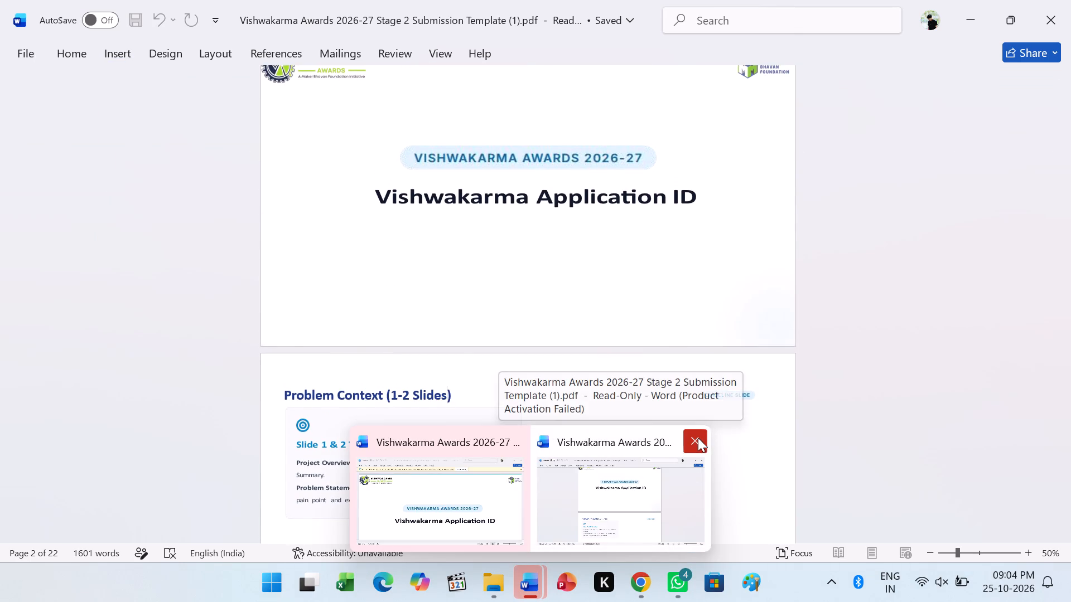
# Close the read-only copy of the template and return to the Protected View copy, dismissing the activation wizard.
pyautogui.click(698, 438)
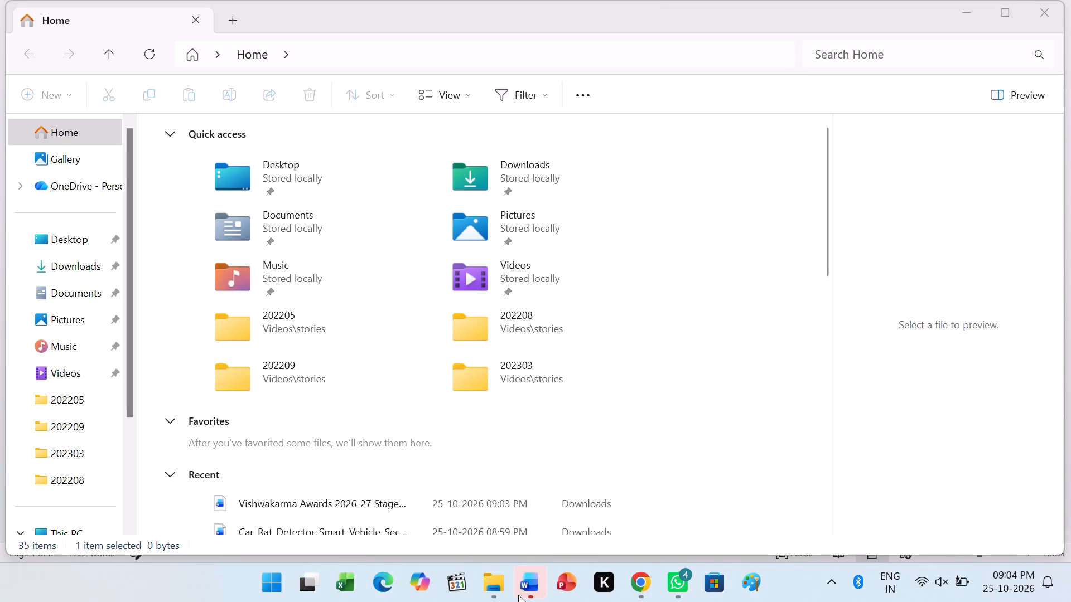
pyautogui.click(530, 589)
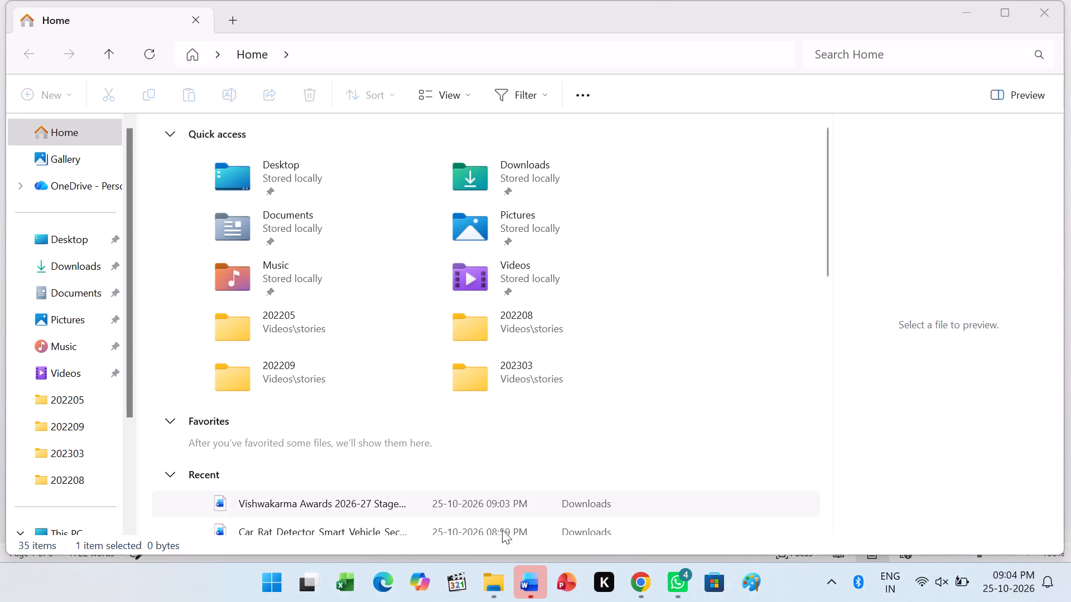
pyautogui.click(521, 582)
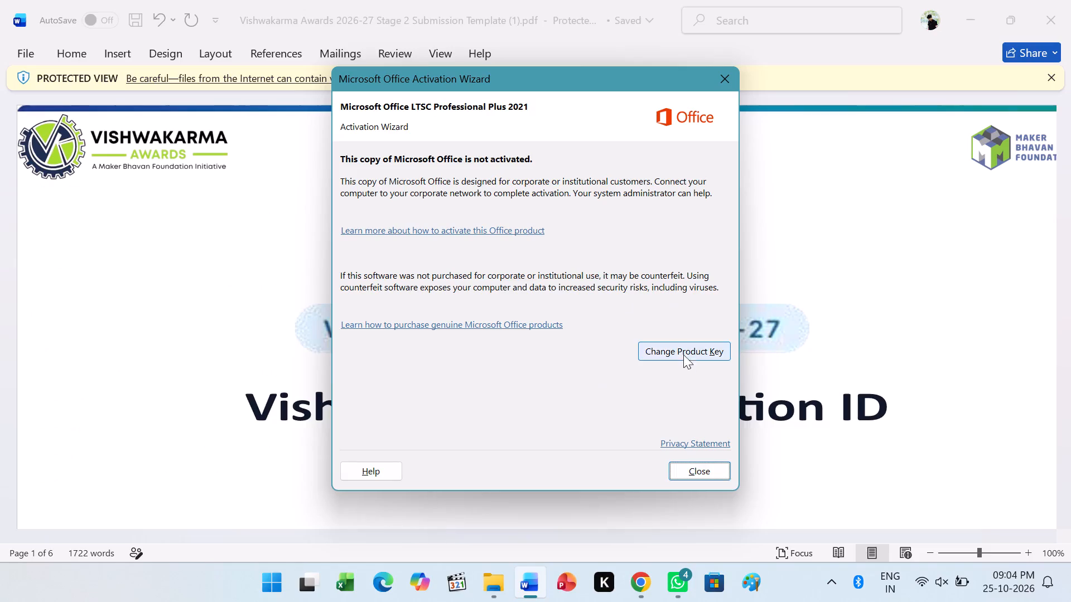
pyautogui.click(728, 72)
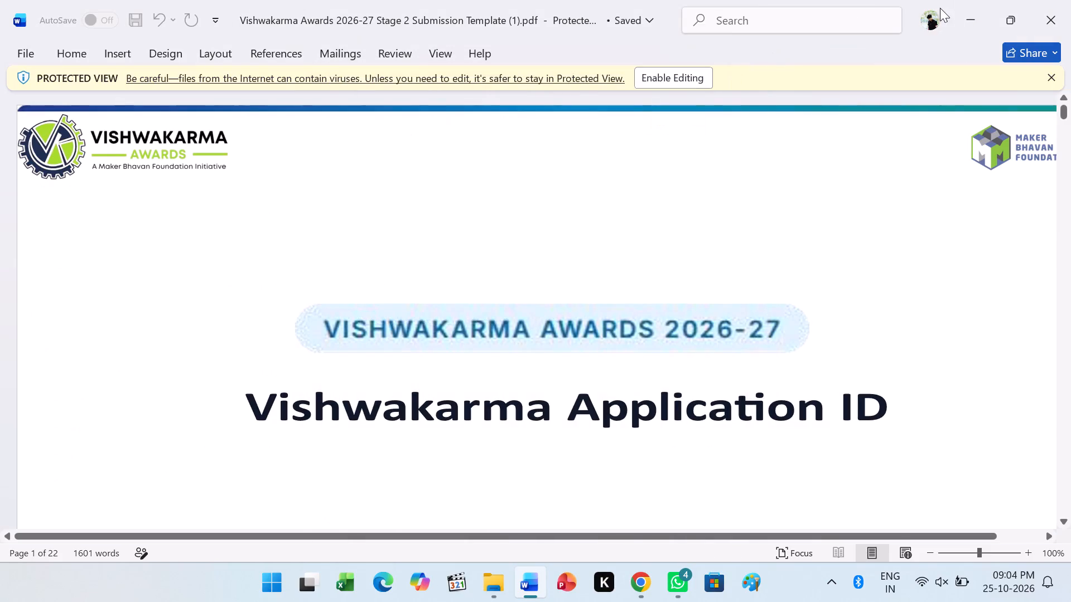
# Open the Microsoft sign-in from the account profile and start creating a new account.
pyautogui.click(930, 17)
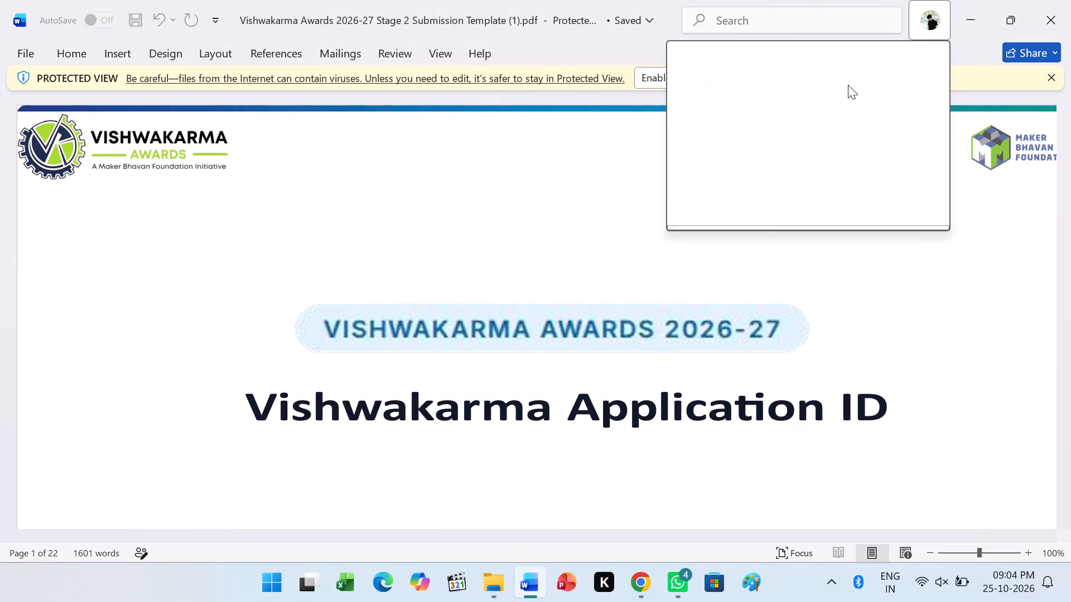
pyautogui.click(759, 201)
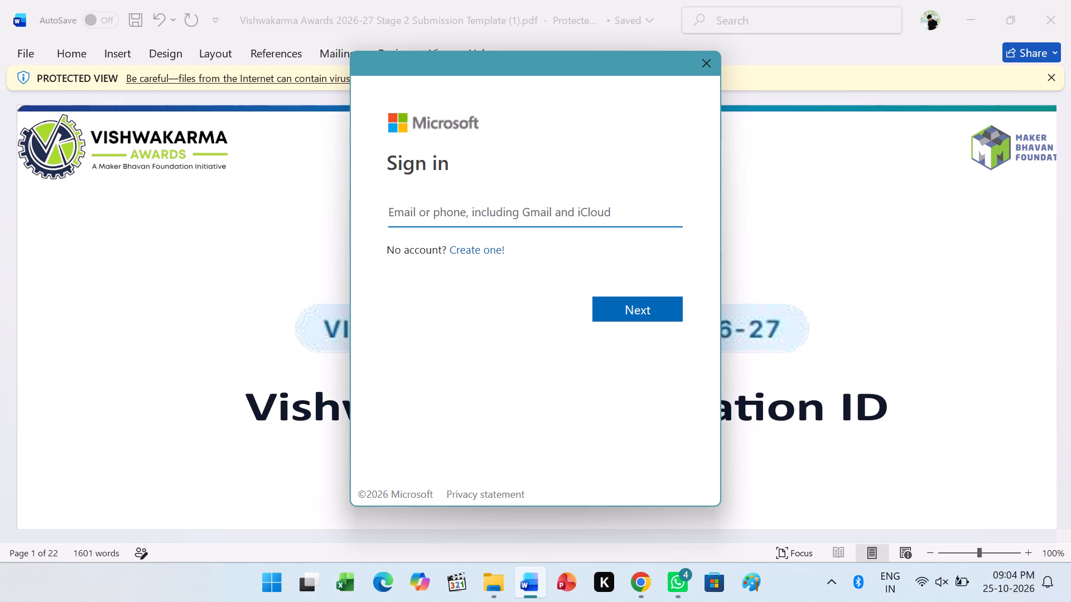
pyautogui.click(486, 247)
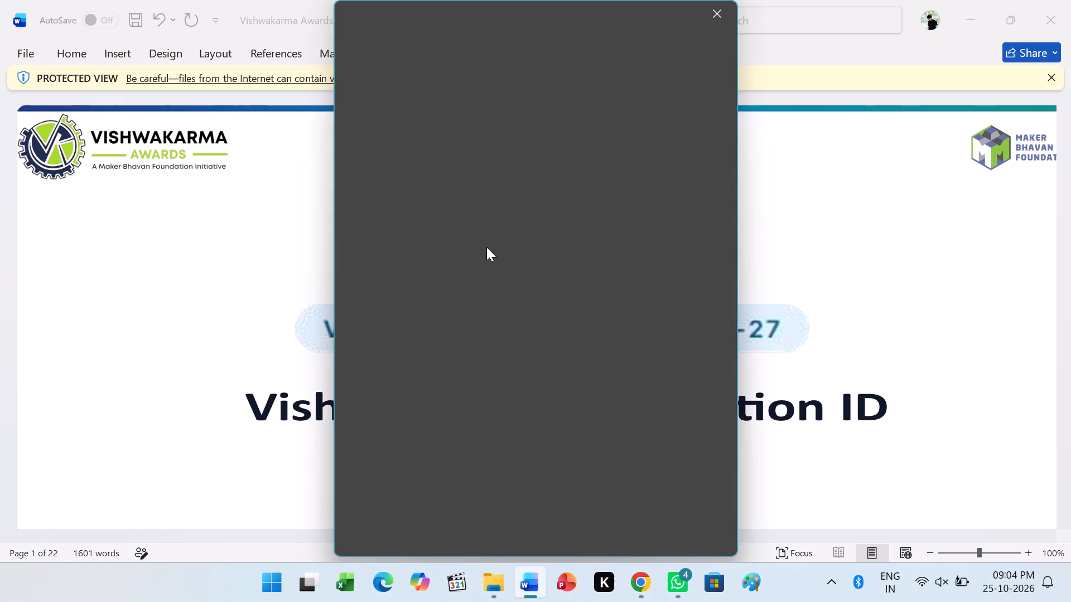
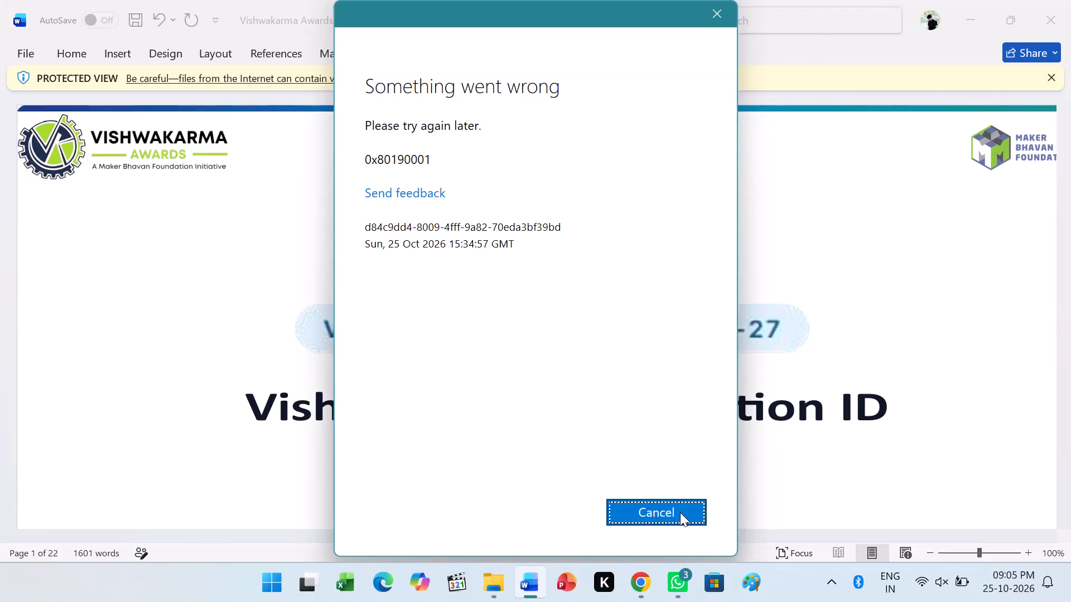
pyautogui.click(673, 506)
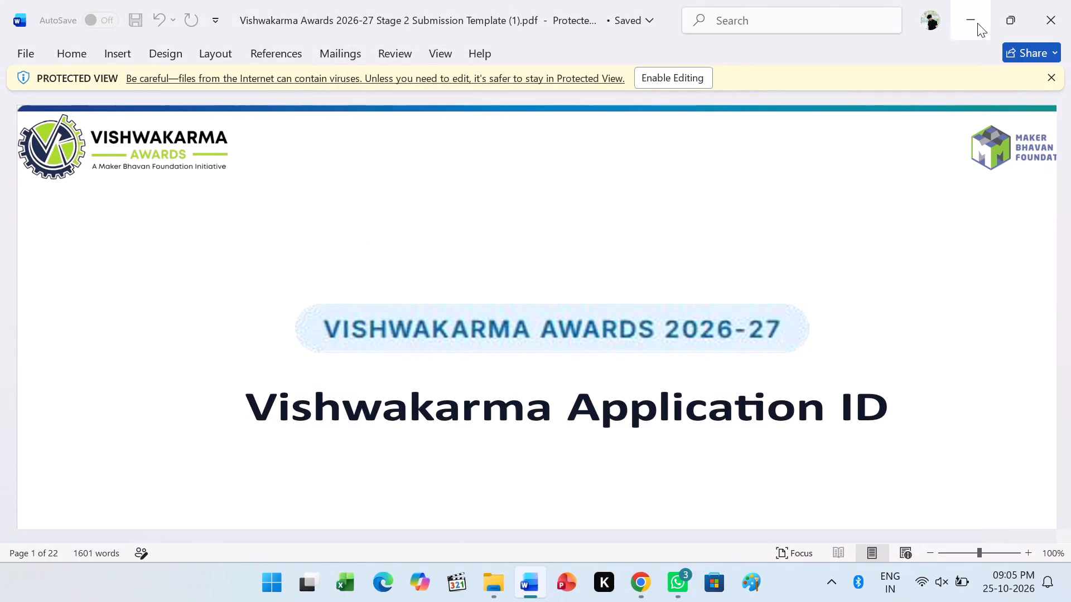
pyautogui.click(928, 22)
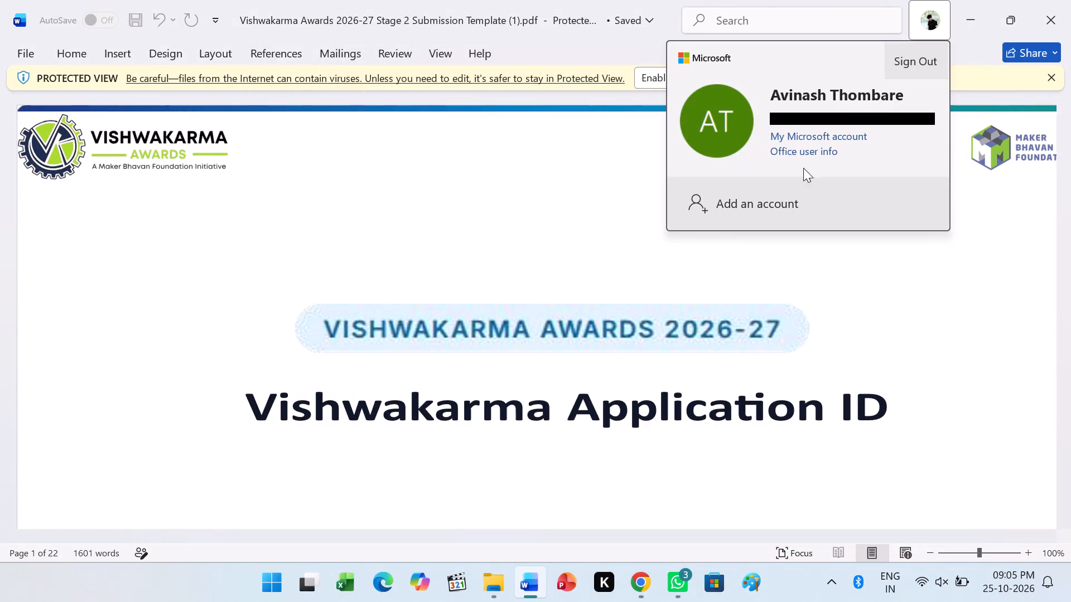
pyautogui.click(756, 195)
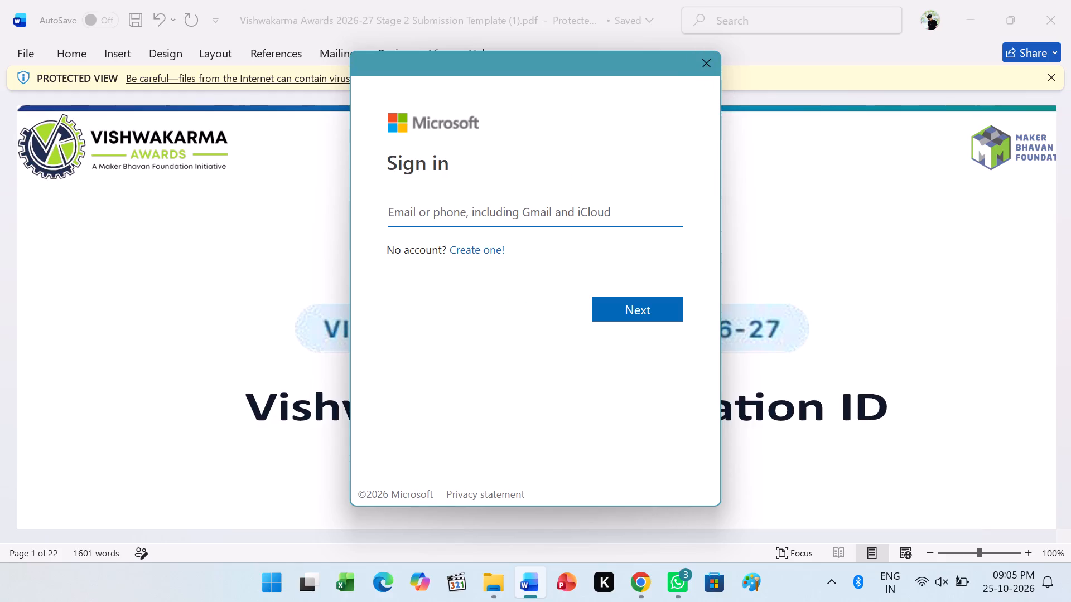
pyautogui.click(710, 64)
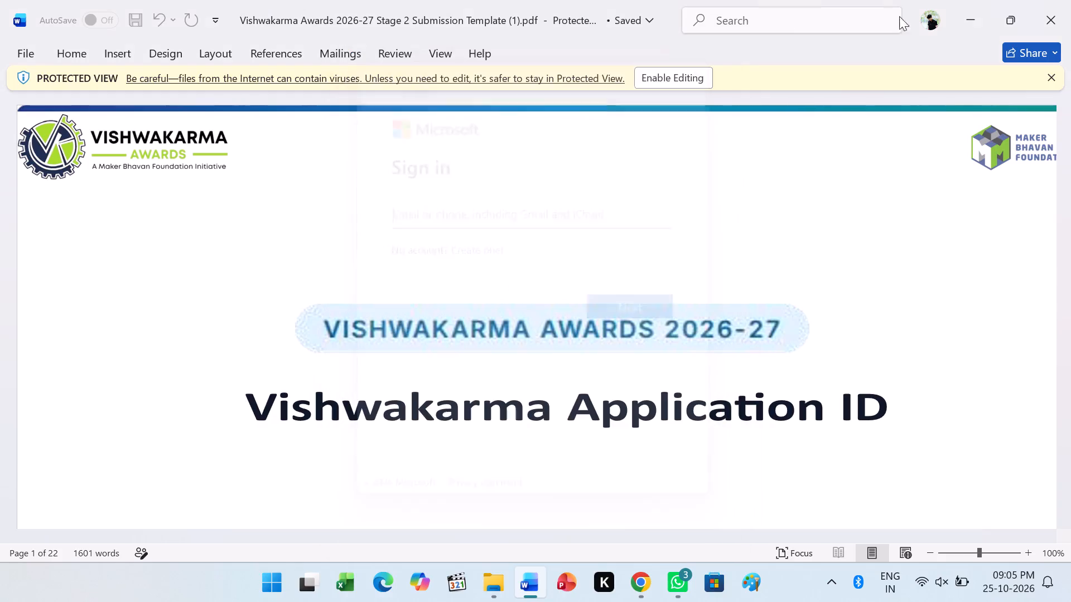
# Open the Office user info page and look over its update options and account privacy settings.
pyautogui.click(929, 11)
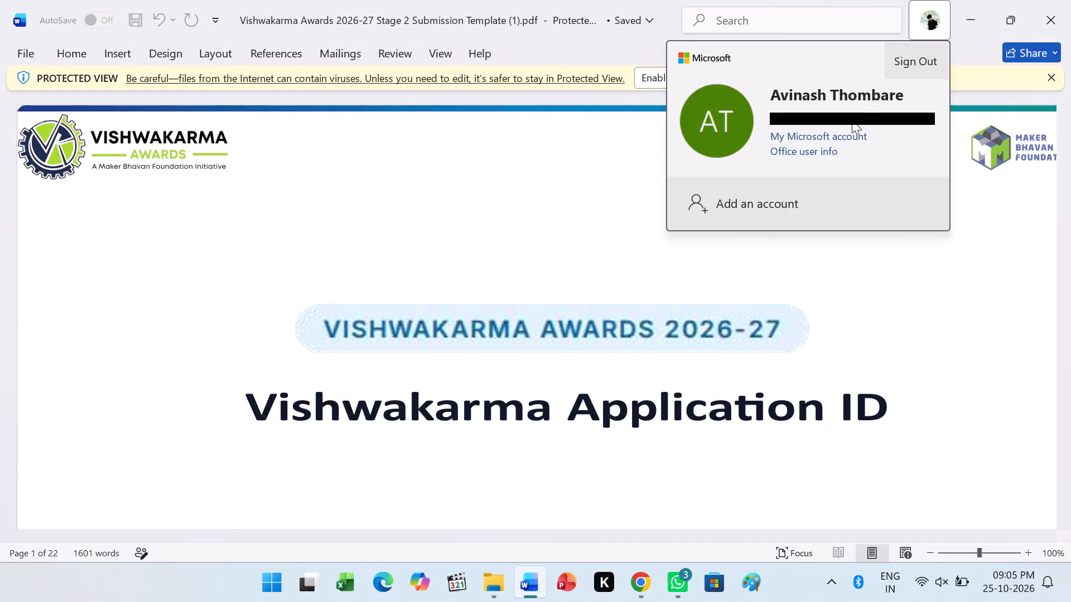
pyautogui.click(804, 154)
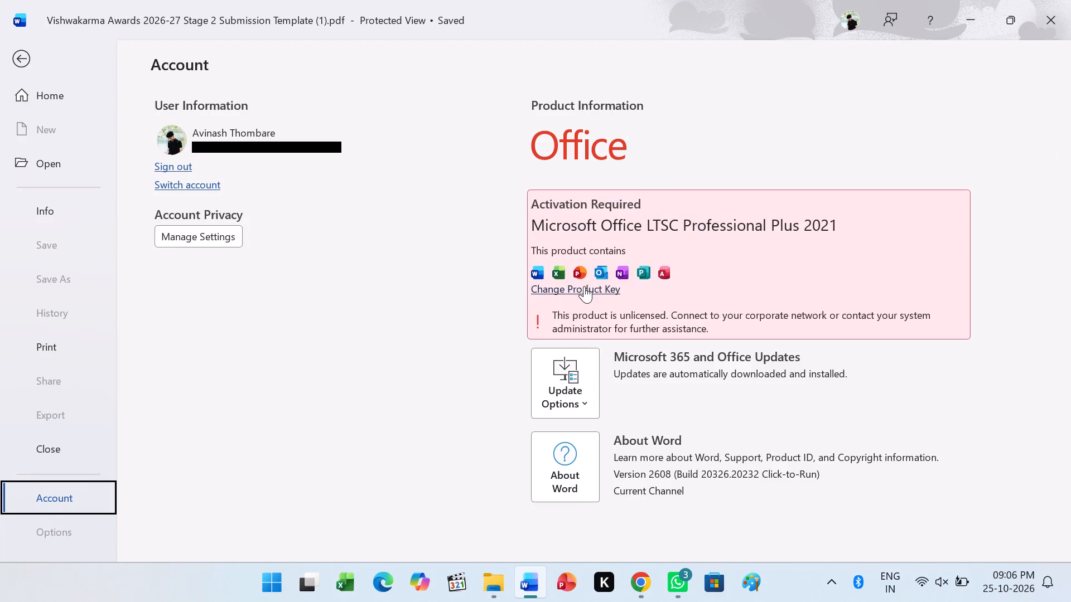
pyautogui.click(578, 402)
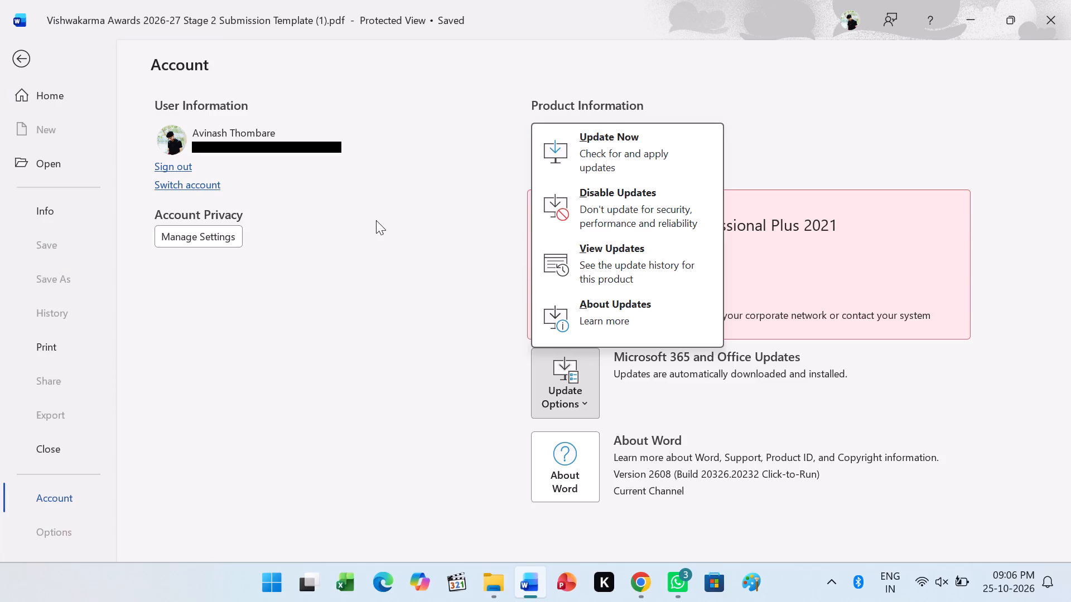
pyautogui.click(205, 232)
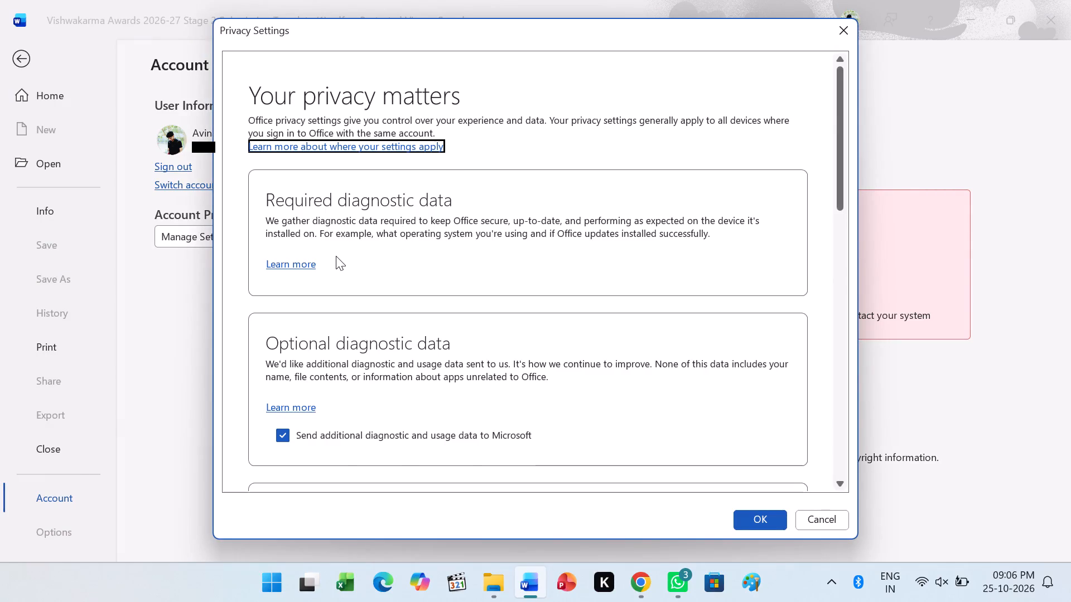
pyautogui.scroll(-2, 336, 256)
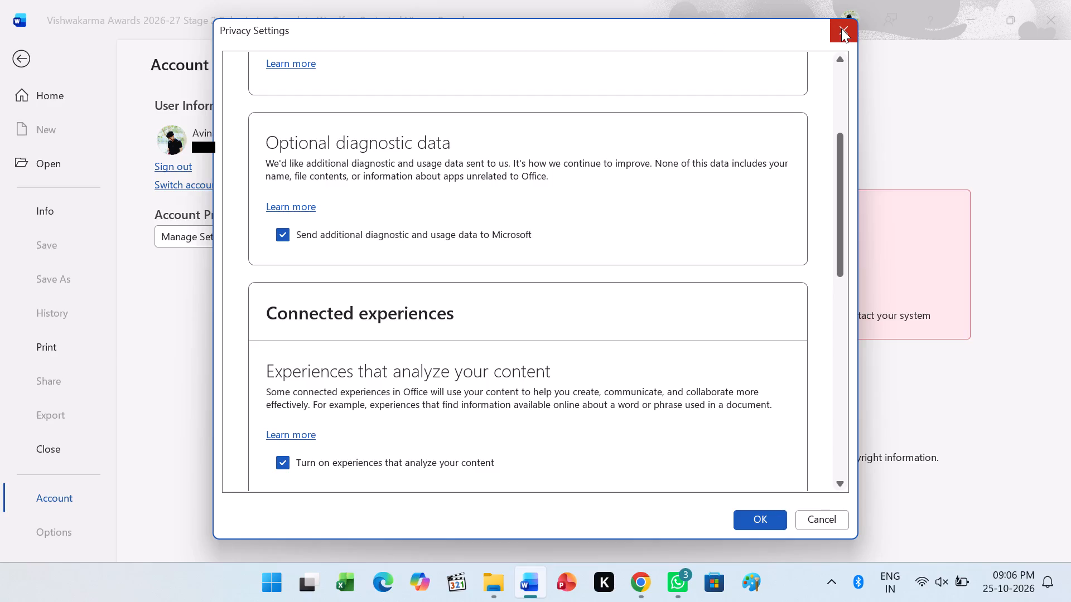
pyautogui.click(841, 28)
pyautogui.scroll(-2, 695, 307)
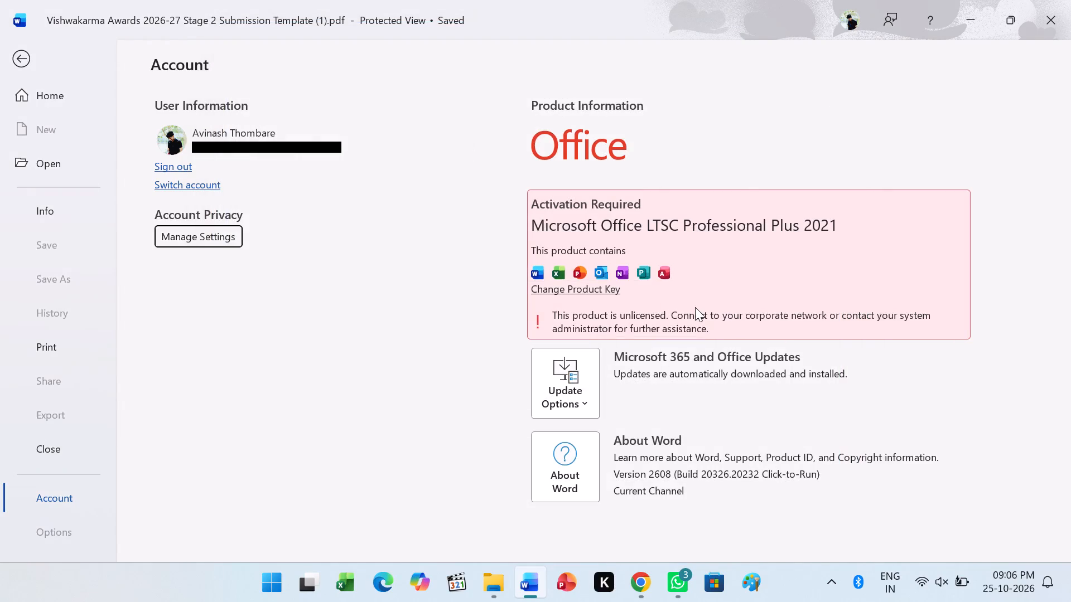
pyautogui.click(658, 385)
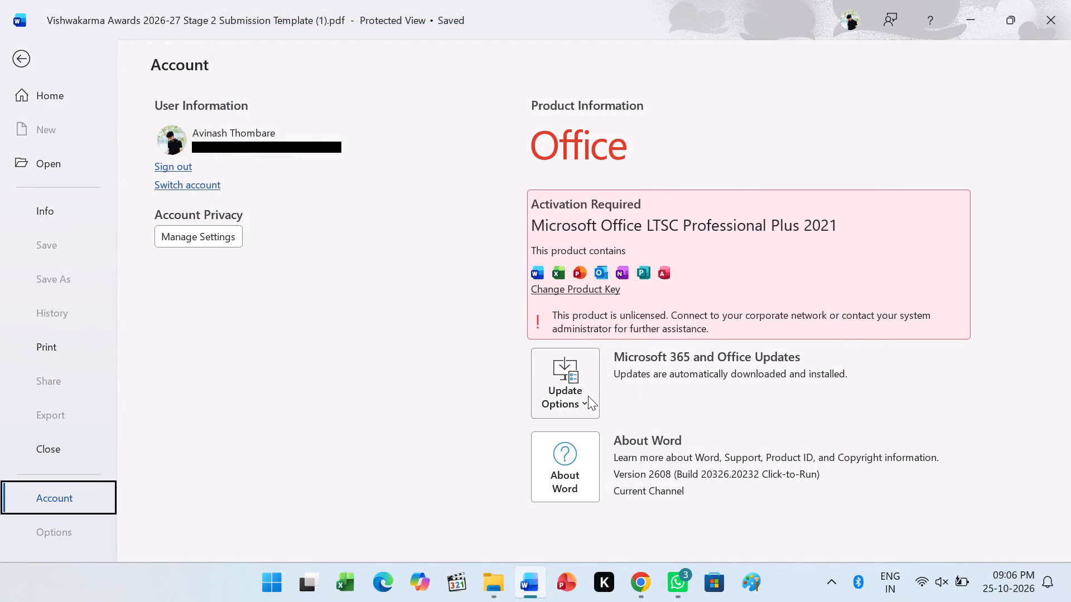
pyautogui.click(588, 396)
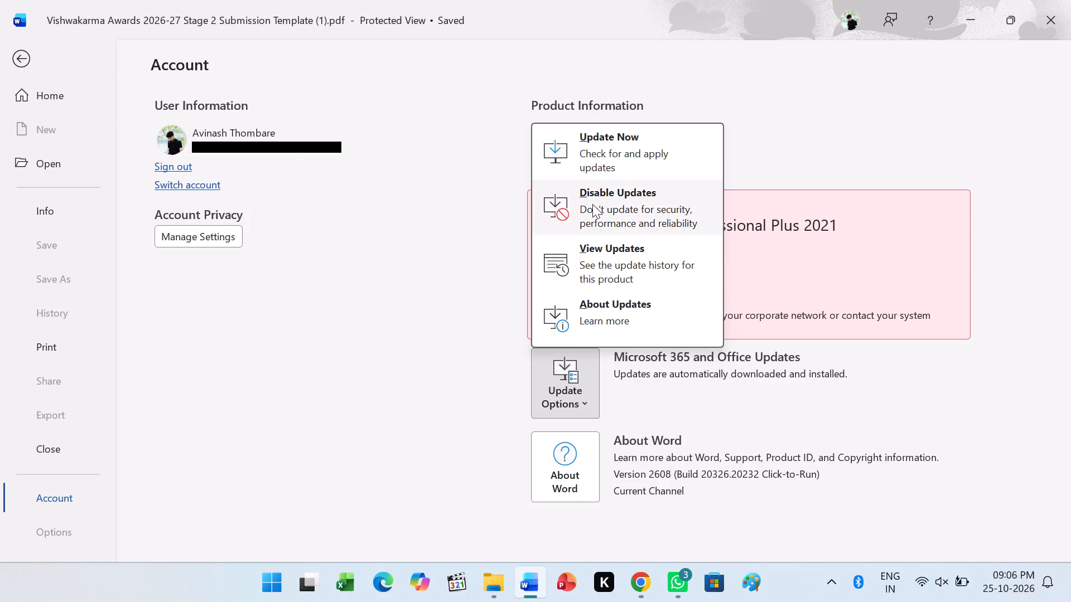
pyautogui.click(616, 146)
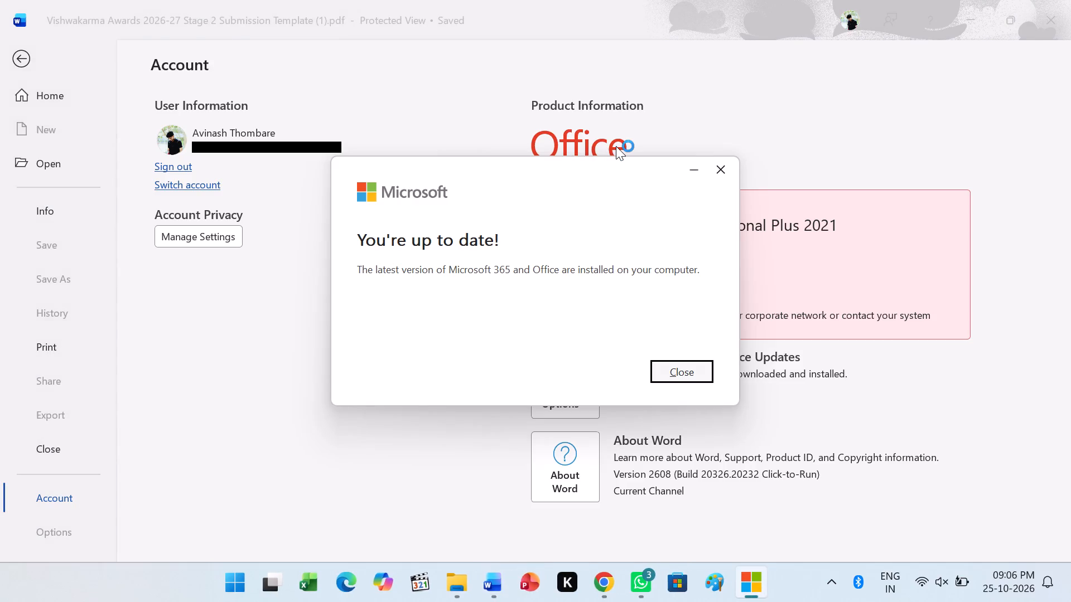
pyautogui.click(712, 172)
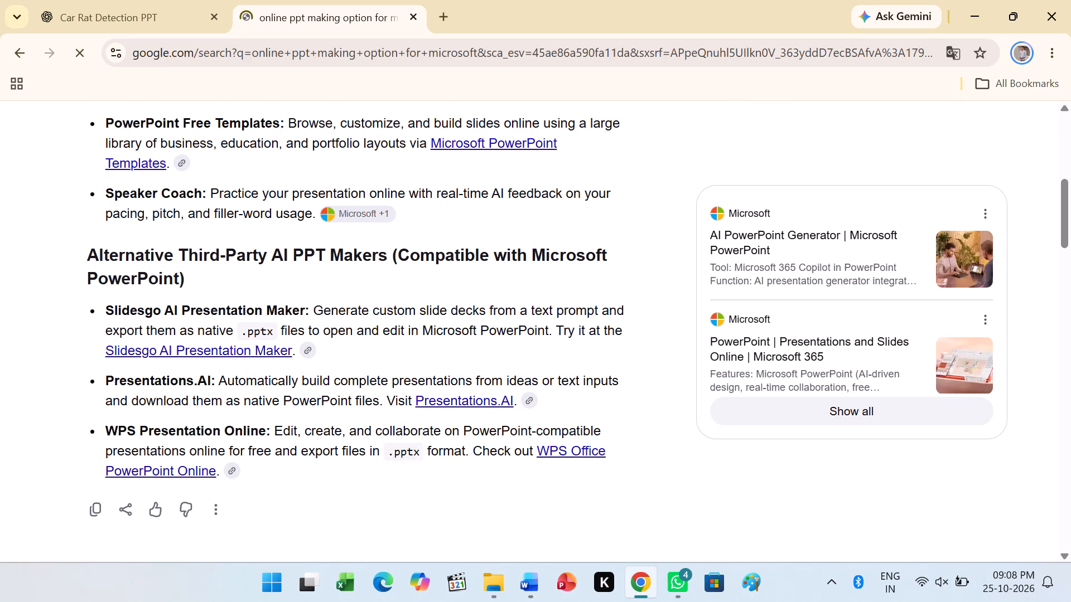
pyautogui.scroll(6, 392, 327)
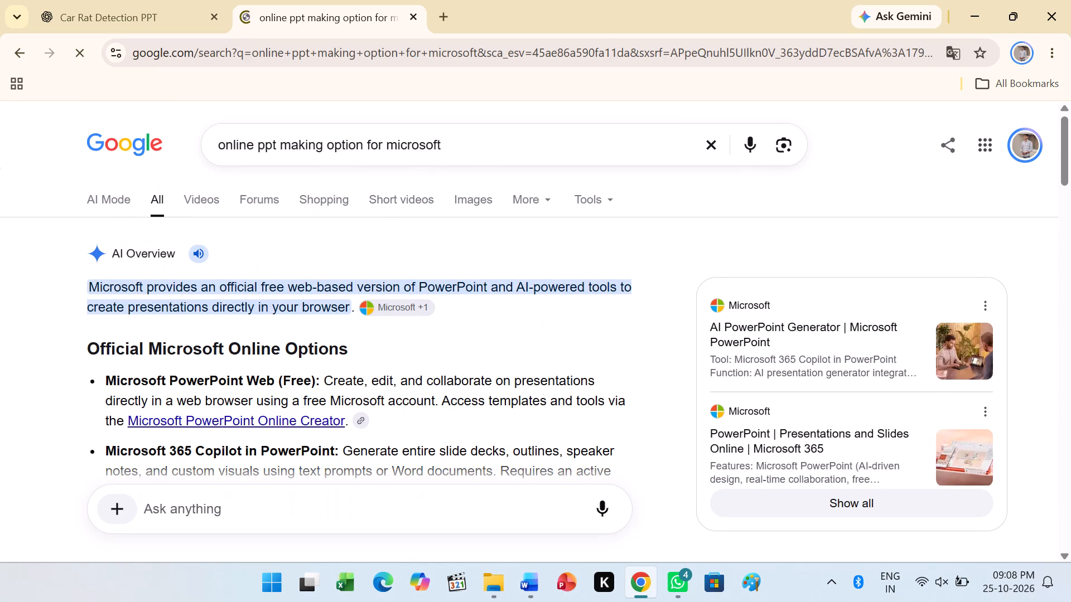
pyautogui.click(282, 417)
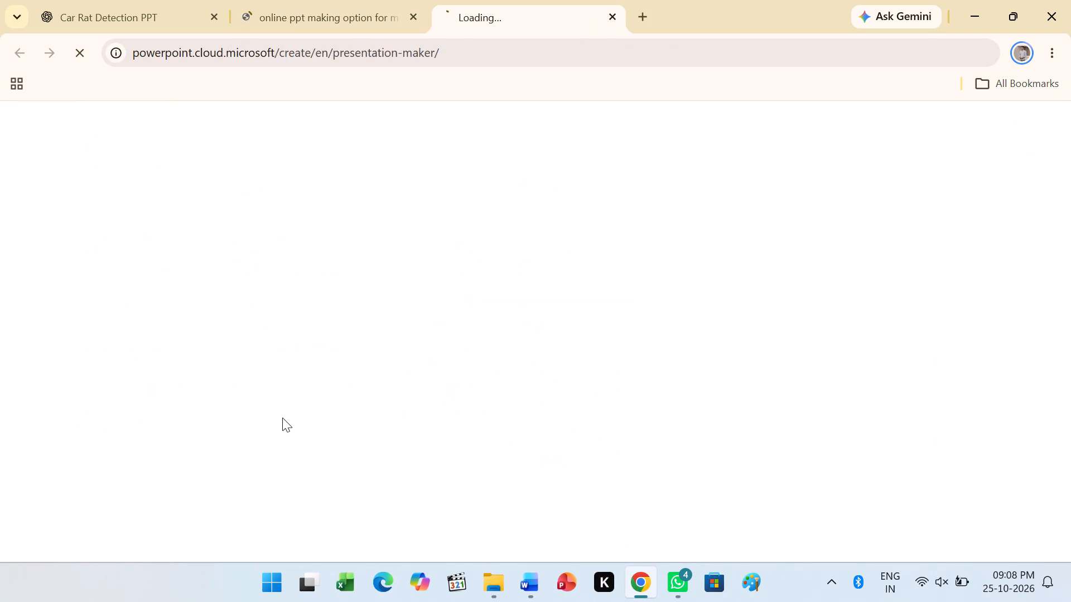
pyautogui.click(414, 18)
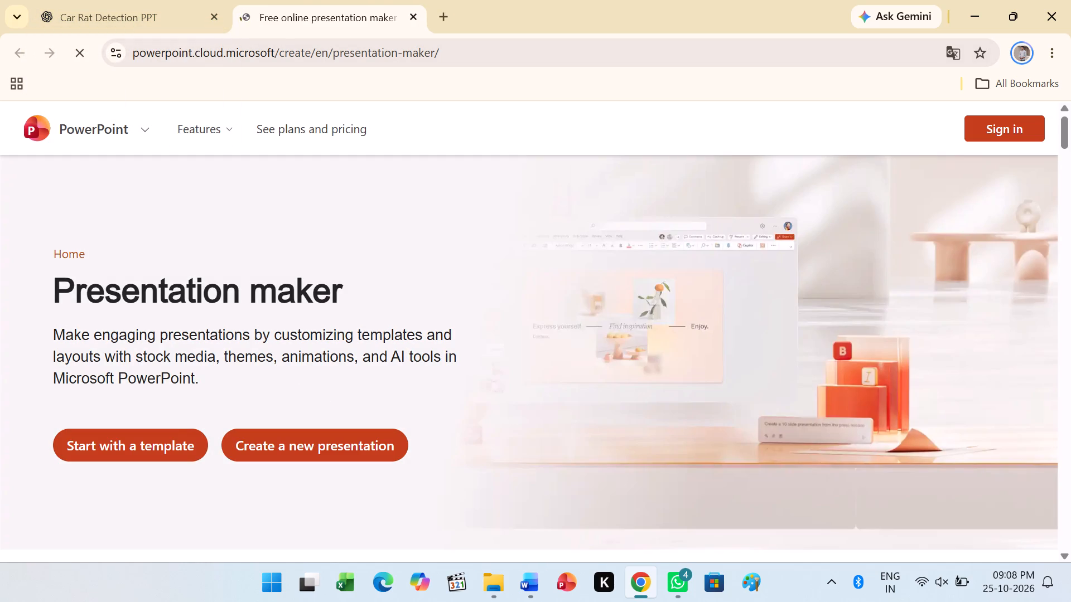
# Start creating a new presentation from the Presentation maker page of PowerPoint online.
pyautogui.click(337, 454)
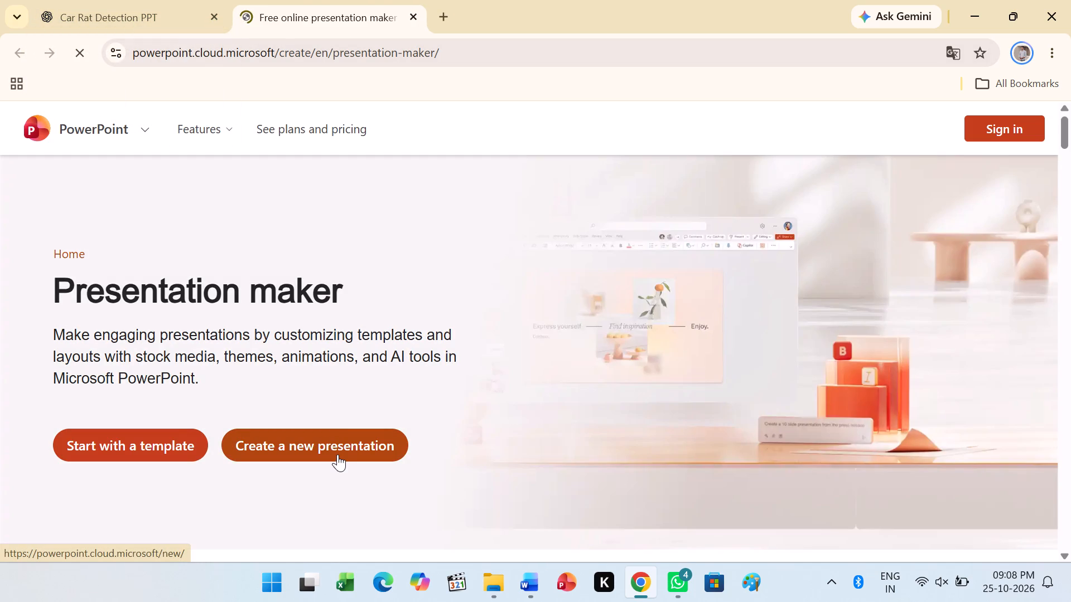
pyautogui.click(331, 448)
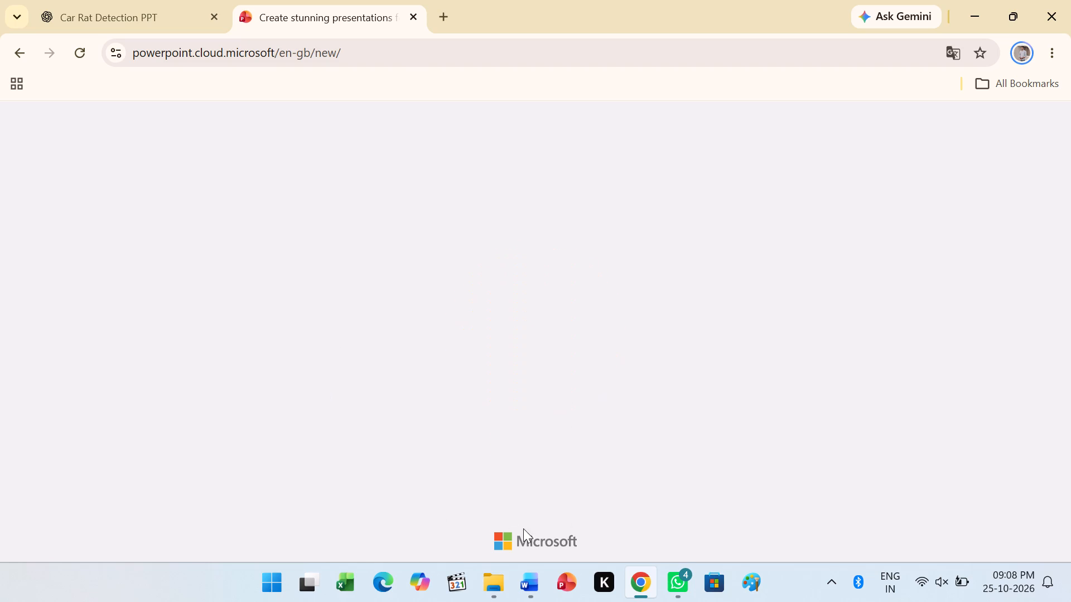
# Switch to Word and leave the Account page to return to the Vishwakarma Awards 2026-27 Stage 2 submission template.
pyautogui.click(533, 583)
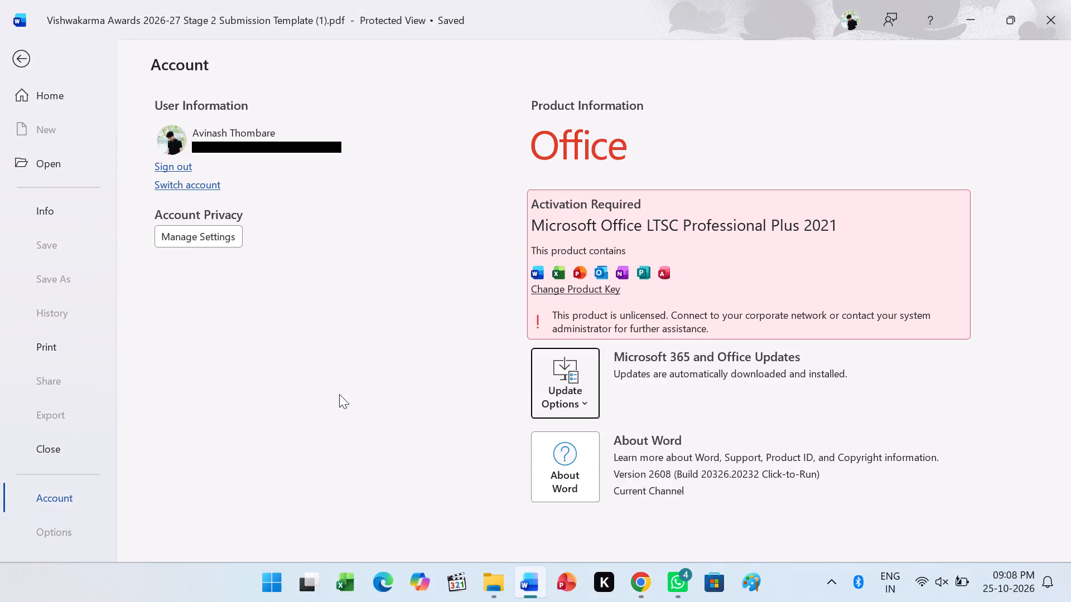
pyautogui.click(394, 444)
pyautogui.click(499, 585)
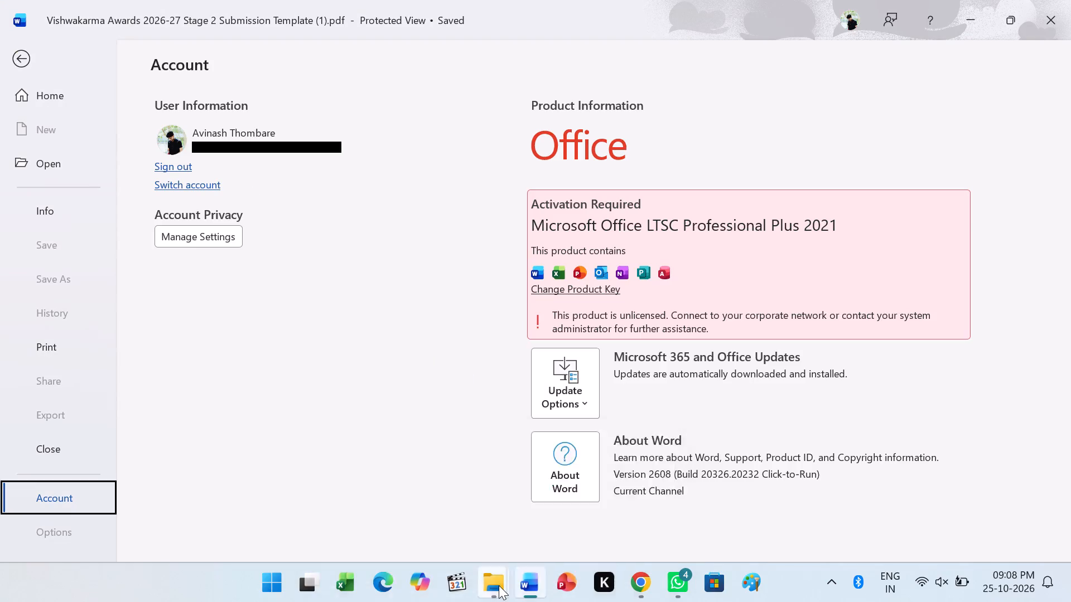
pyautogui.click(527, 584)
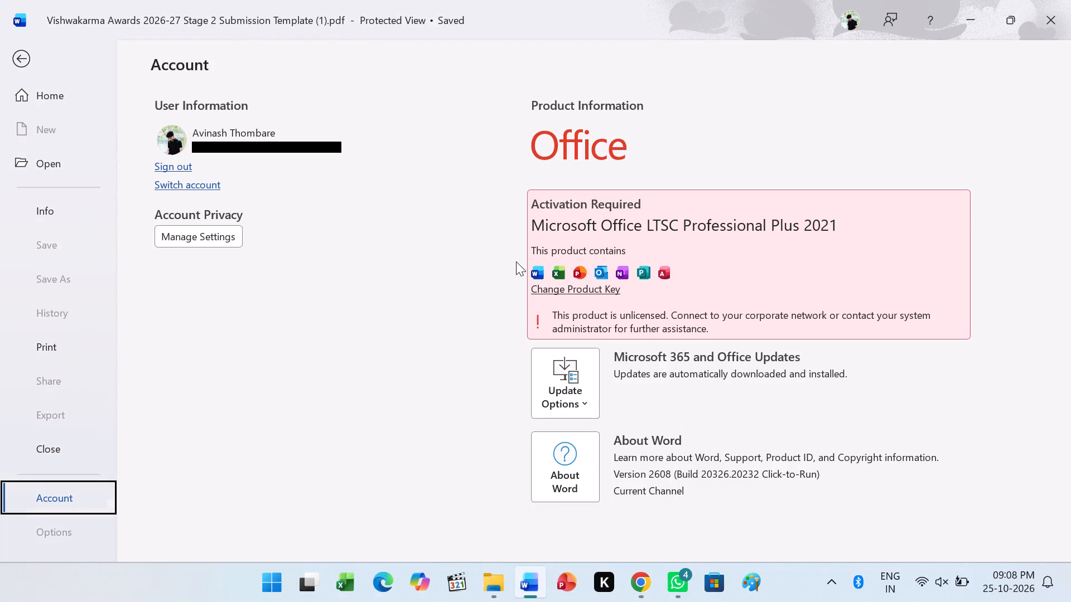
pyautogui.click(21, 61)
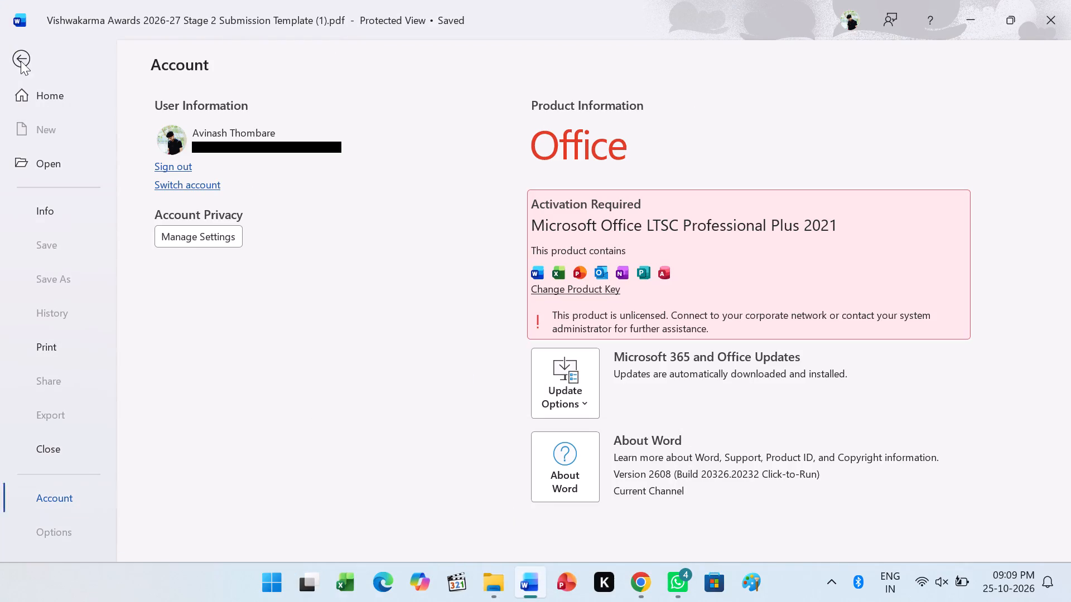
# Read through the submission template's Problem Context and User Journey guidelines and the TerraWeed example pages, up to System Architecture & Specs.
pyautogui.keyDown('ctrl'); pyautogui.scroll(-7, 373, 351); pyautogui.keyUp('ctrl')
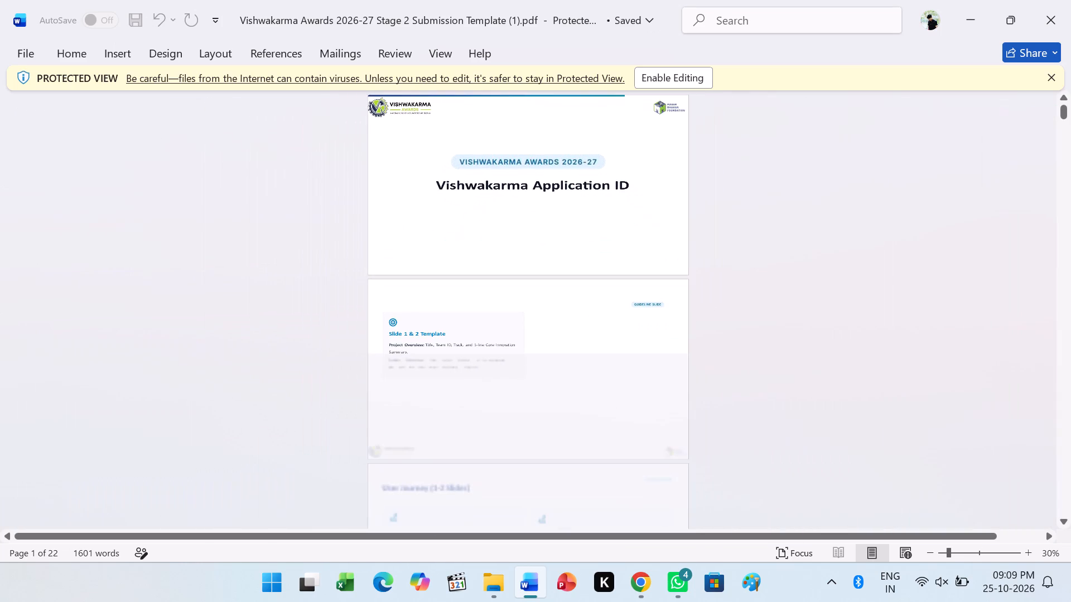
pyautogui.keyDown('ctrl'); pyautogui.scroll(6, 475, 344); pyautogui.keyUp('ctrl')
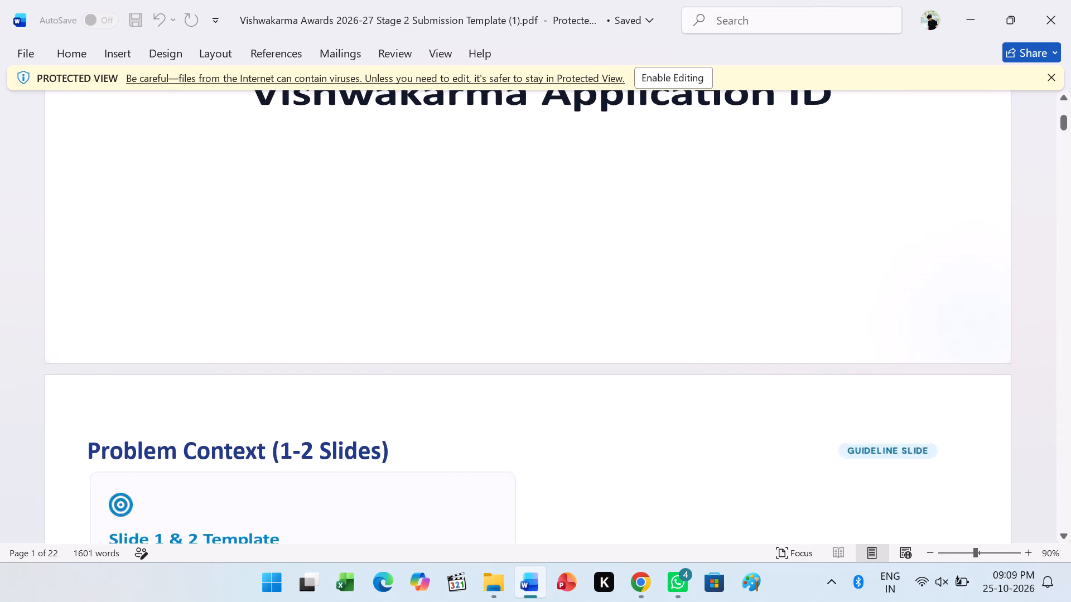
pyautogui.scroll(1, 475, 344)
pyautogui.scroll(-3, 475, 344)
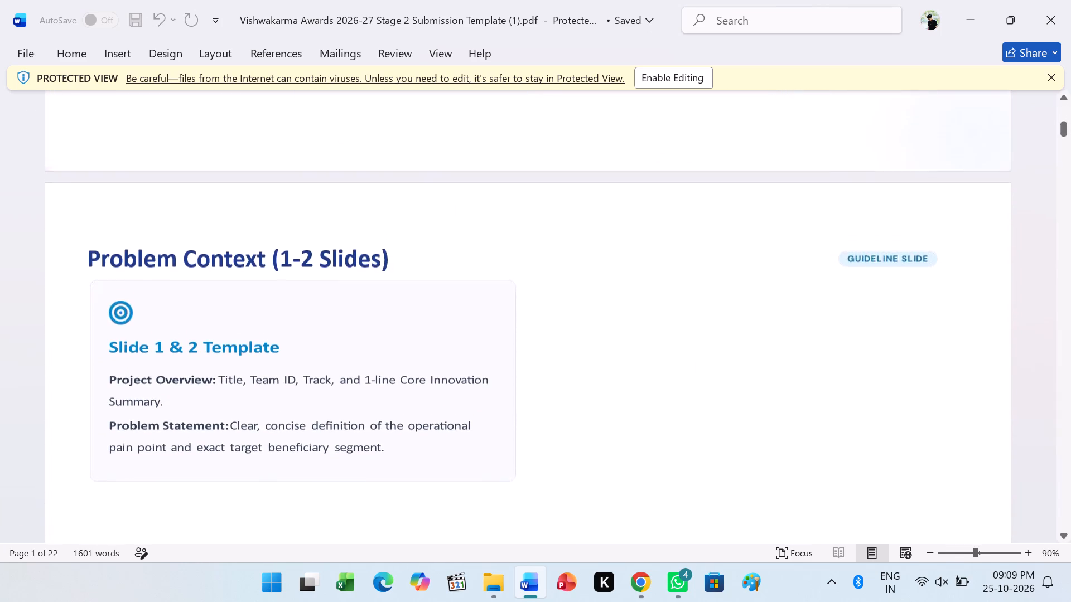
pyautogui.scroll(-3, 475, 344)
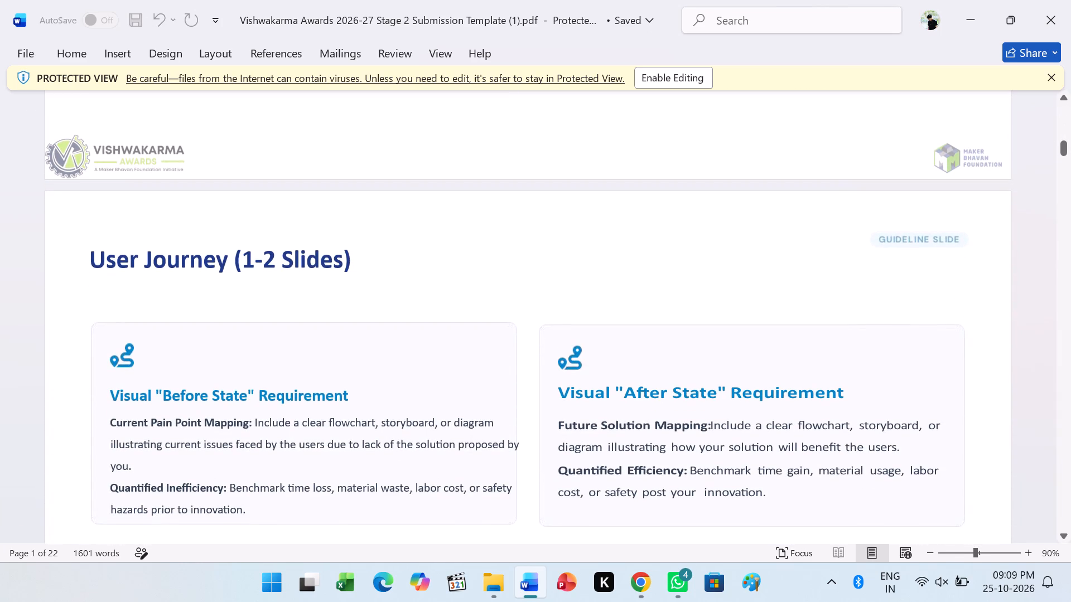
pyautogui.scroll(-1, 475, 344)
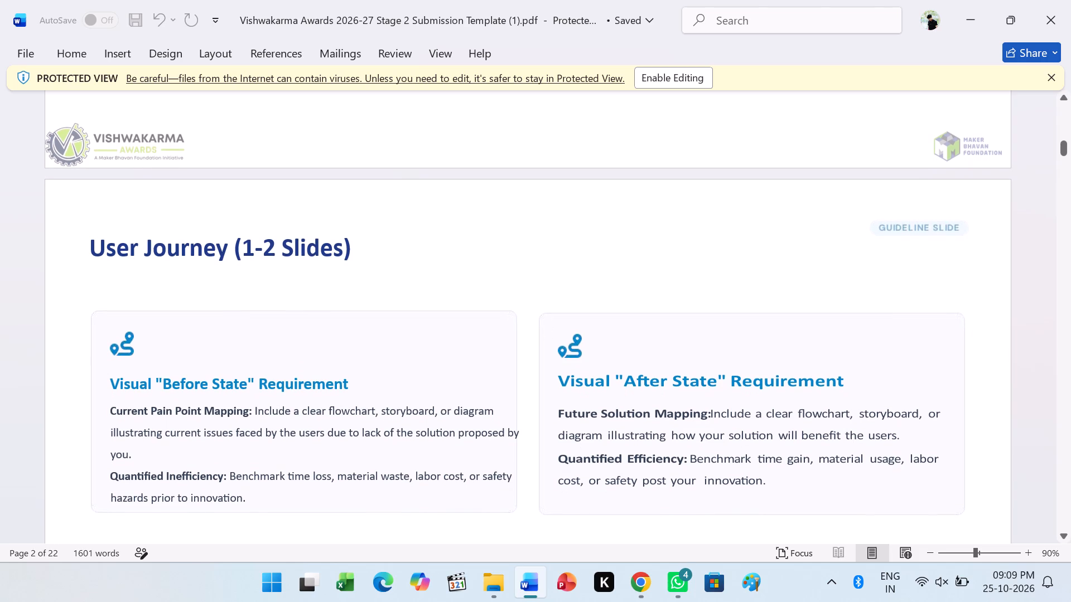
pyautogui.scroll(-2, 475, 344)
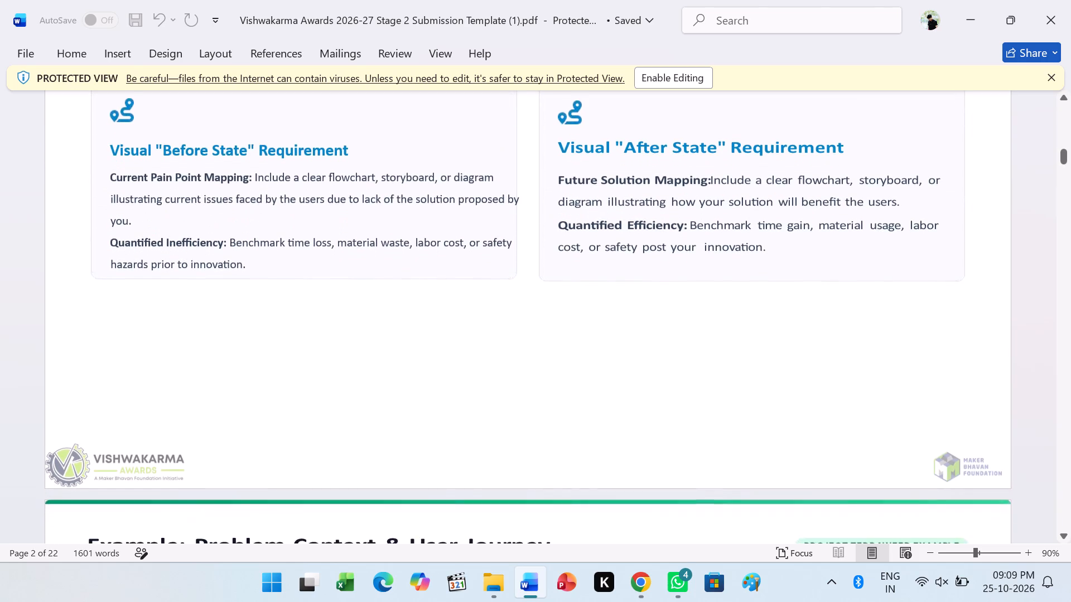
pyautogui.scroll(-2, 475, 344)
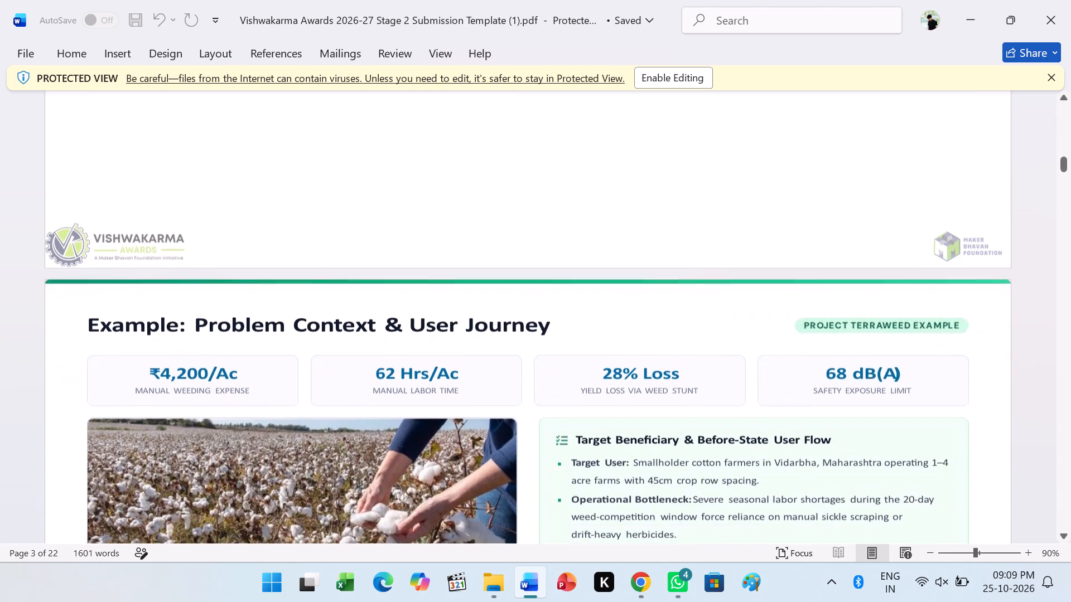
pyautogui.scroll(-2, 475, 344)
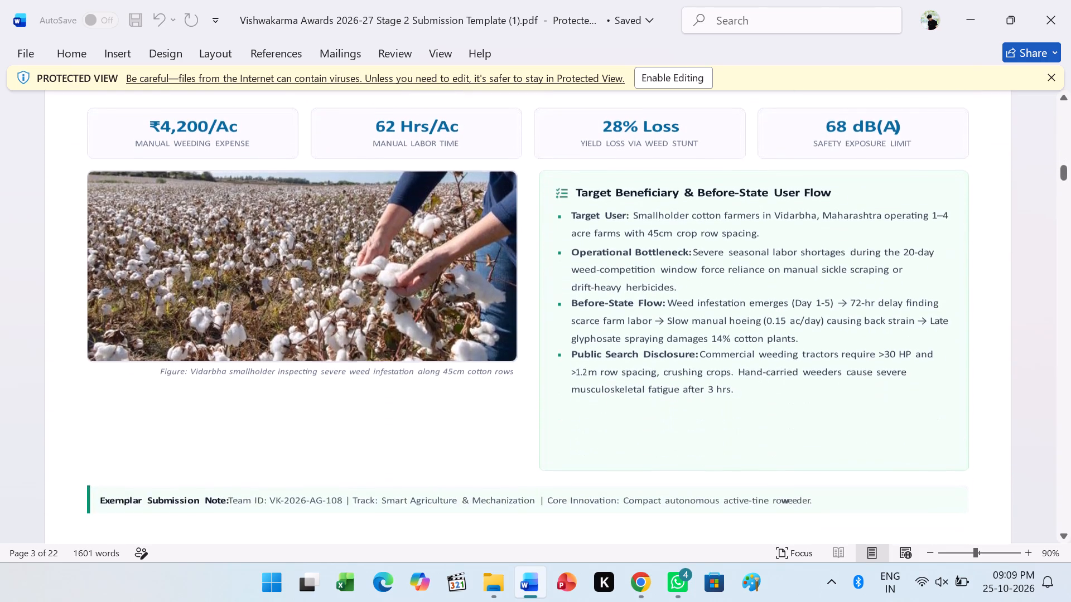
pyautogui.scroll(-6, 475, 344)
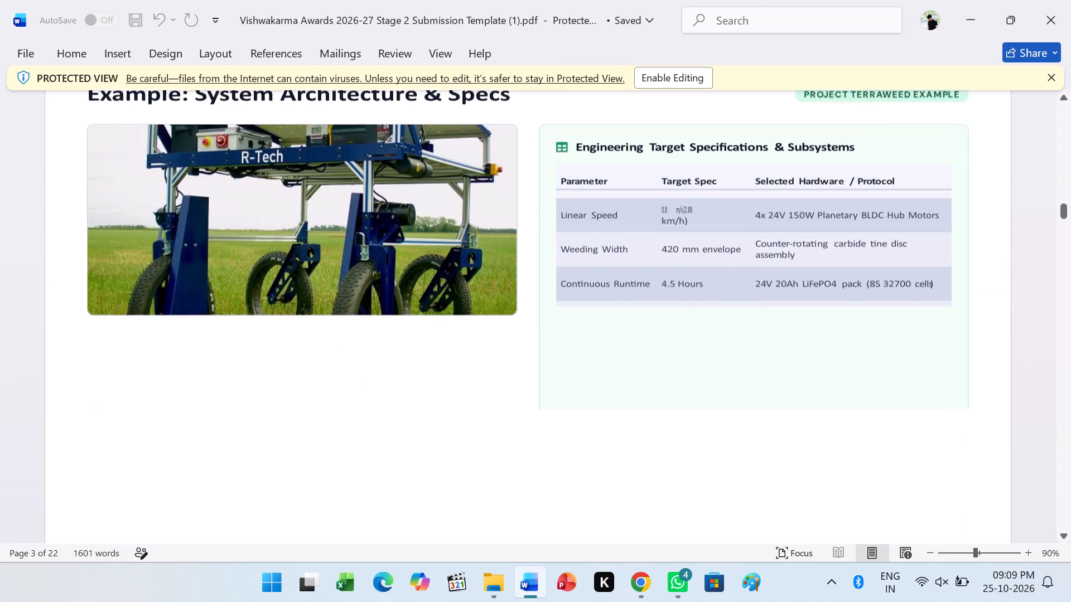
pyautogui.scroll(2, 475, 344)
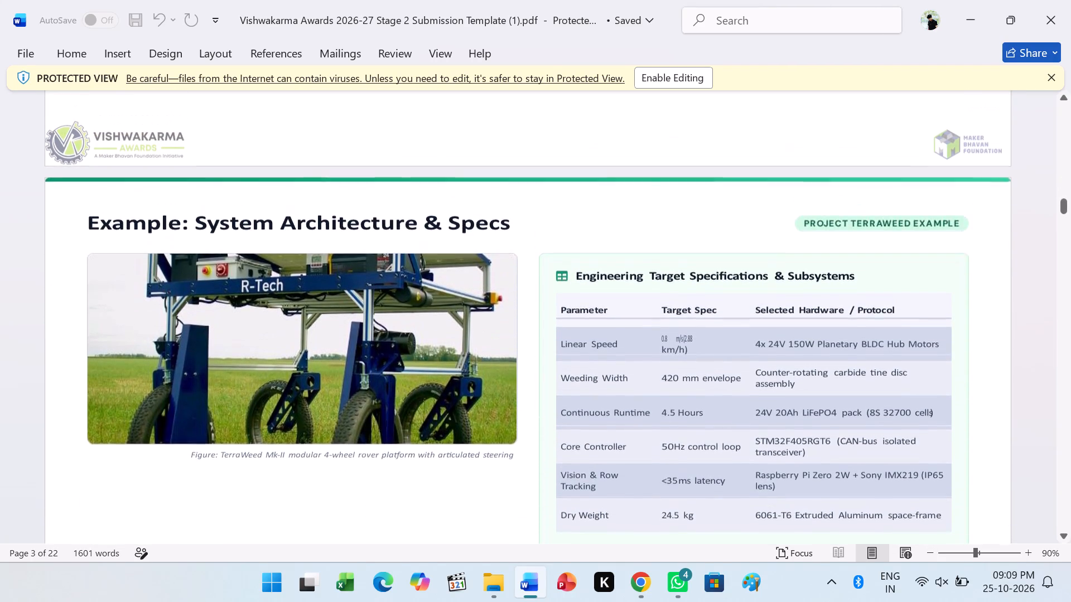
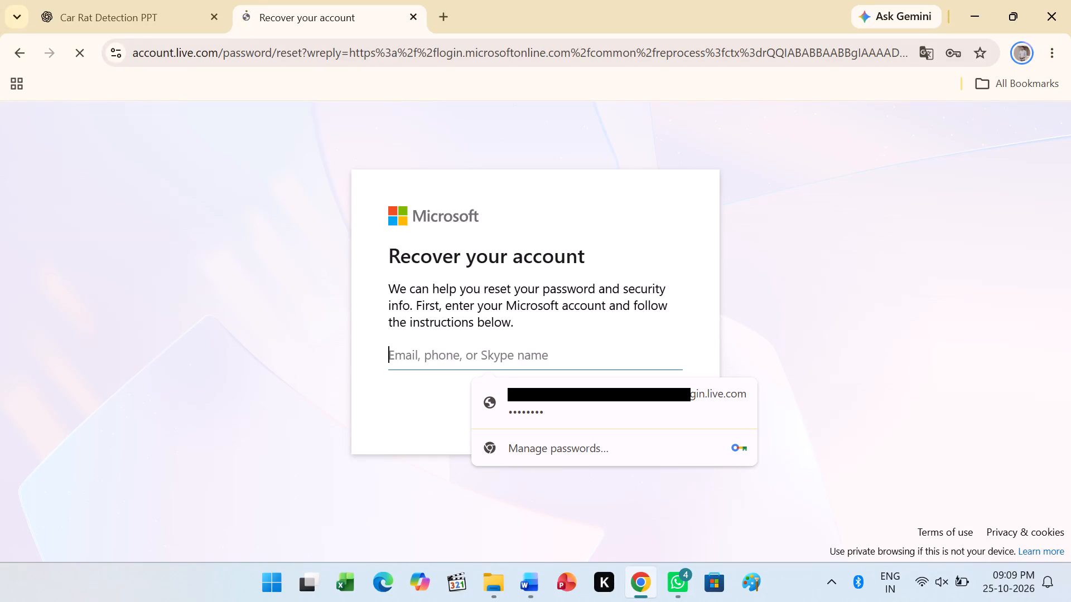
# Fill the Microsoft account recovery form with the saved account email and correct the digits in the address.
pyautogui.click(538, 404)
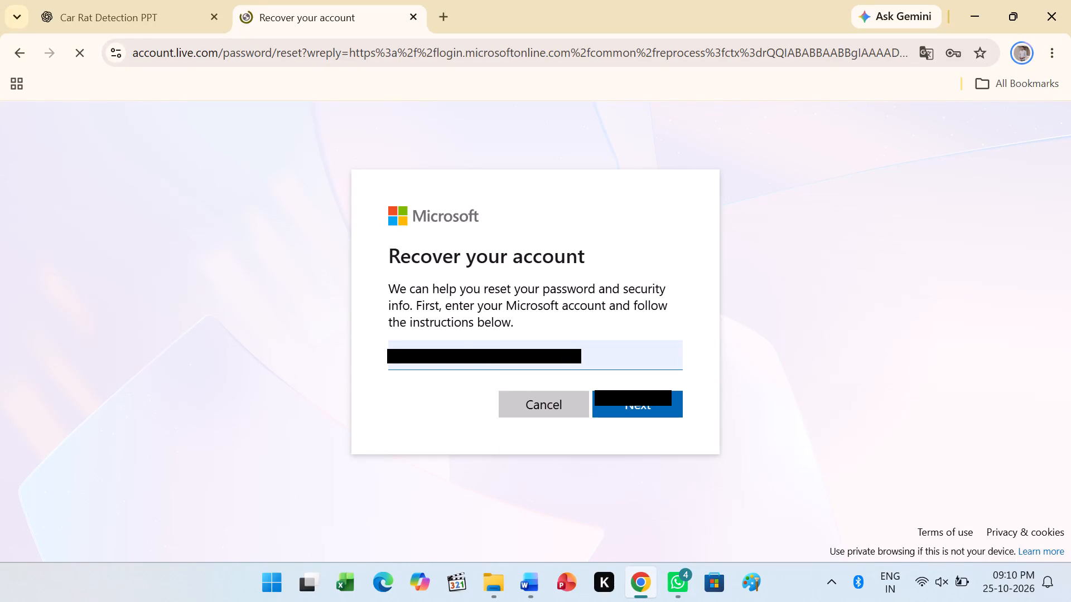
pyautogui.click(500, 350)
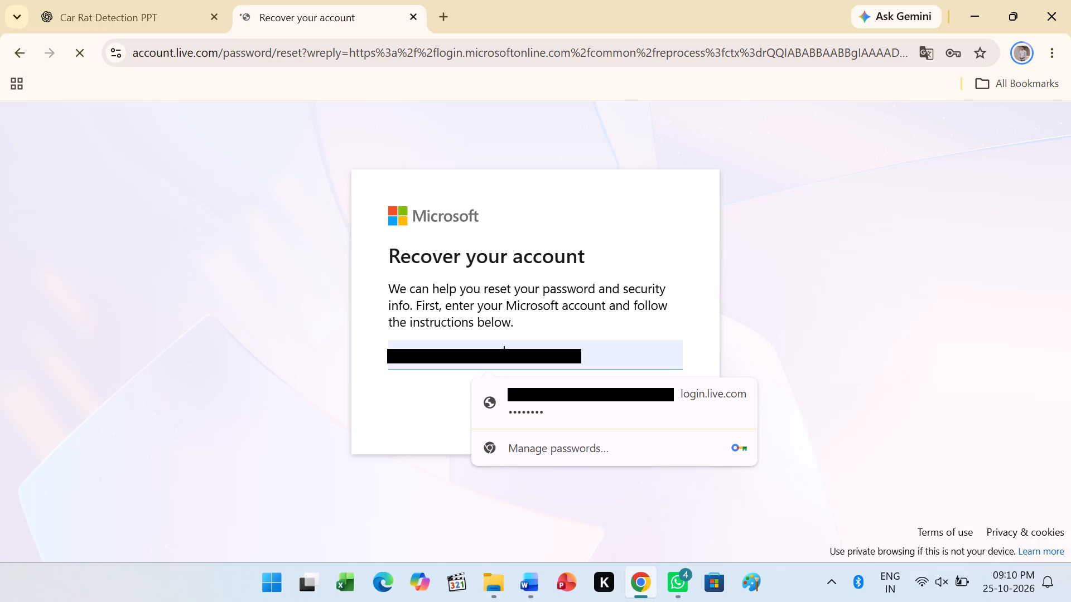
pyautogui.click(504, 353)
pyautogui.press('BackSpace')
pyautogui.press('BackSpace')
pyautogui.press('BackSpace')
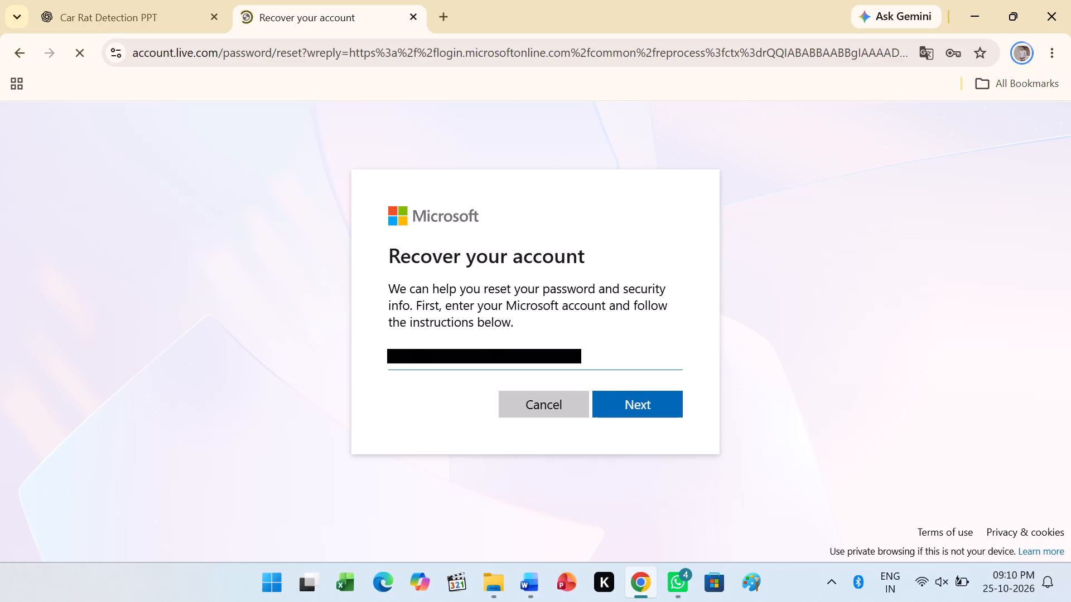
pyautogui.write('1603')
pyautogui.press('BackSpace')
pyautogui.press('2')
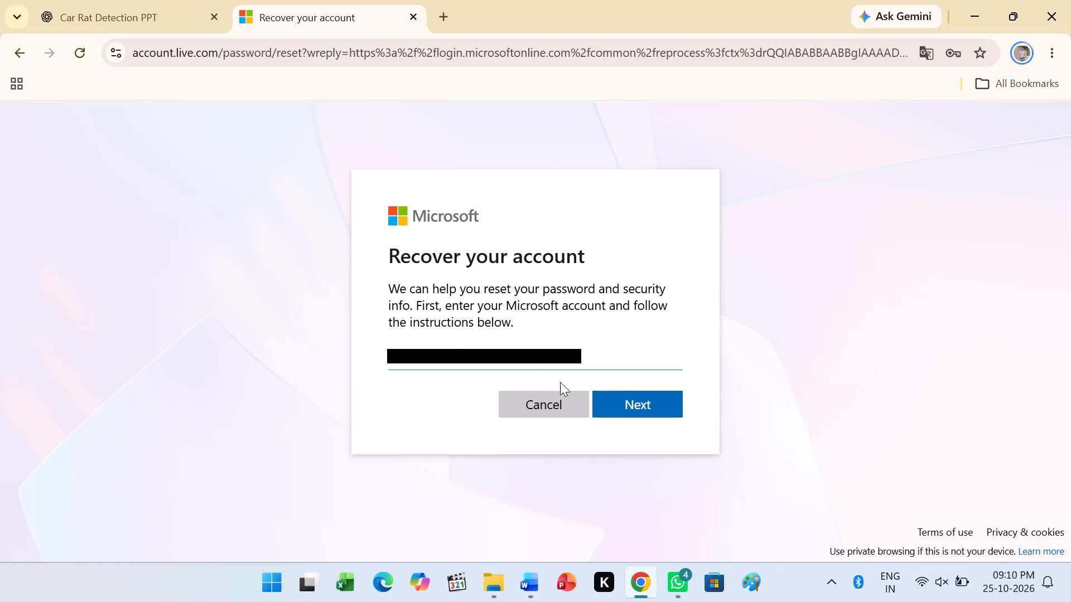
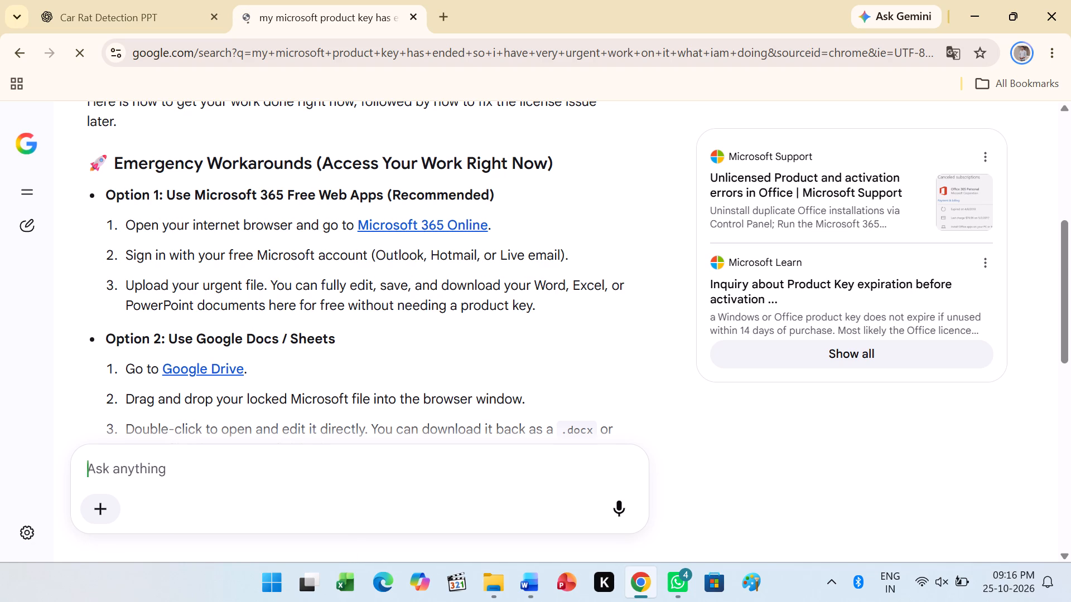
# Read the rest of the AI Mode answer, covering the Google Docs / Sheets option and the product key error fix.
pyautogui.scroll(-1, 294, 336)
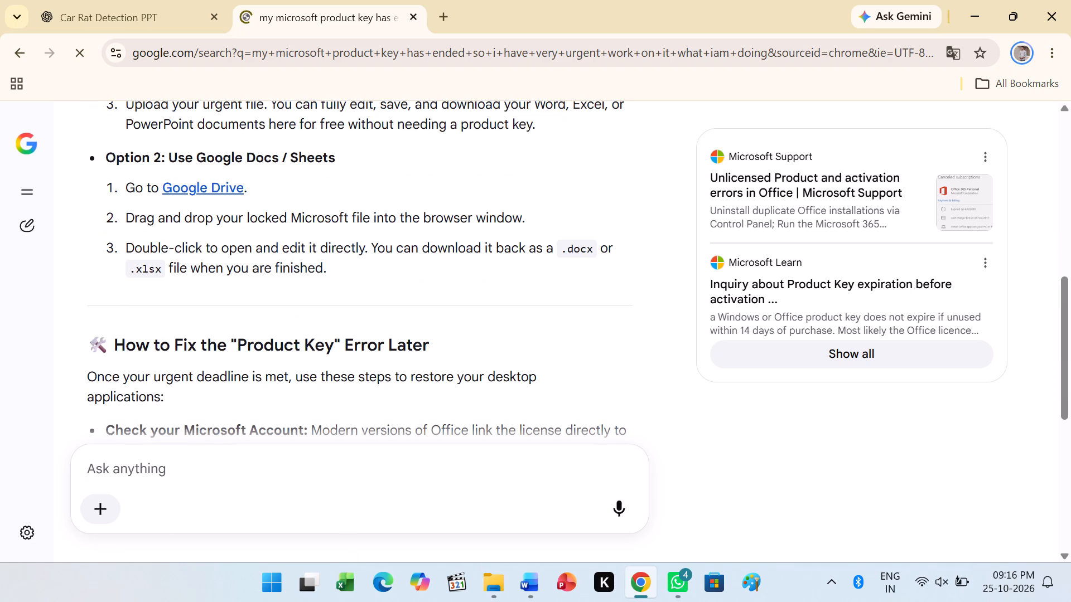
pyautogui.scroll(-1, 294, 336)
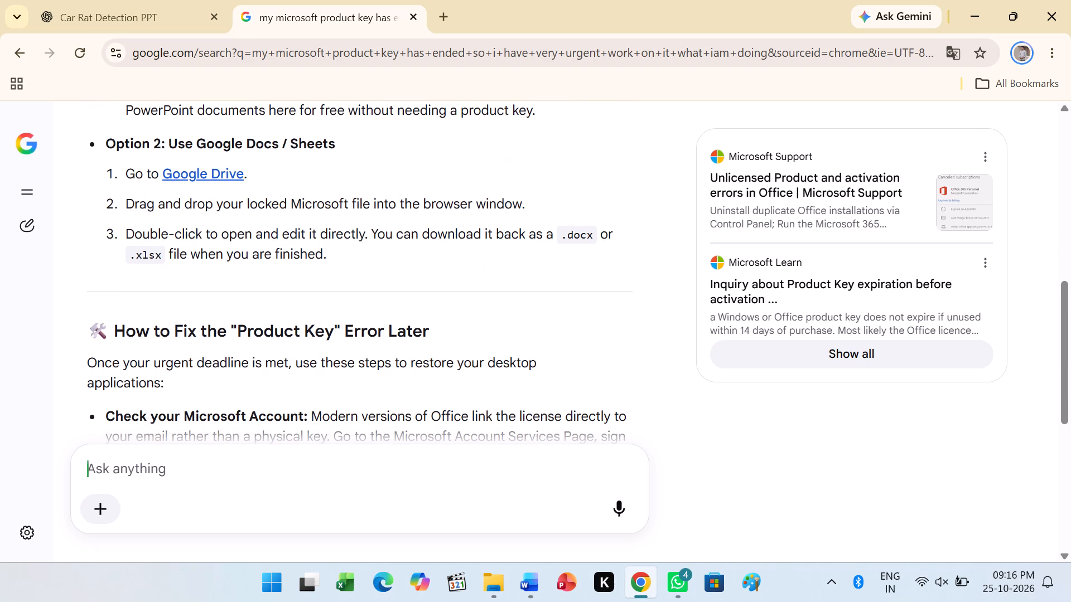
pyautogui.scroll(1, 253, 253)
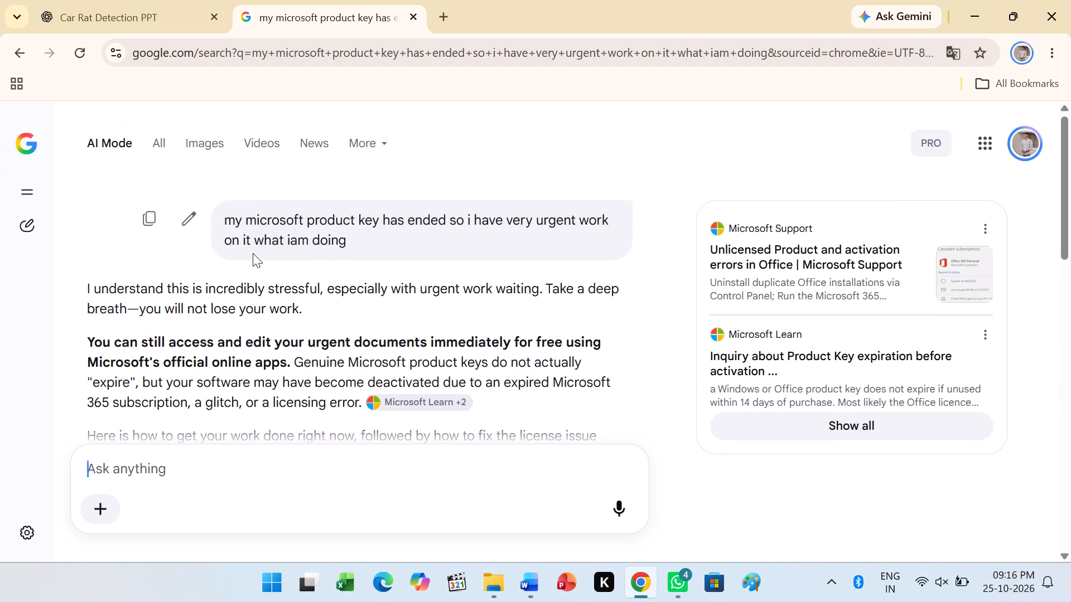
# Open a new browser tab alongside the AI Mode answer.
pyautogui.click(443, 22)
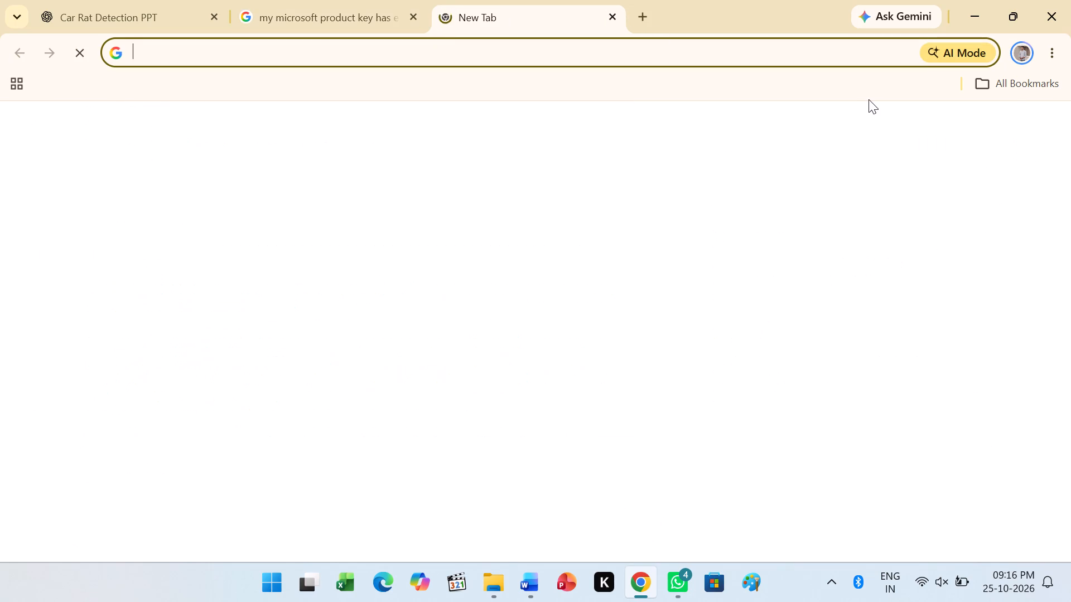
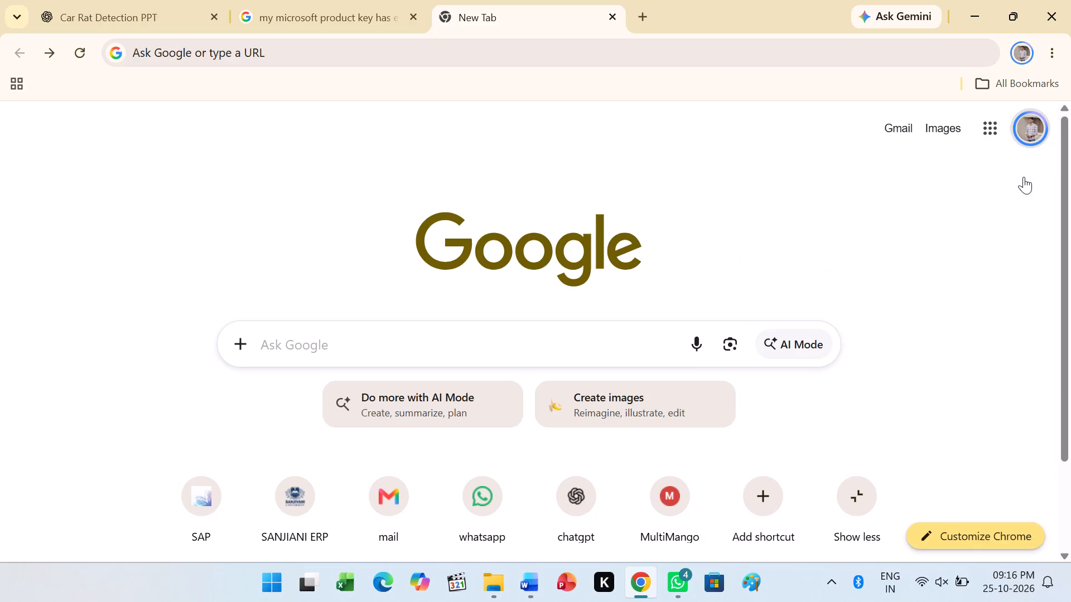
# Look through the available Google apps and open Google Drive in the new tab.
pyautogui.click(994, 129)
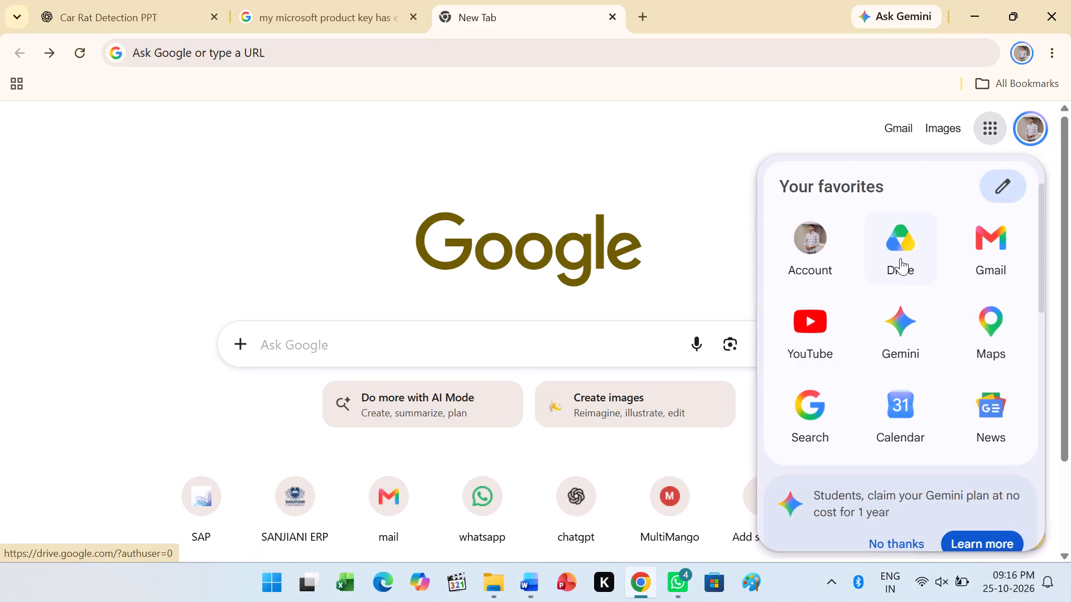
pyautogui.scroll(-2, 900, 258)
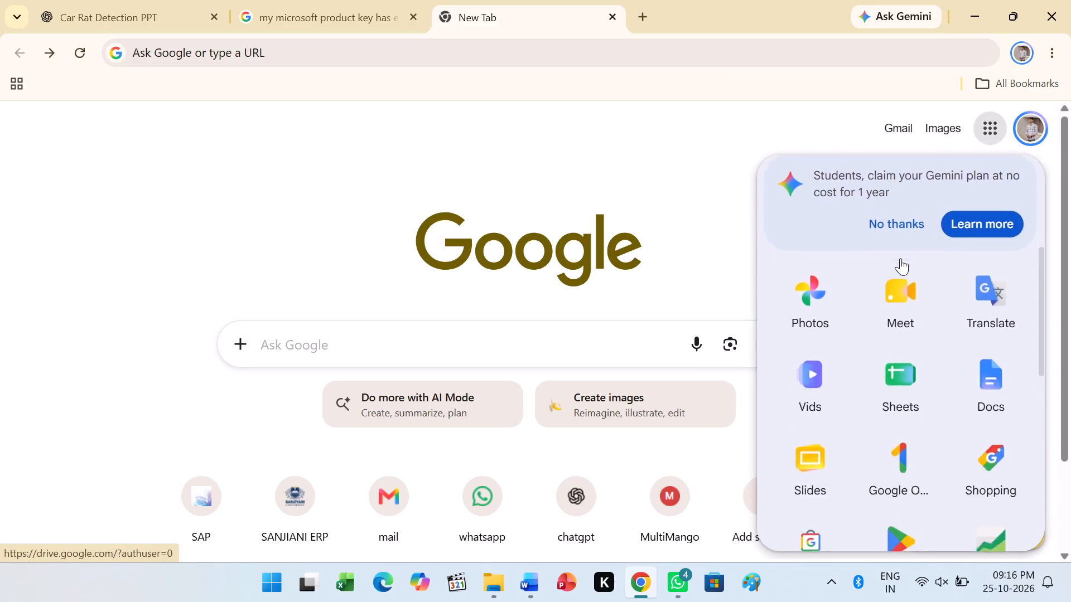
pyautogui.scroll(-2, 886, 387)
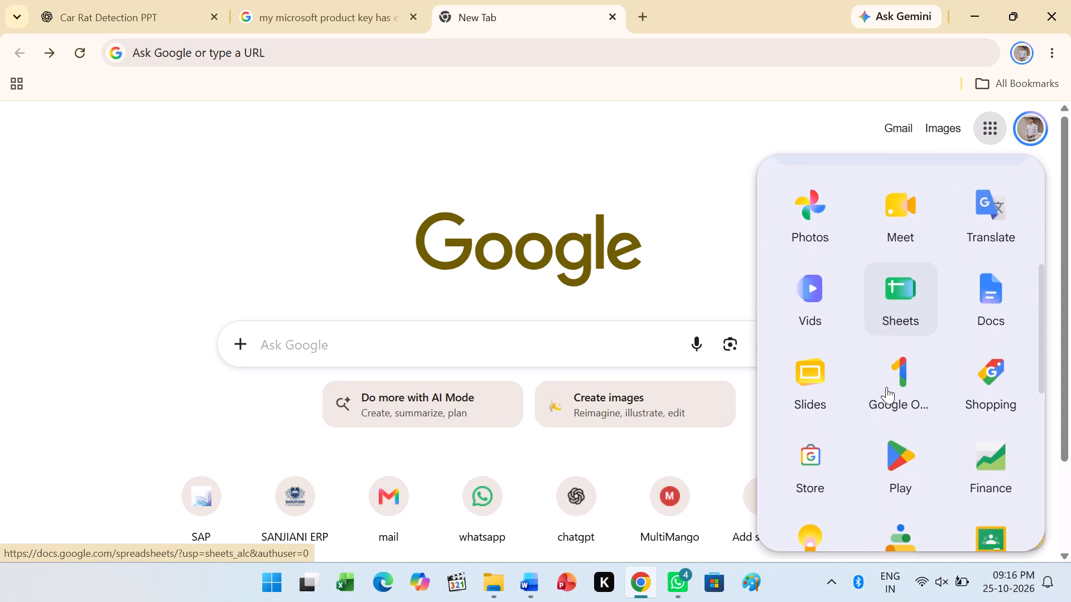
pyautogui.scroll(-3, 886, 387)
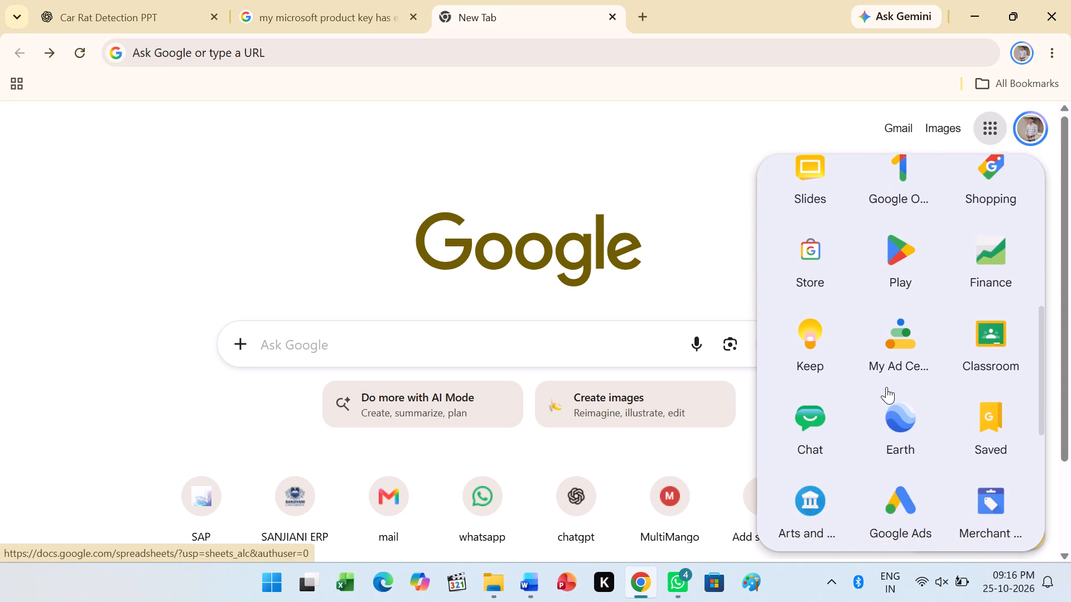
pyautogui.scroll(-4, 886, 387)
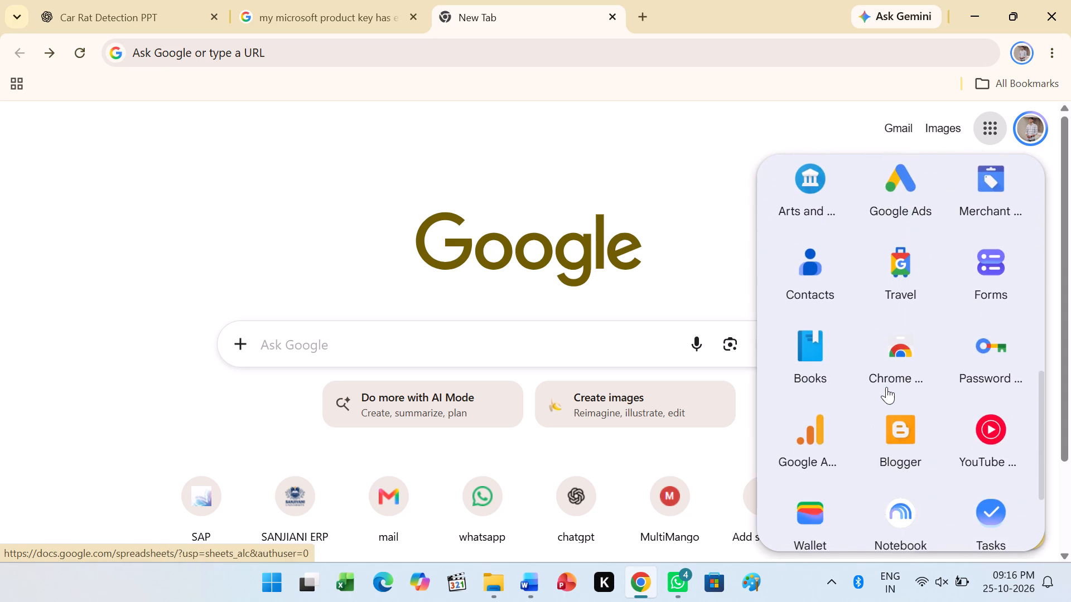
pyautogui.scroll(-1, 886, 387)
pyautogui.scroll(1, 886, 387)
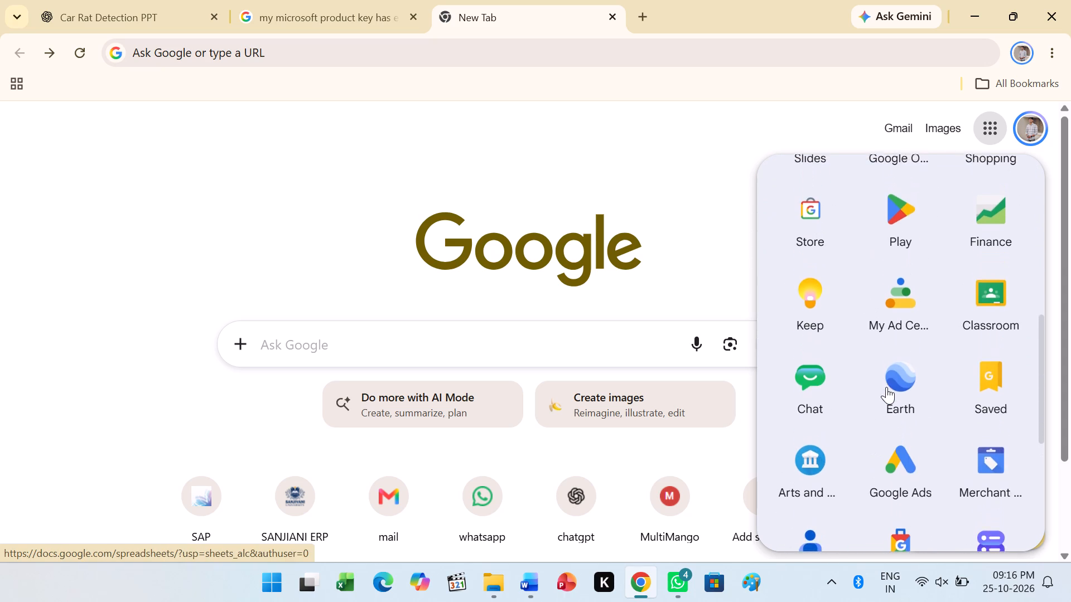
pyautogui.scroll(1, 886, 387)
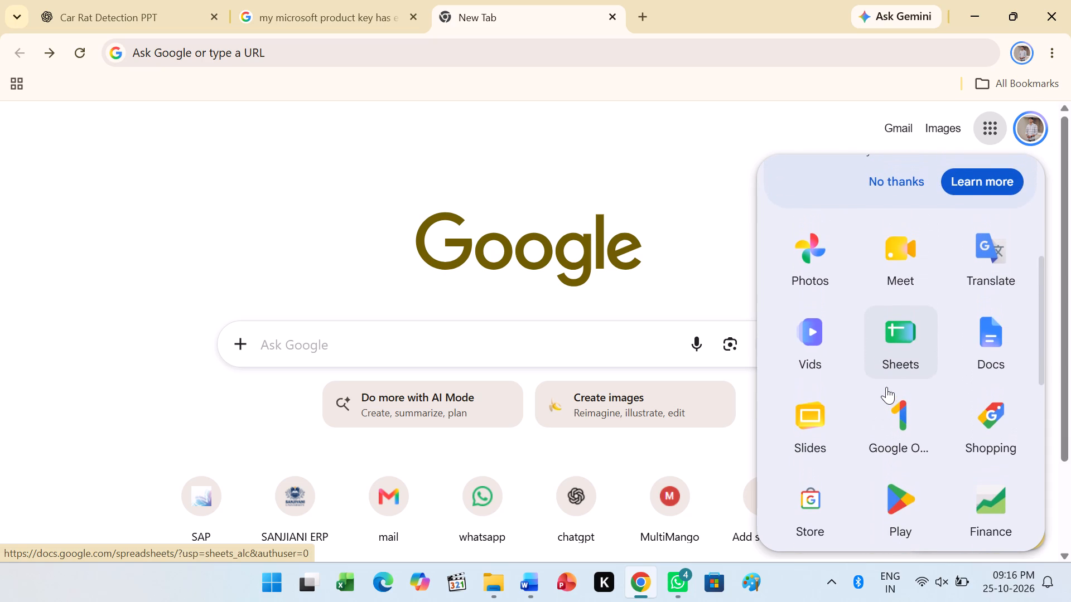
pyautogui.scroll(1, 886, 387)
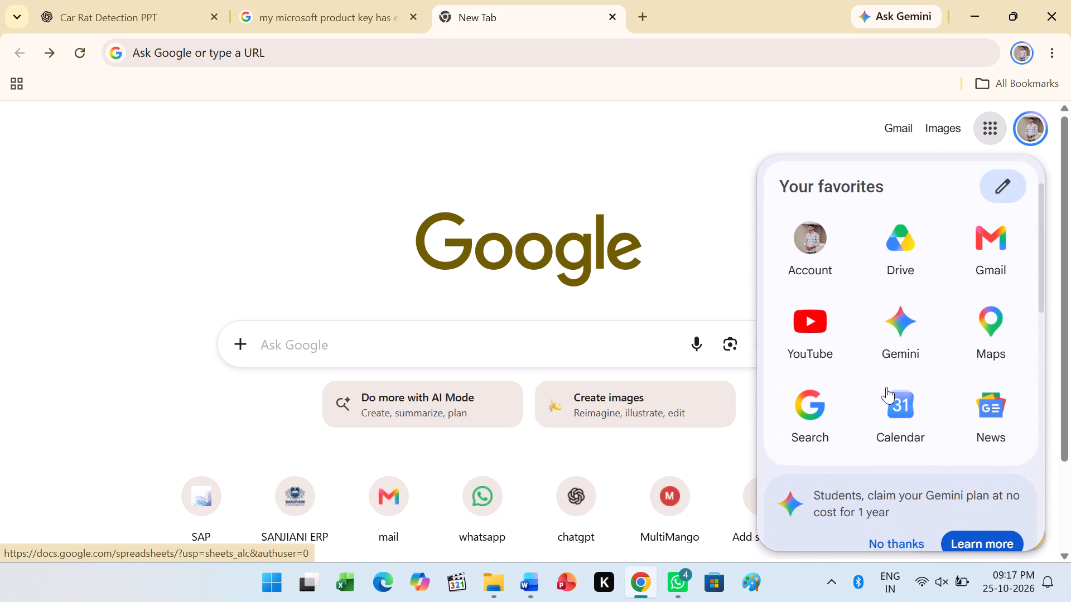
pyautogui.scroll(1, 886, 387)
pyautogui.doubleClick(893, 251)
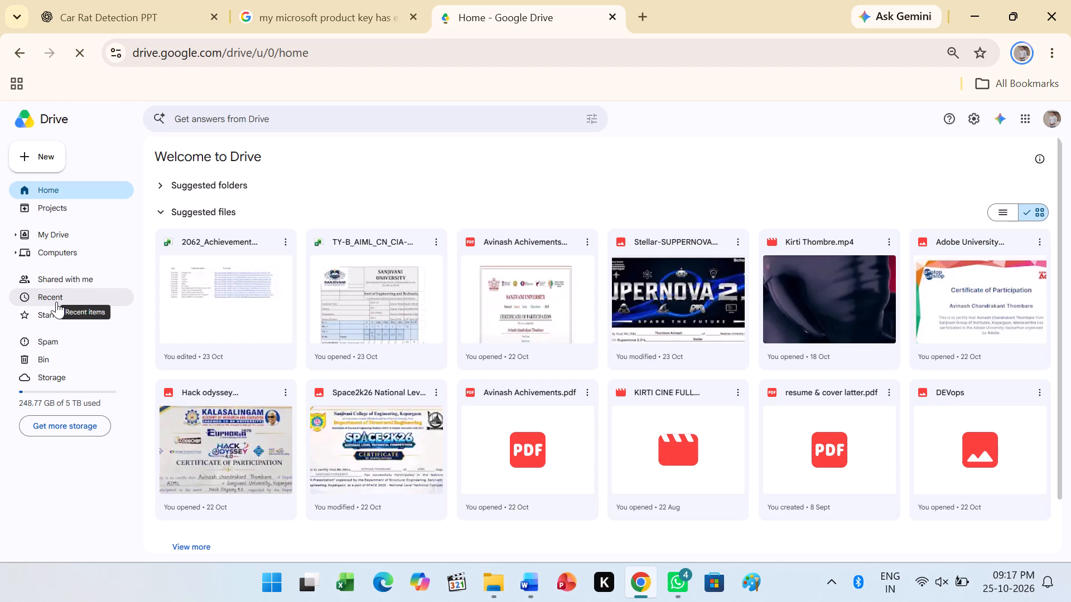
# Look through the recent files and the suggested files on the home page in Google Drive.
pyautogui.click(56, 302)
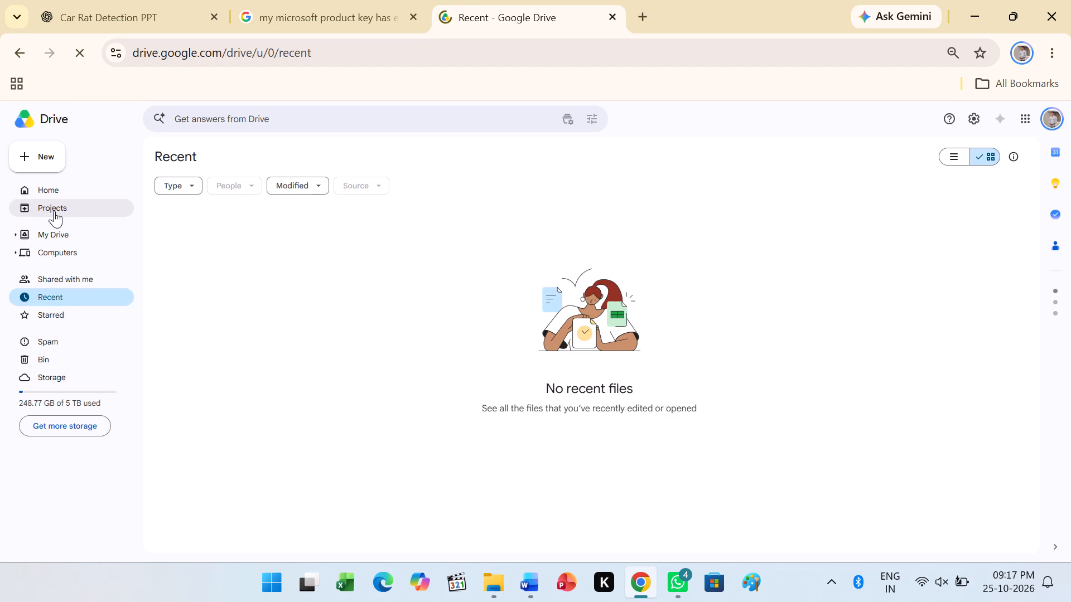
pyautogui.click(54, 195)
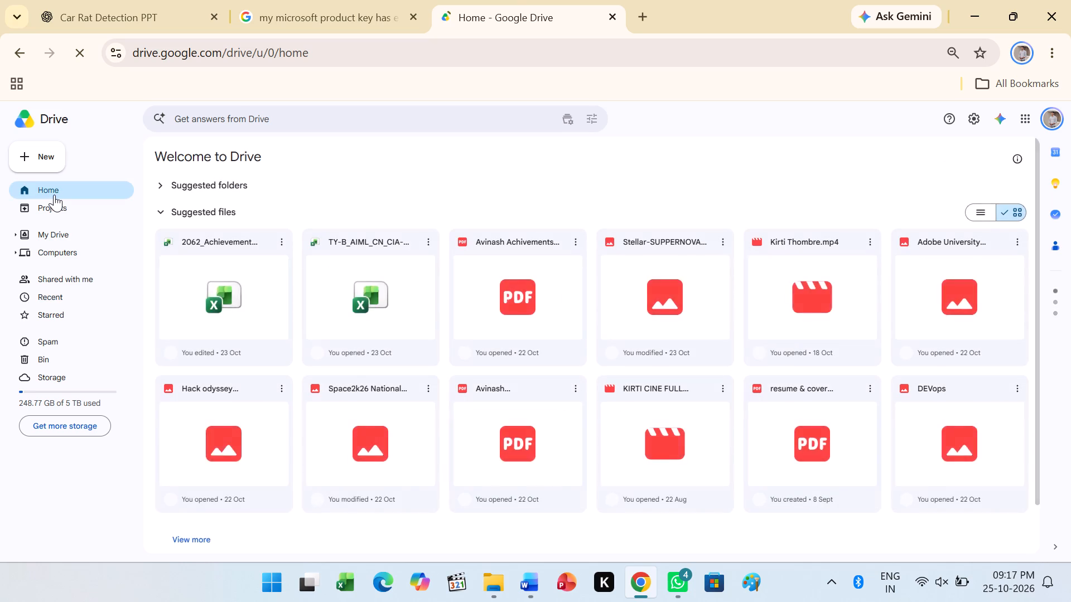
pyautogui.scroll(-1, 386, 365)
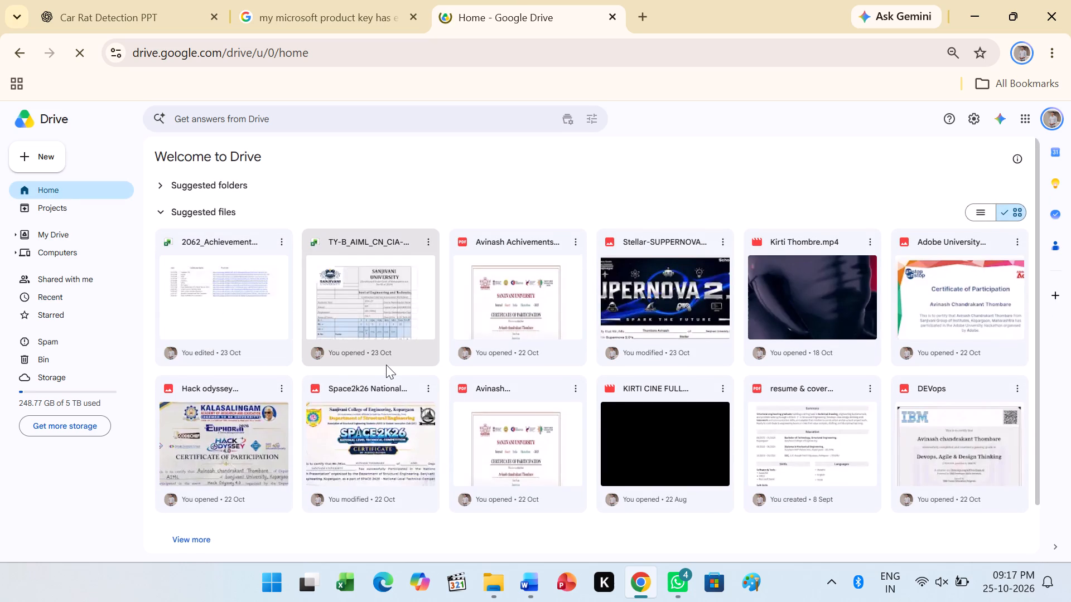
pyautogui.scroll(-1, 386, 365)
pyautogui.scroll(4, 386, 365)
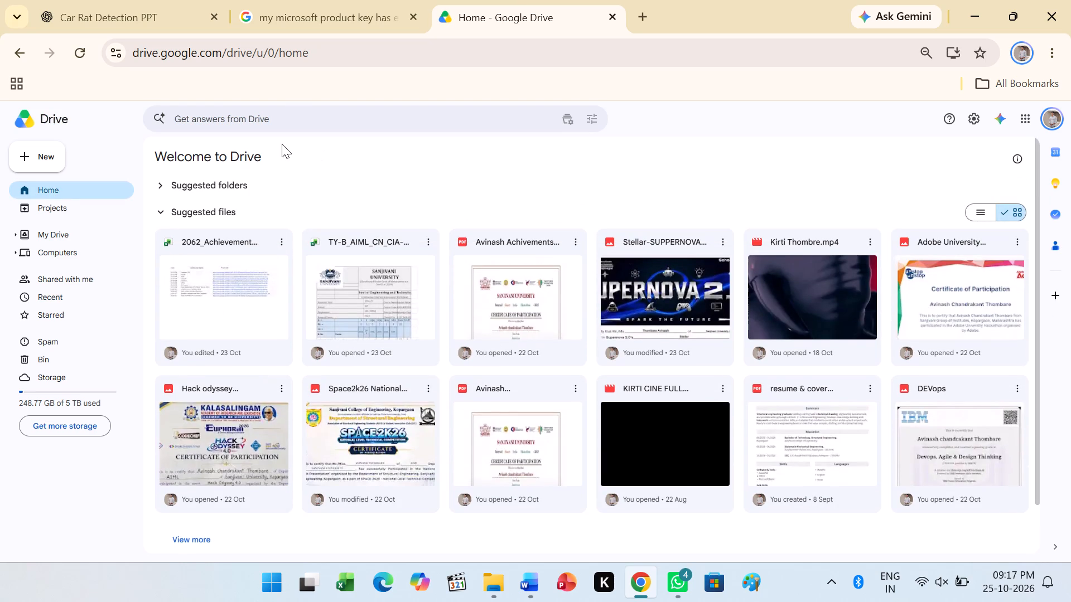
# Open the Microsoft 365 Online link from Option 1 of the AI Mode answer and close the Google Drive tab.
pyautogui.click(293, 0)
pyautogui.scroll(-1, 397, 293)
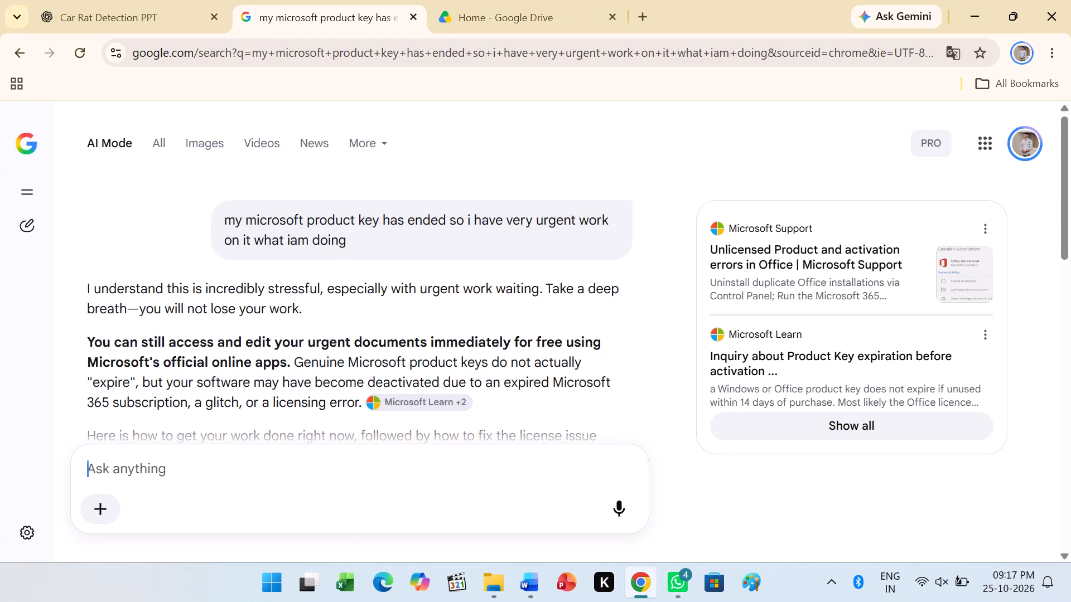
pyautogui.scroll(-2, 397, 293)
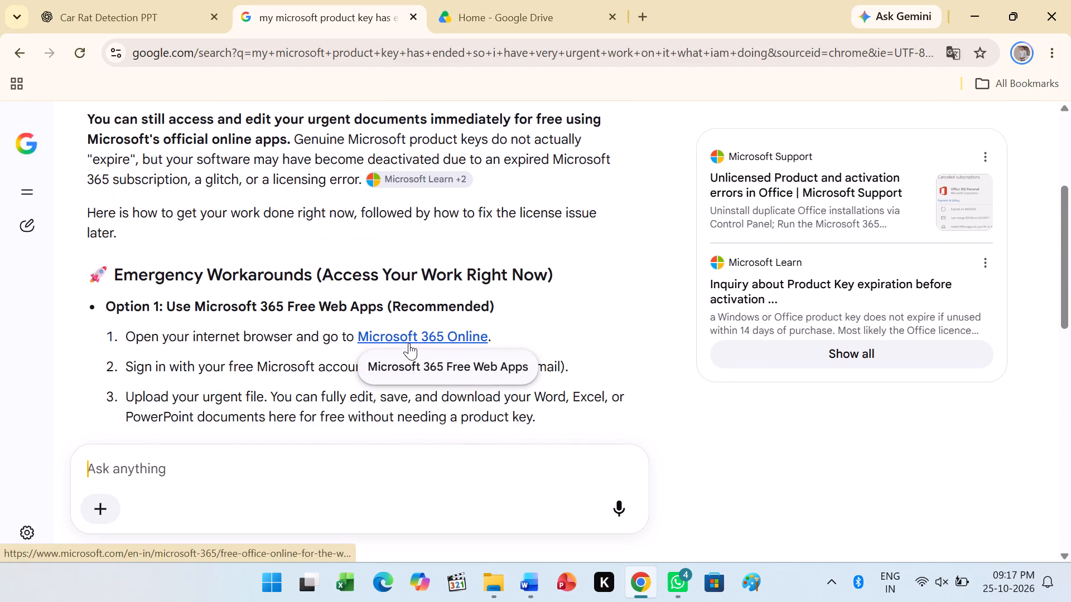
pyautogui.click(410, 339)
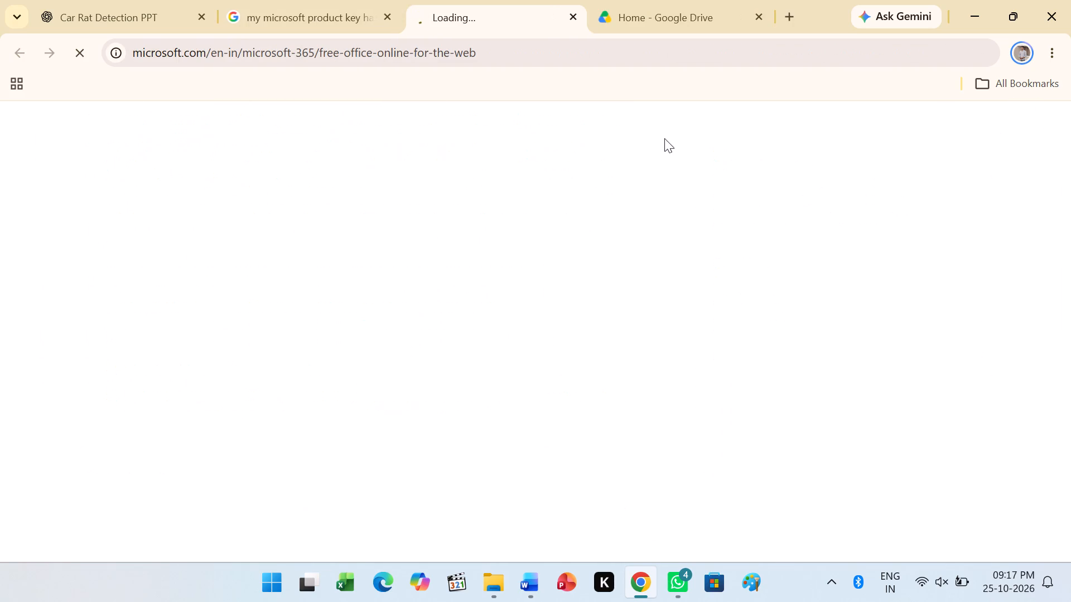
pyautogui.click(758, 15)
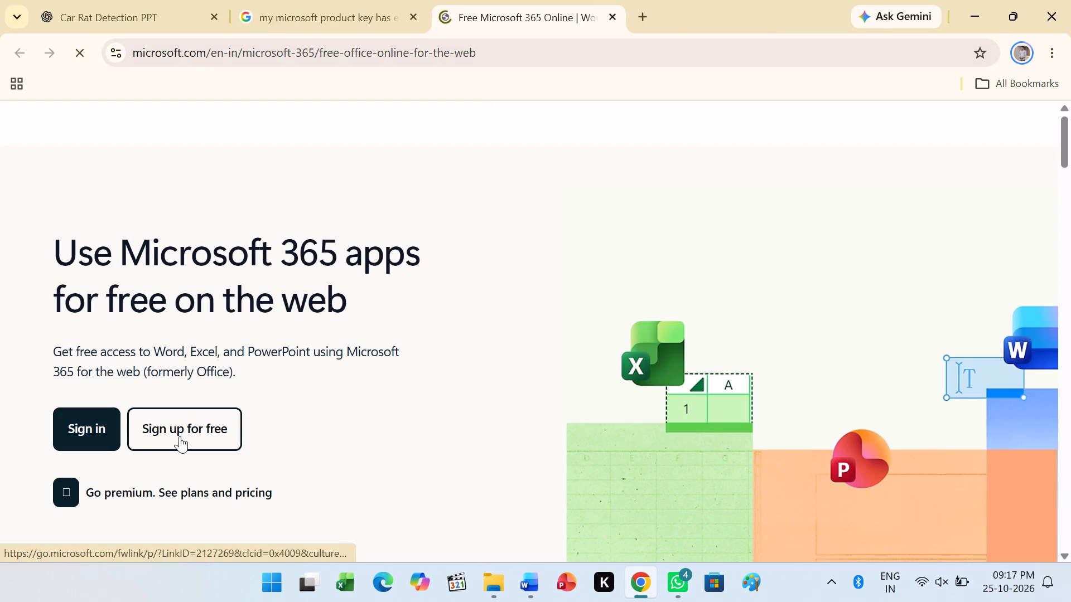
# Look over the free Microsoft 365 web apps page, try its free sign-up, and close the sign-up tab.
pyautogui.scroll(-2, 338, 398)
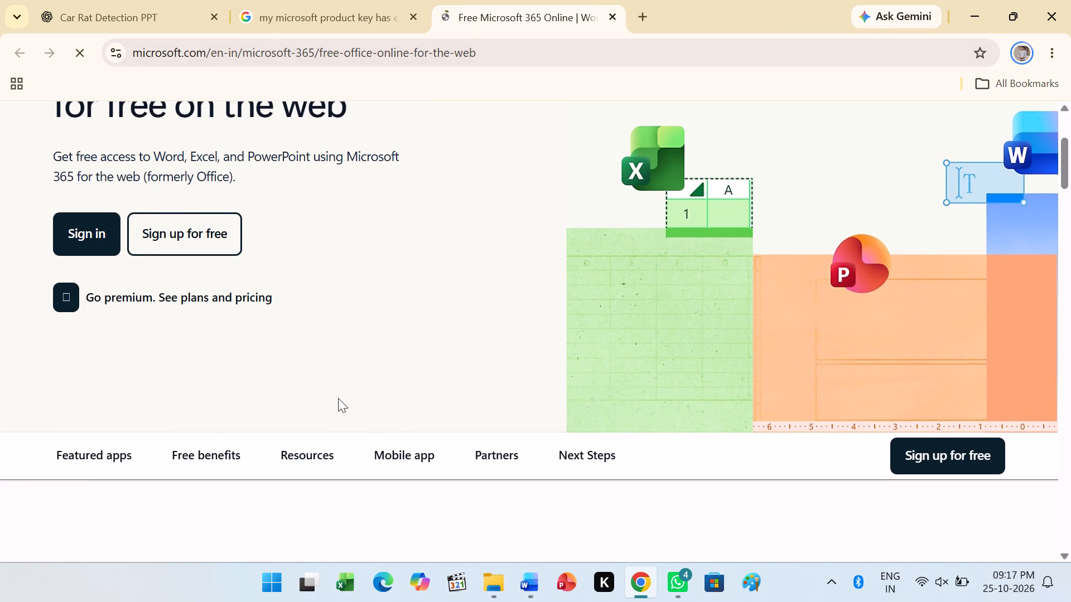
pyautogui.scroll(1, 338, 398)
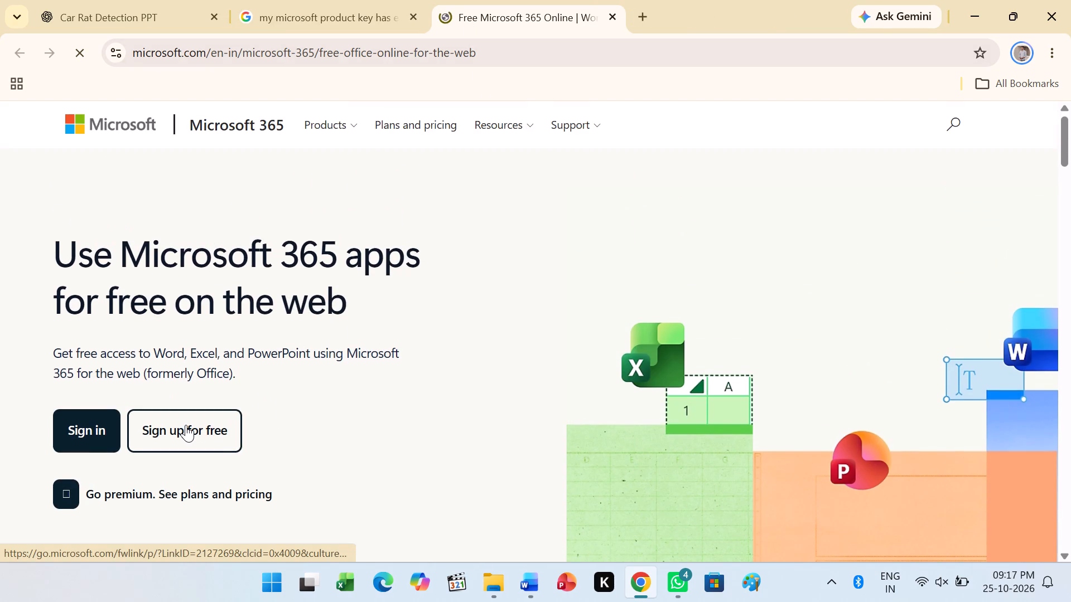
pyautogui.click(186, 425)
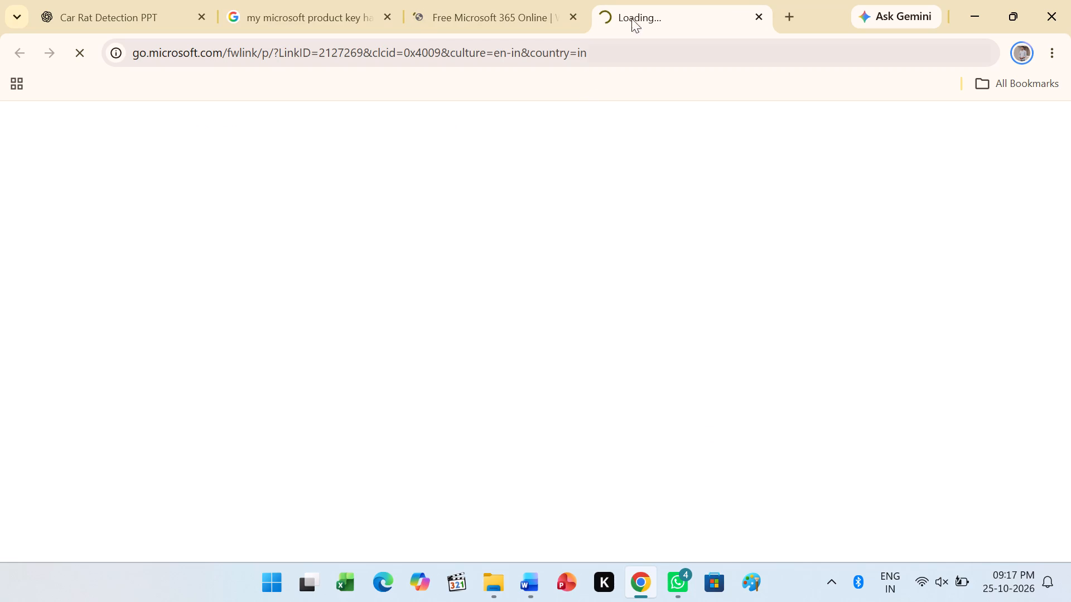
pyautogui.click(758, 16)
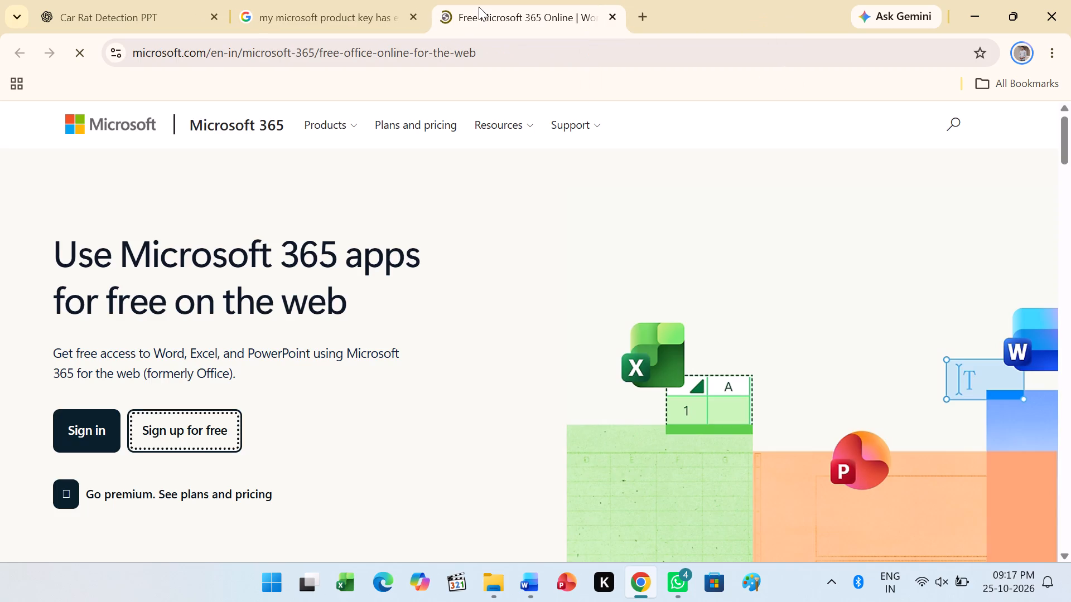
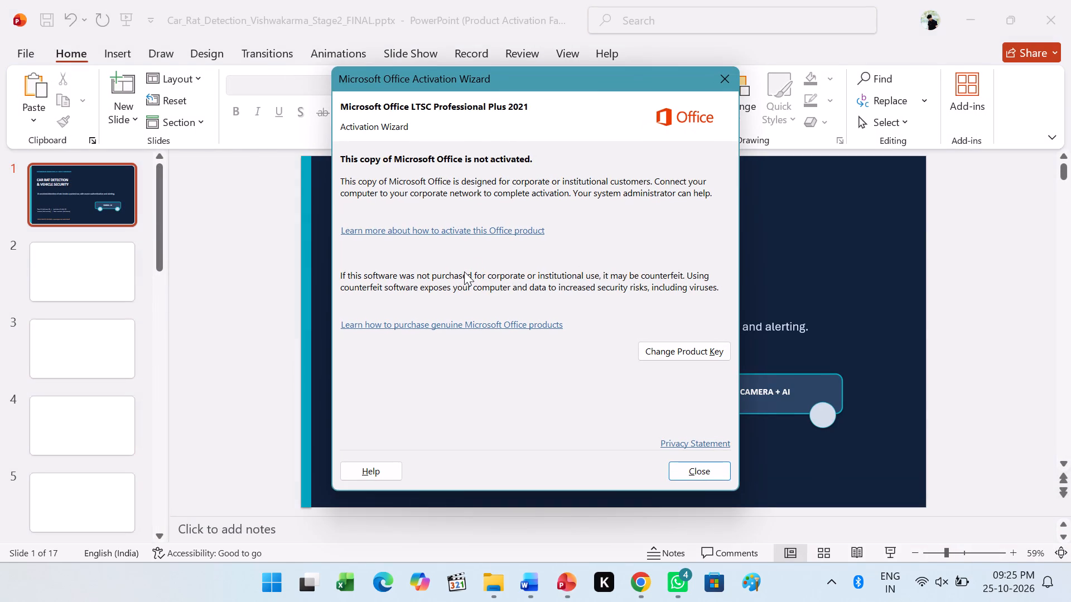
pyautogui.click(732, 75)
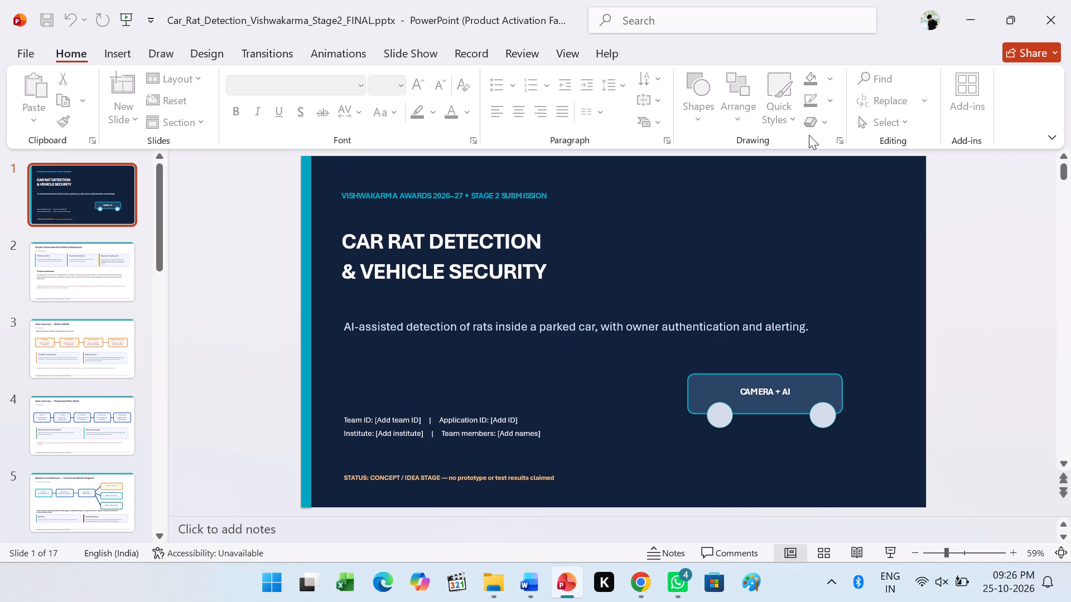
pyautogui.click(556, 253)
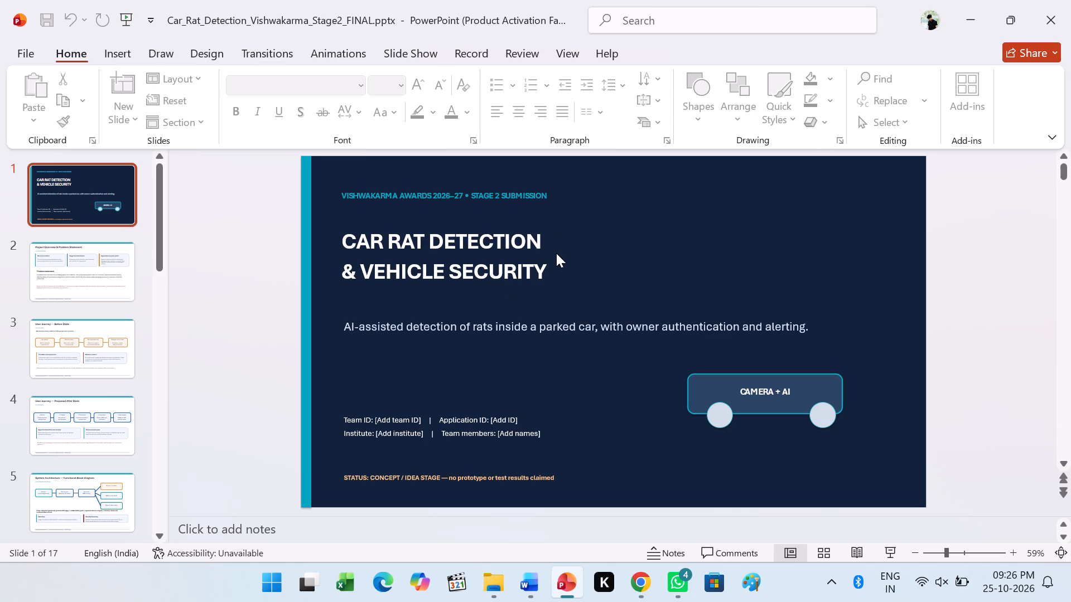
pyautogui.doubleClick(556, 253)
pyautogui.moveTo(556, 253); pyautogui.dragTo(513, 293)
pyautogui.tripleClick(513, 293)
pyautogui.click(208, 552)
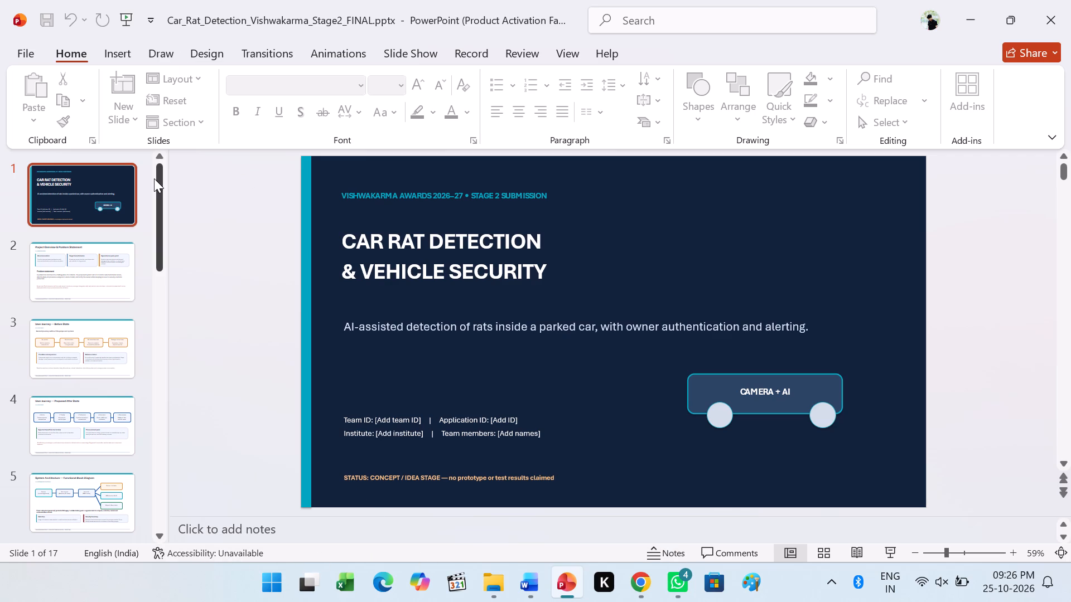
pyautogui.moveTo(154, 178); pyautogui.dragTo(164, 0)
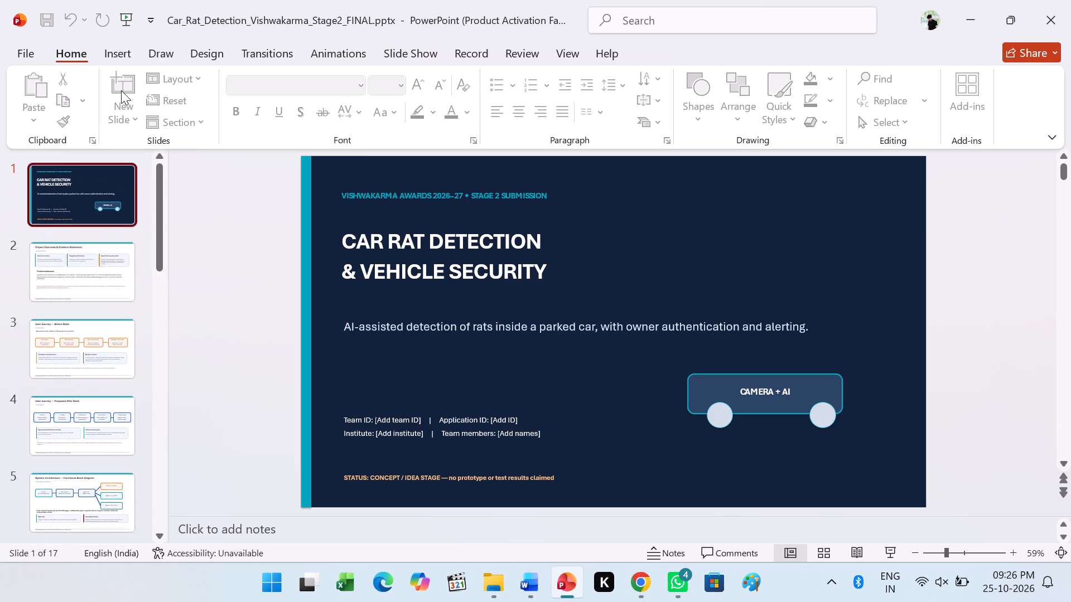
pyautogui.click(110, 54)
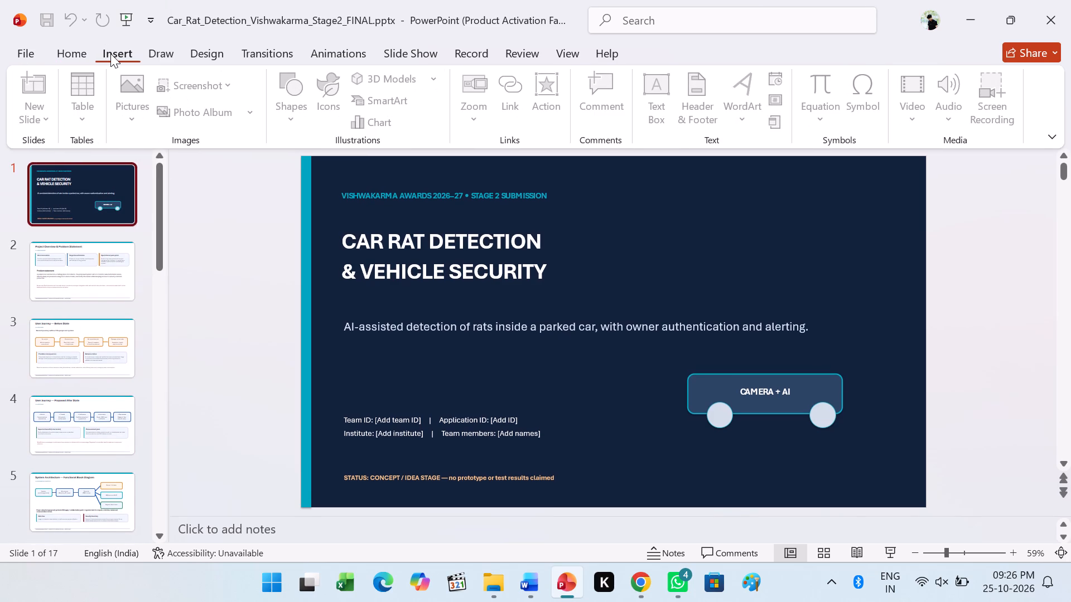
pyautogui.click(72, 55)
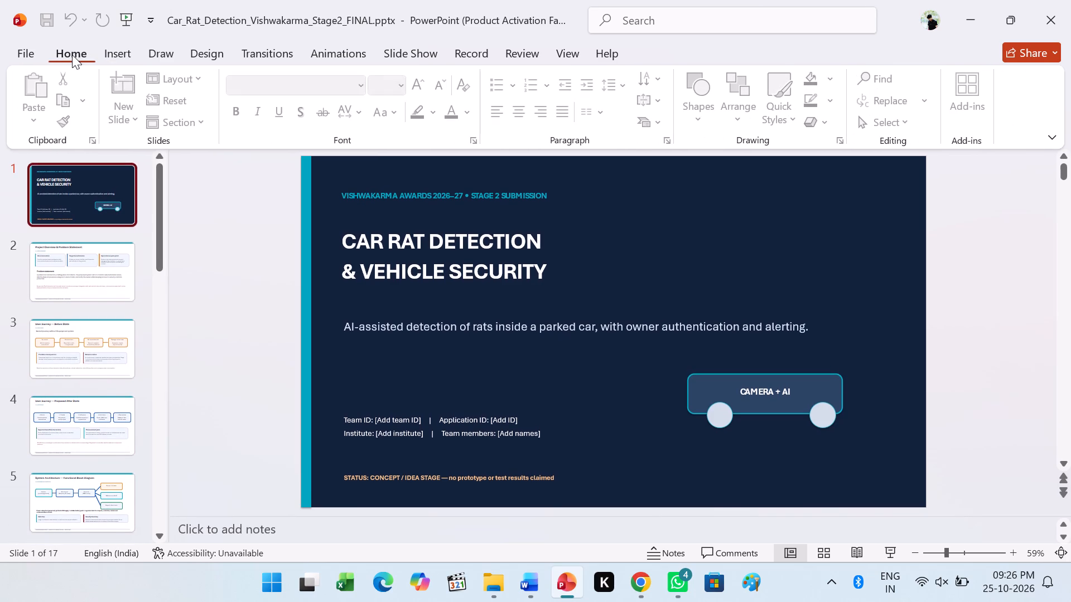
pyautogui.click(152, 19)
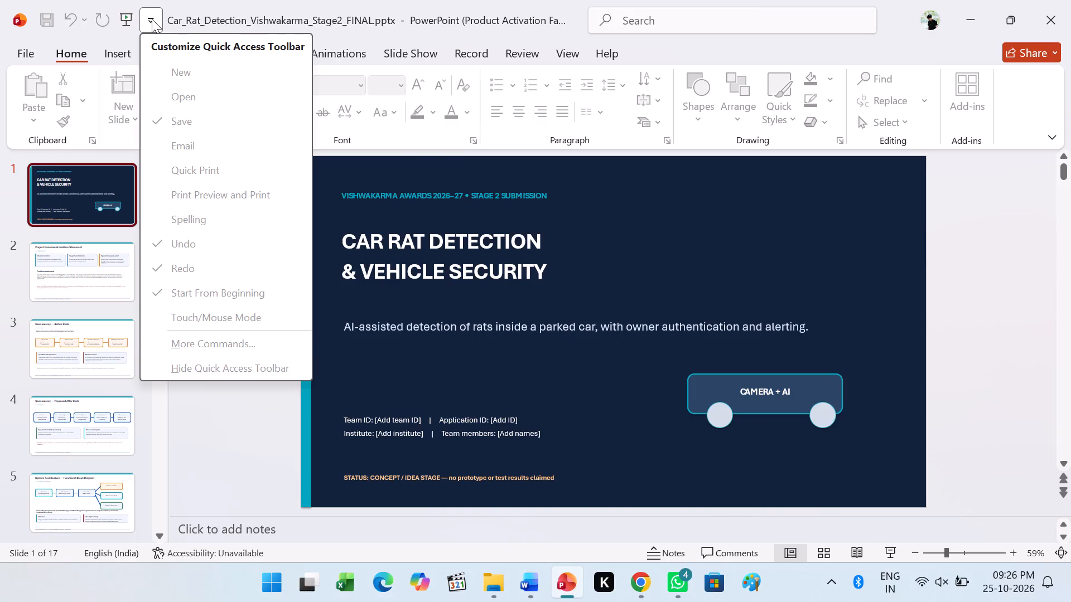
# Sign out of the Microsoft account in PowerPoint and close the Net Protector memory scan window.
pyautogui.click(923, 11)
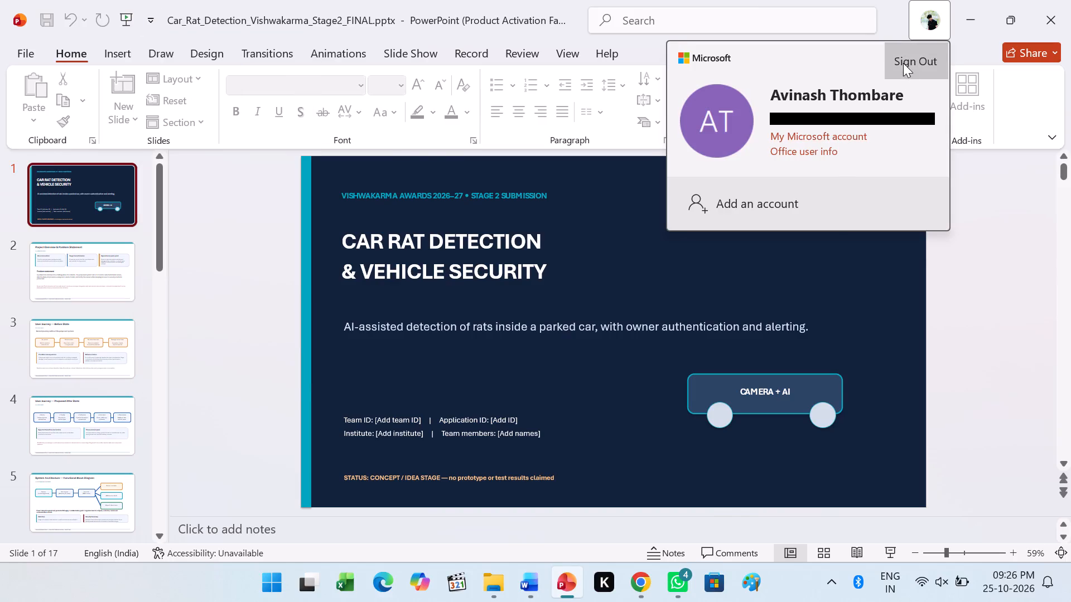
pyautogui.click(915, 58)
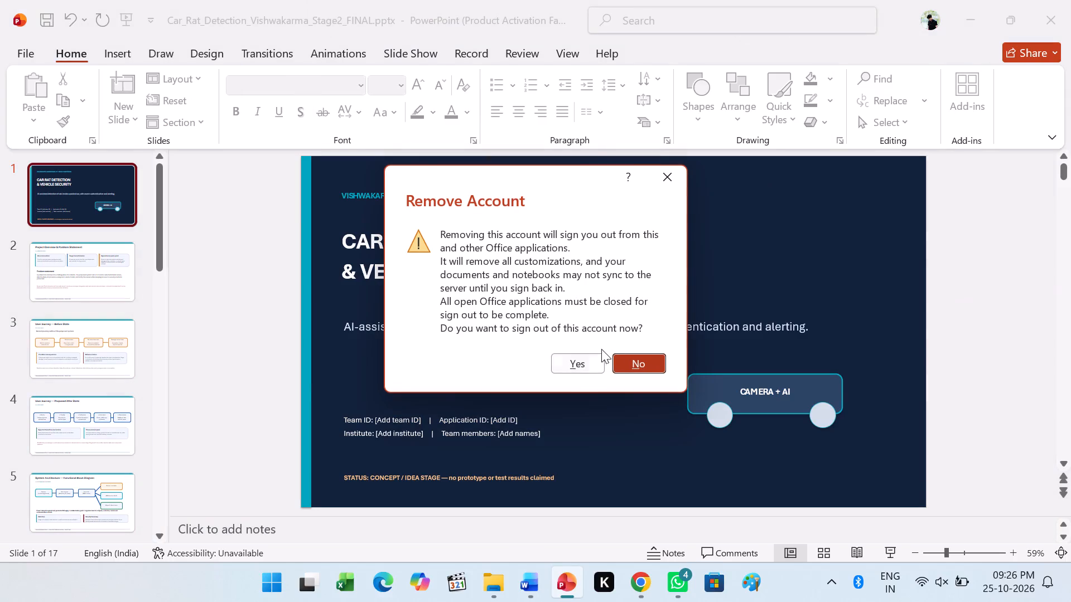
pyautogui.click(580, 362)
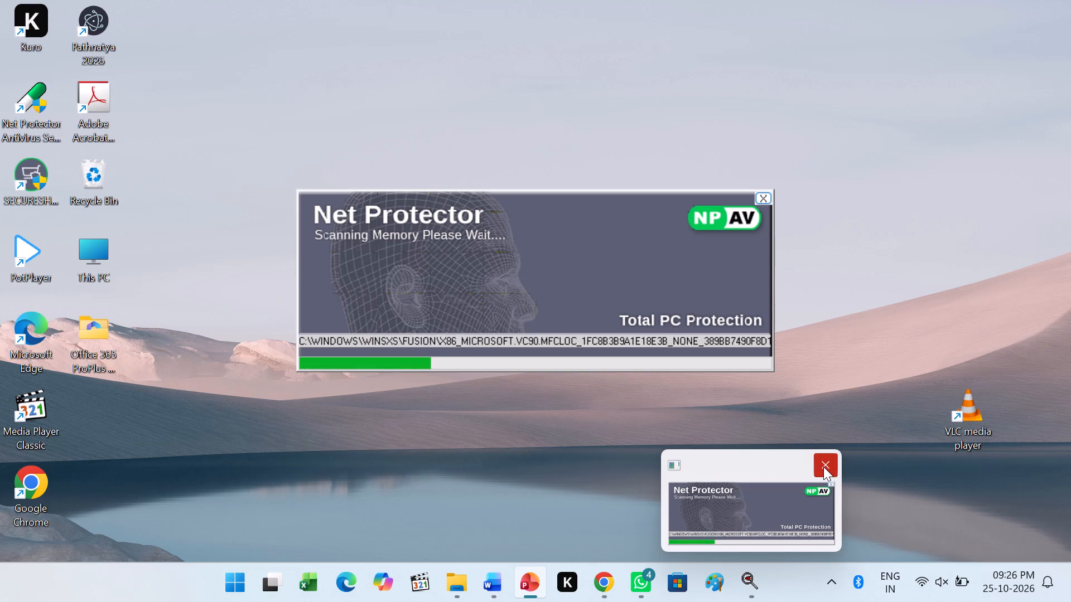
pyautogui.click(823, 467)
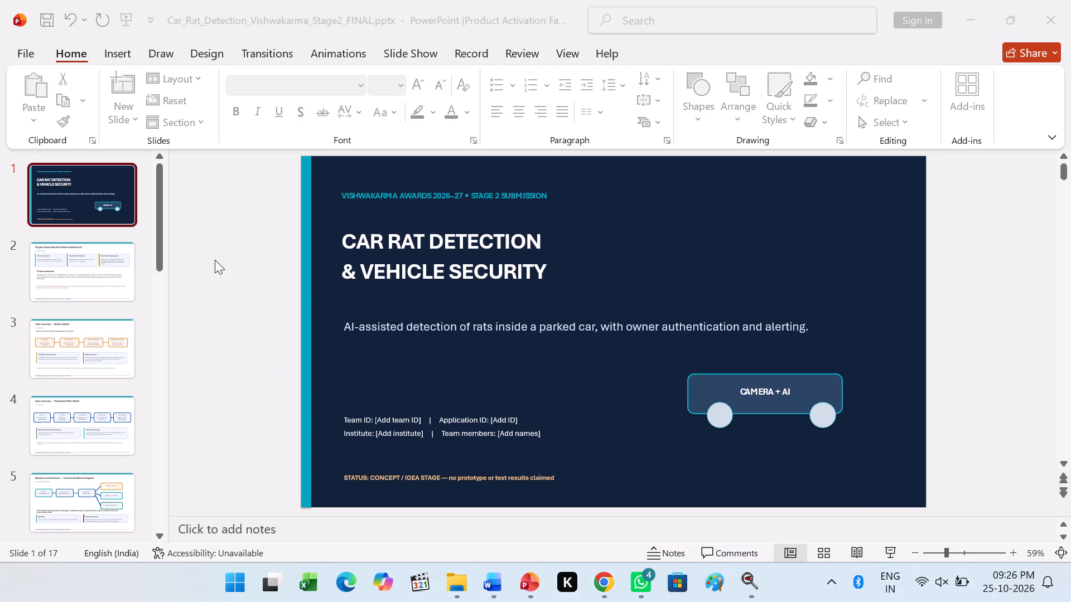
# Check which file commands are available in PowerPoint while signed out, and return to the presentation.
pyautogui.click(120, 53)
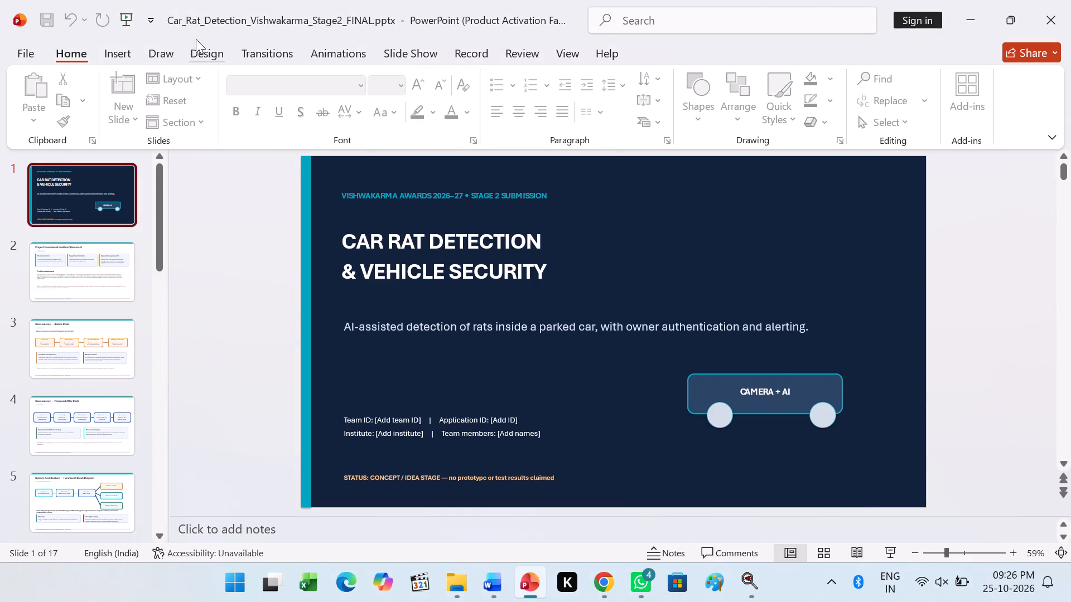
pyautogui.click(36, 55)
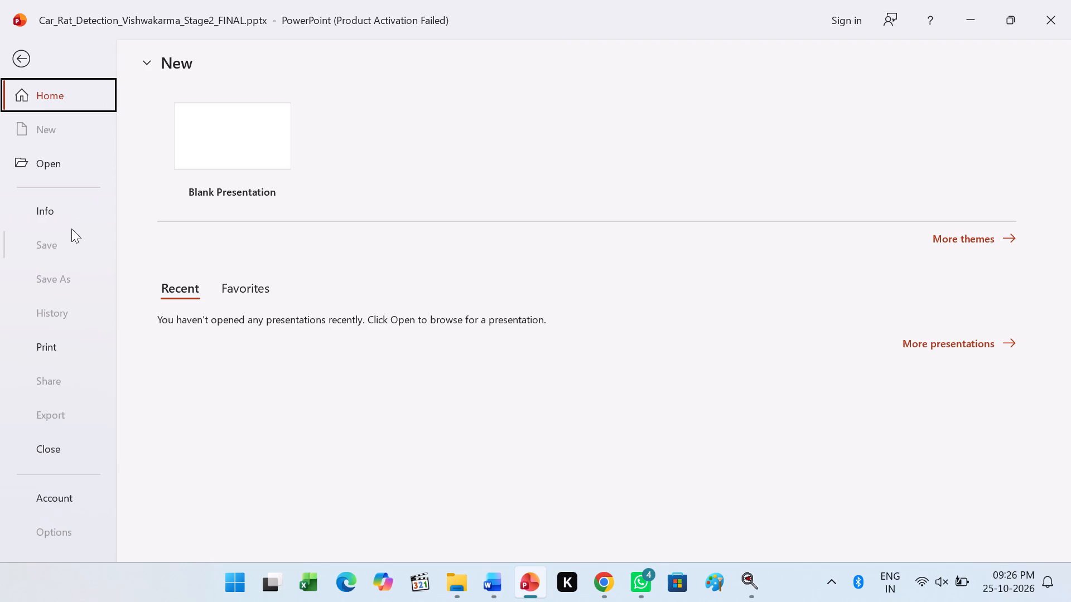
pyautogui.click(18, 55)
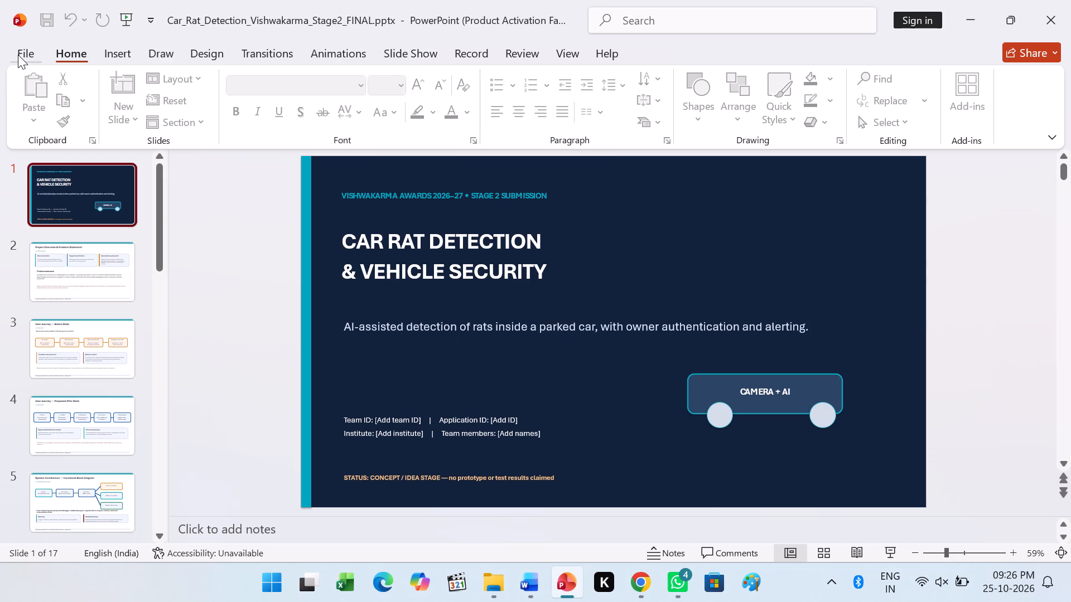
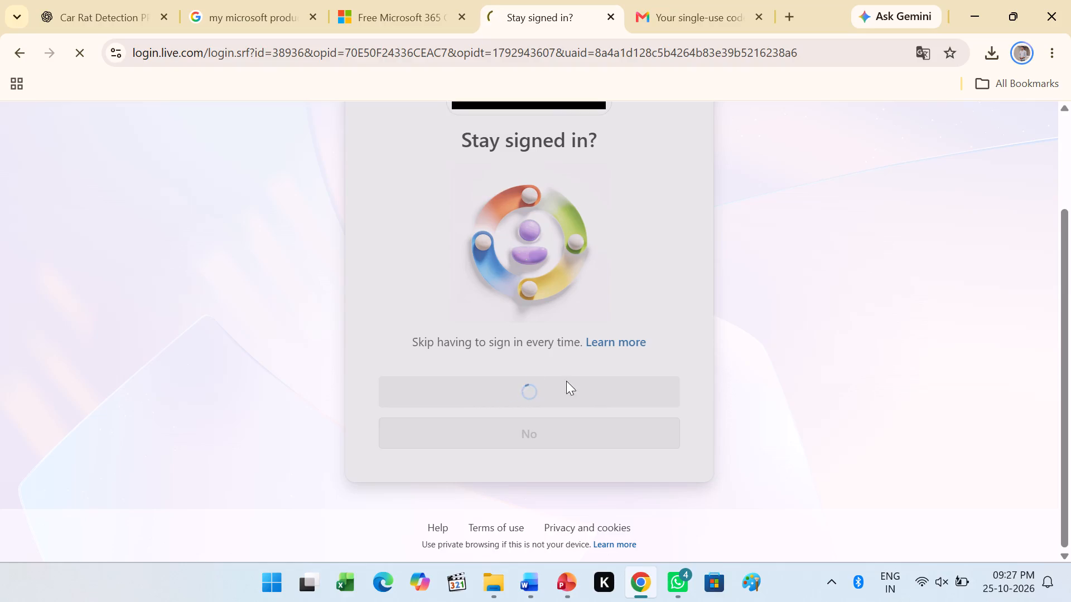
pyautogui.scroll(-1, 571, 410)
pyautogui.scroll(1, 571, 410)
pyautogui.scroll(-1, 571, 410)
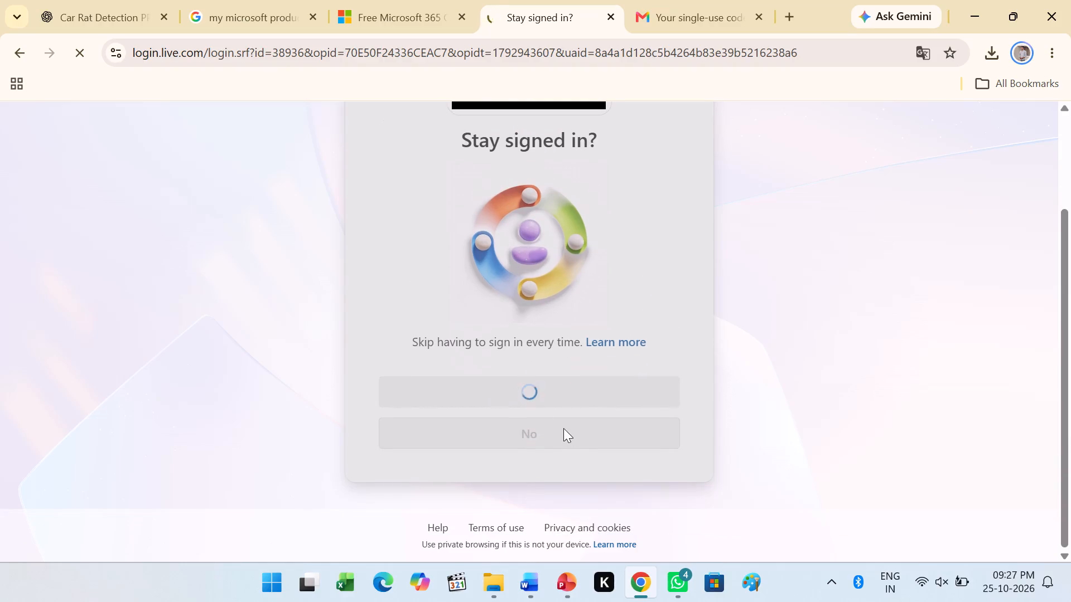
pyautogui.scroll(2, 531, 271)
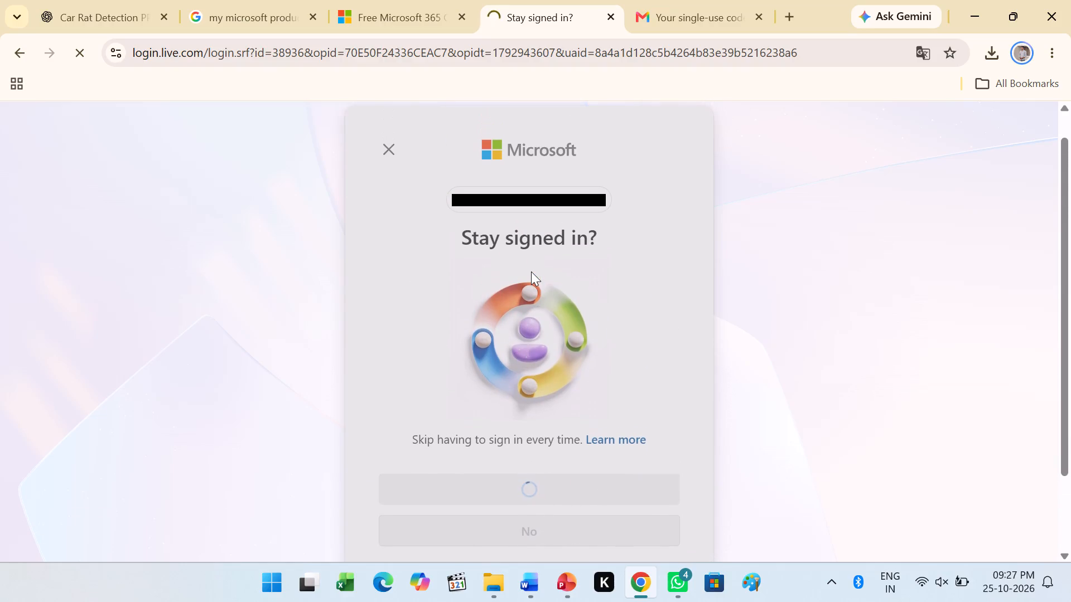
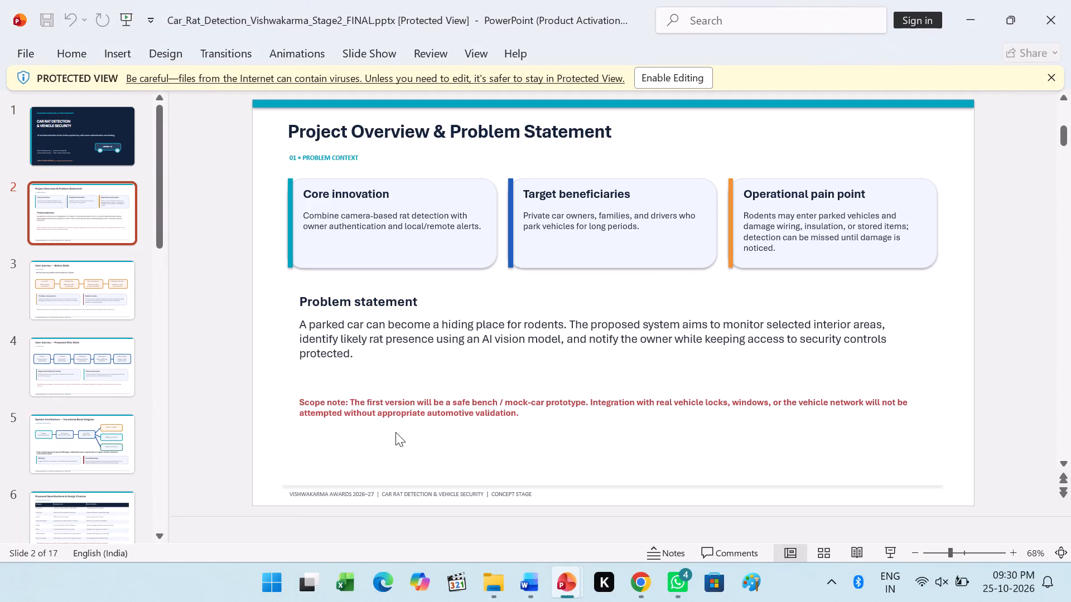
# Review the Car Rat Detection slides from the project overview through the AI-generated concept demo and the closing summary.
pyautogui.press('Down')
pyautogui.press('Down')
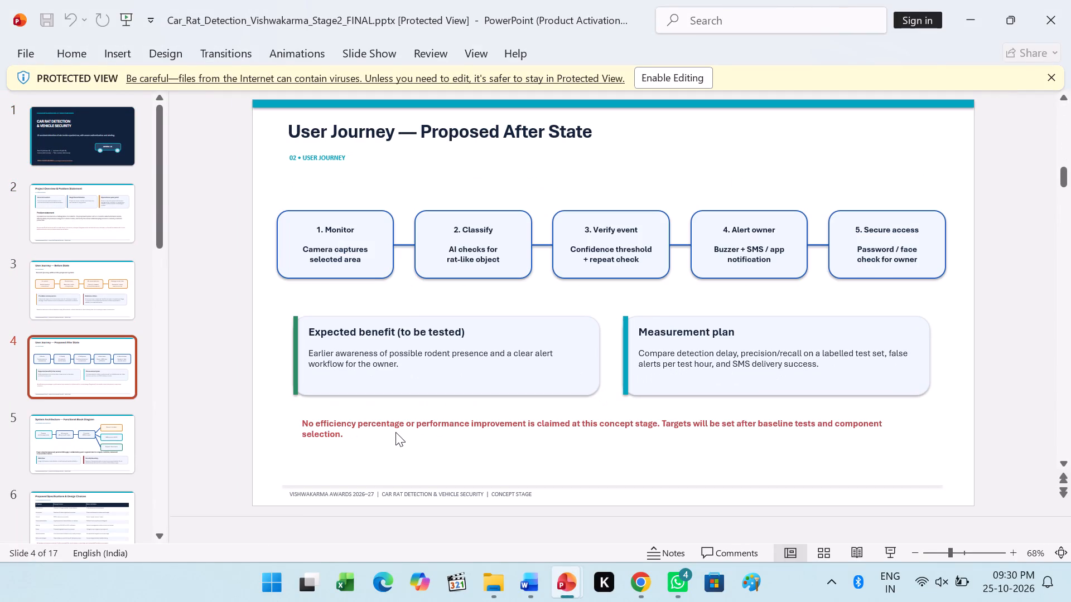
pyautogui.press('Down')
pyautogui.press('Down')
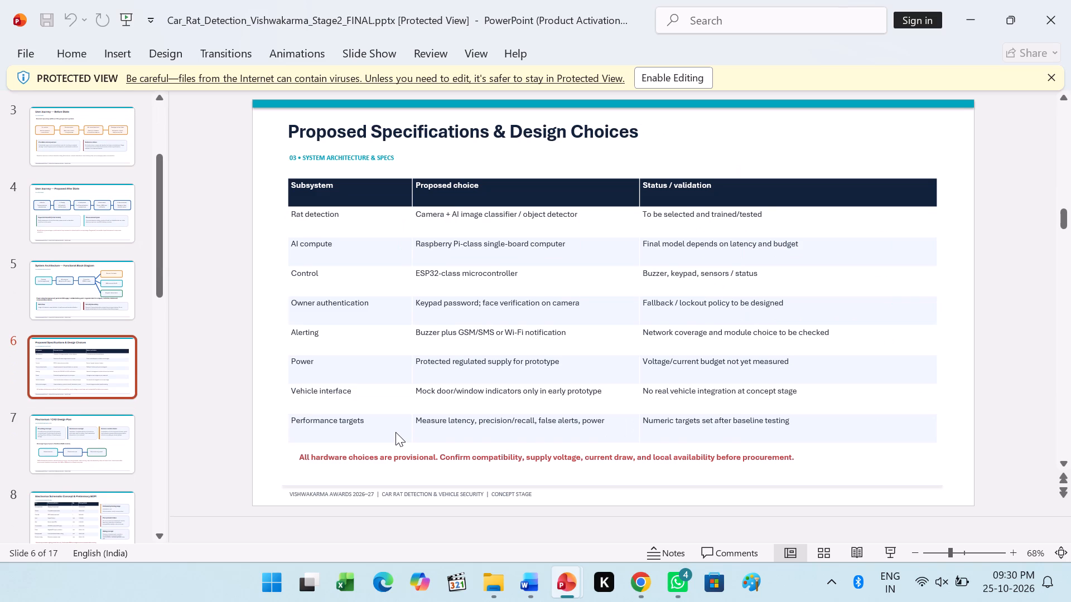
pyautogui.press('Down')
pyautogui.press('Down')
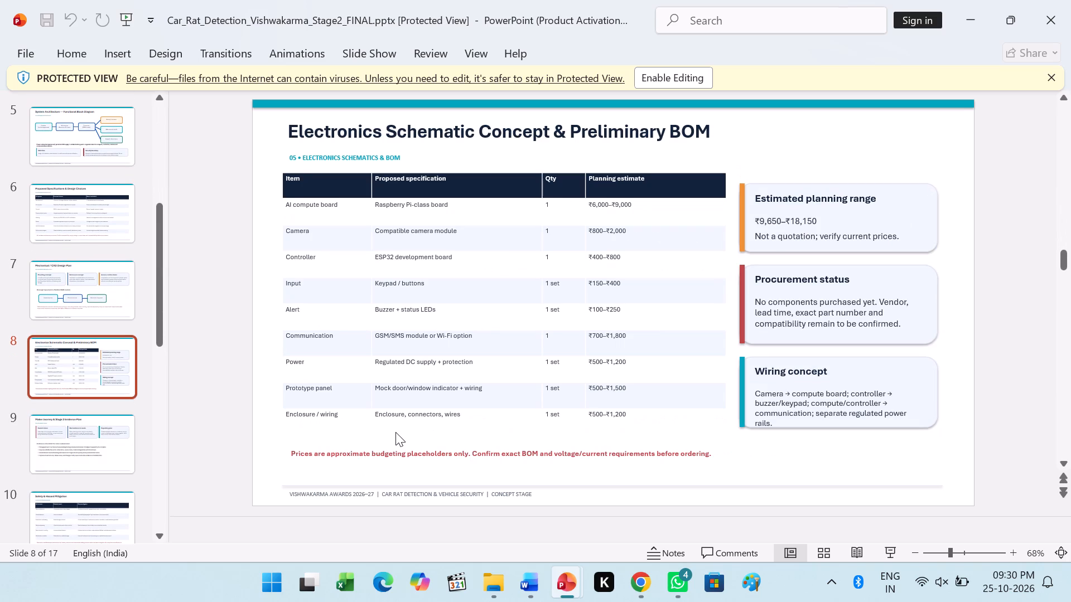
pyautogui.press('Down')
pyautogui.press('Down')
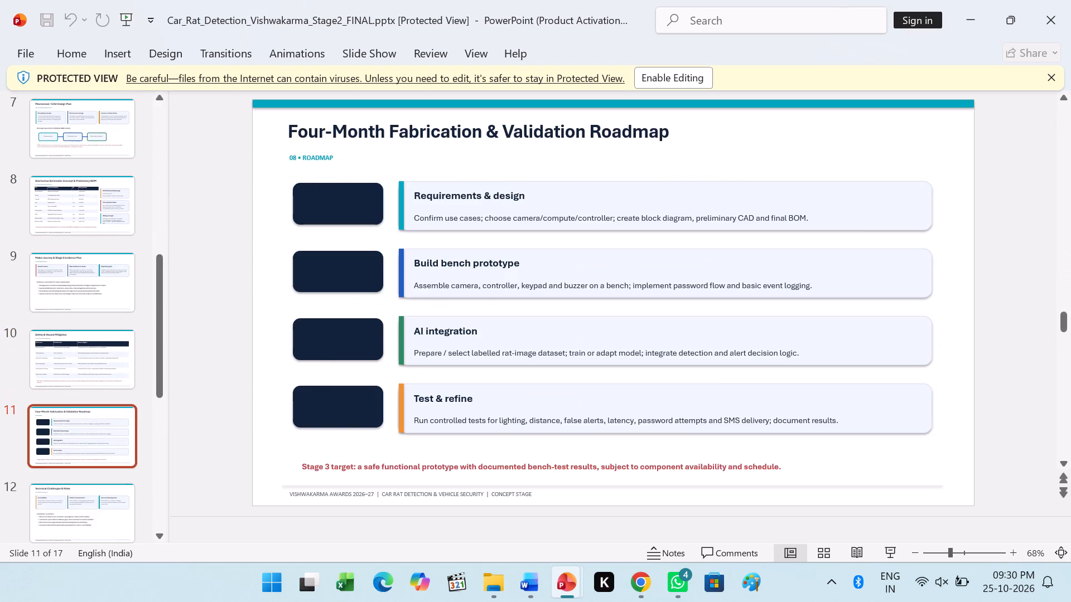
pyautogui.press('Down')
pyautogui.press('Down')
pyautogui.press('Down')
pyautogui.press('Down')
pyautogui.press('Down')
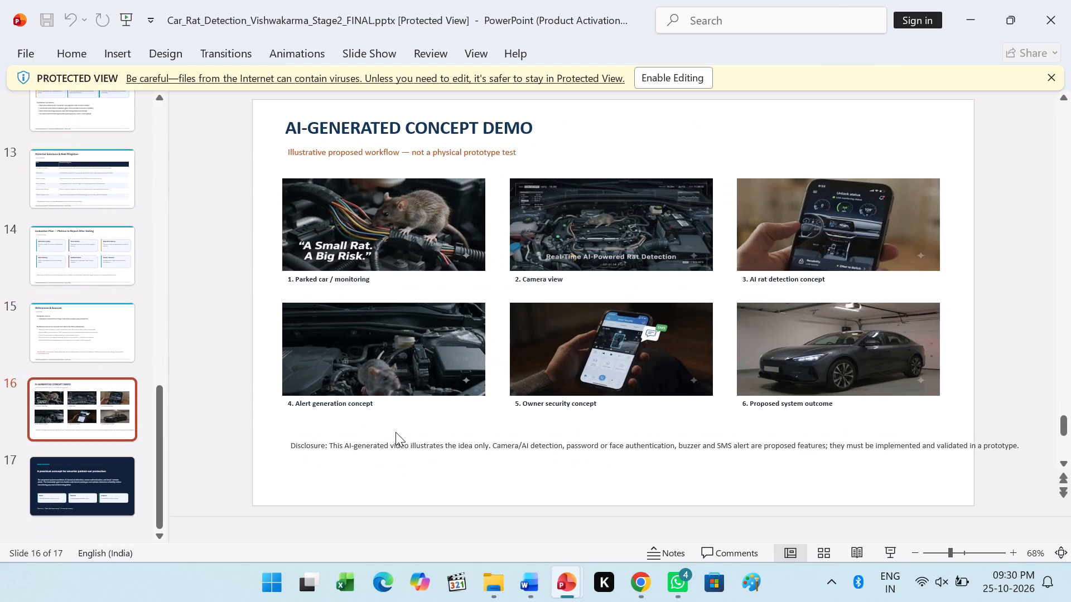
pyautogui.press('Up')
pyautogui.press('Down')
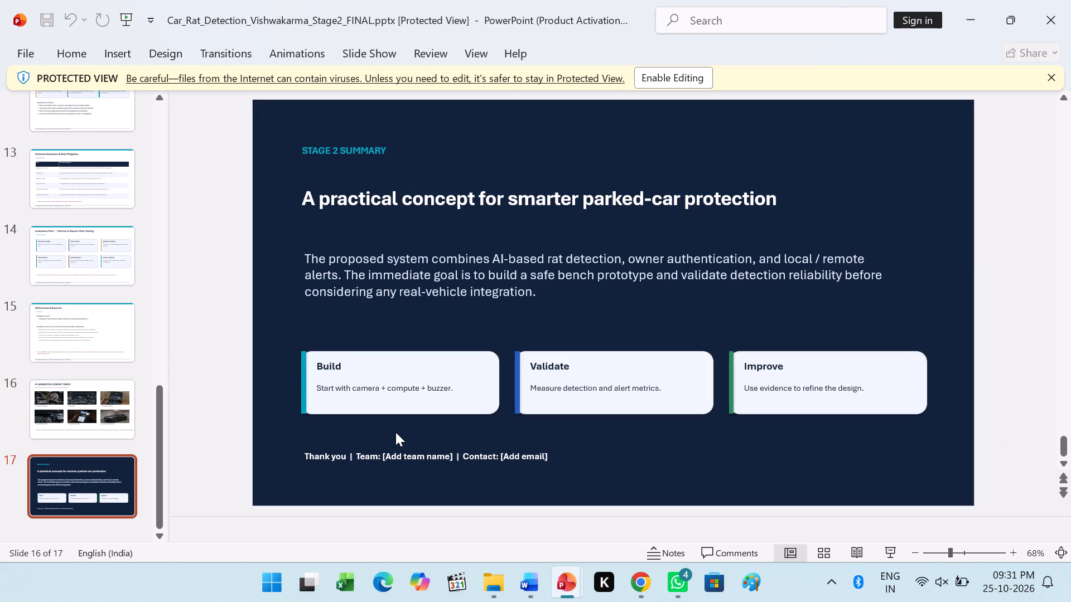
pyautogui.press('Down')
pyautogui.press('Up')
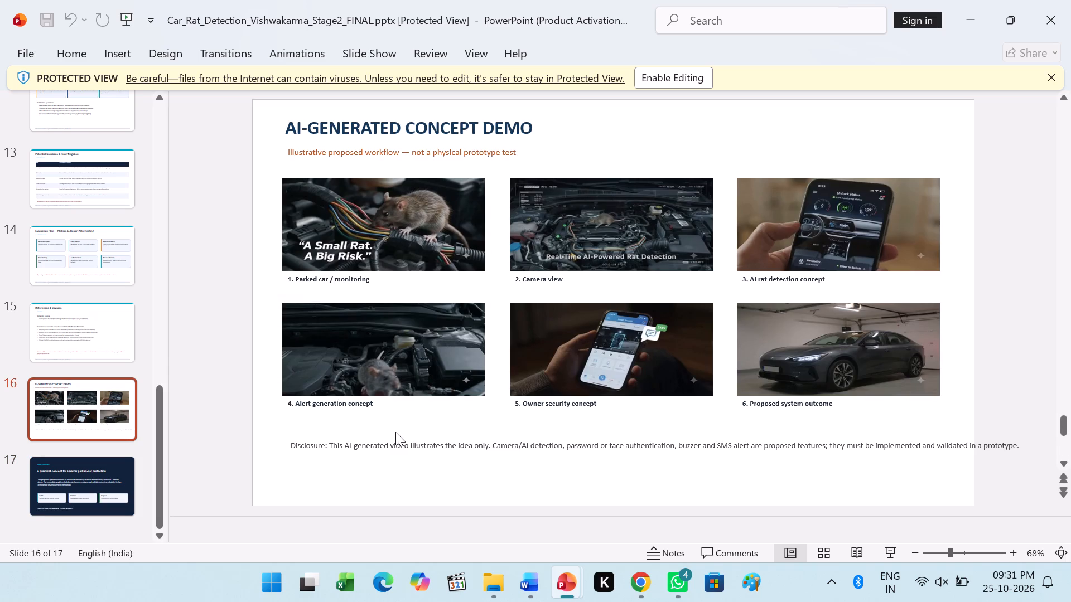
pyautogui.press('Down')
# Re-examine the middle slides, from the electronics BOM and four-month roadmap to the evaluation plan.
pyautogui.press('Up')
pyautogui.press('Up')
pyautogui.press('Up')
pyautogui.press('Up')
pyautogui.press('Up')
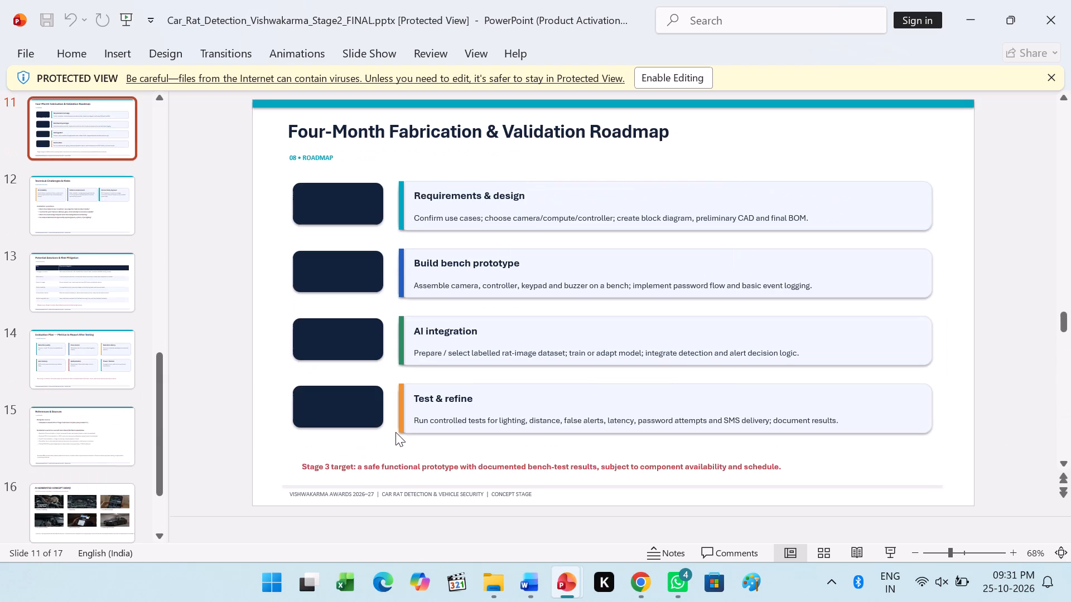
pyautogui.press('Up')
pyautogui.press('Up')
pyautogui.press('Up')
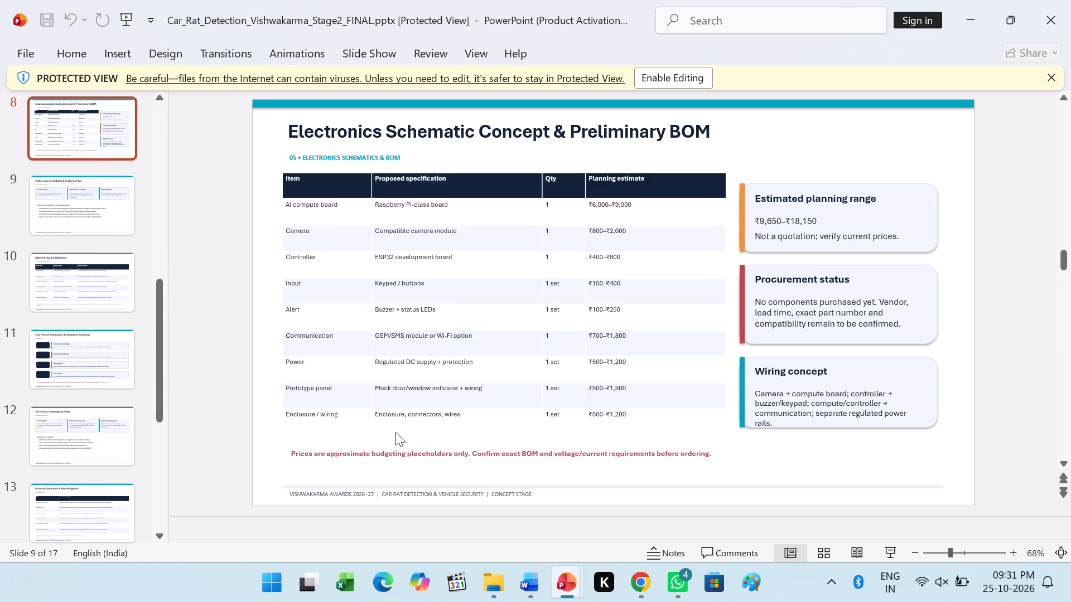
pyautogui.press('Up')
pyautogui.press('Down')
pyautogui.press('Down')
pyautogui.press('Down')
pyautogui.press('Down')
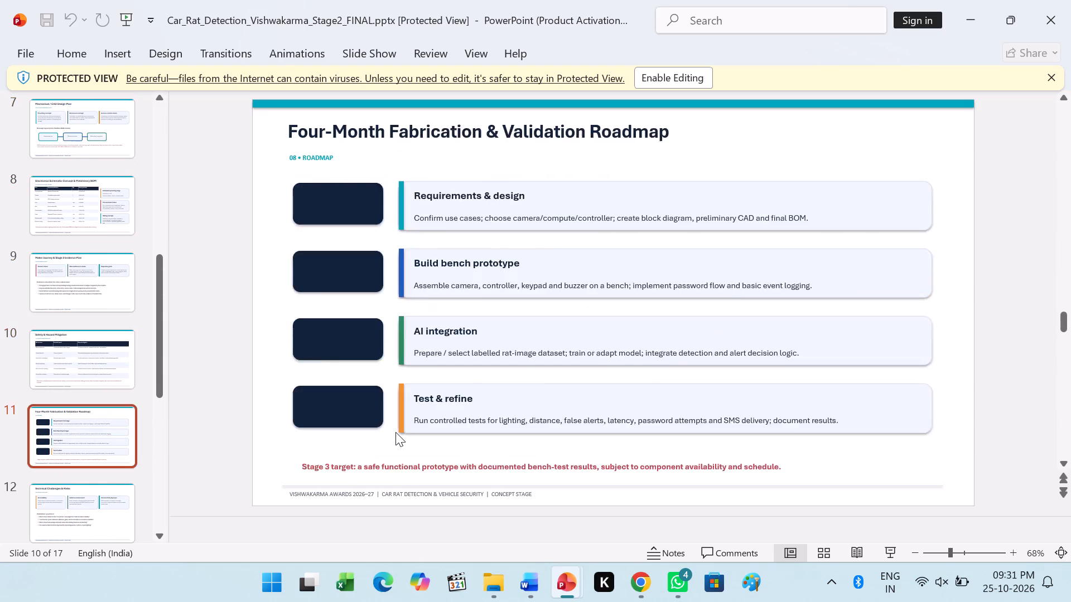
pyautogui.press('Down')
pyautogui.press('Down')
pyautogui.press('Down')
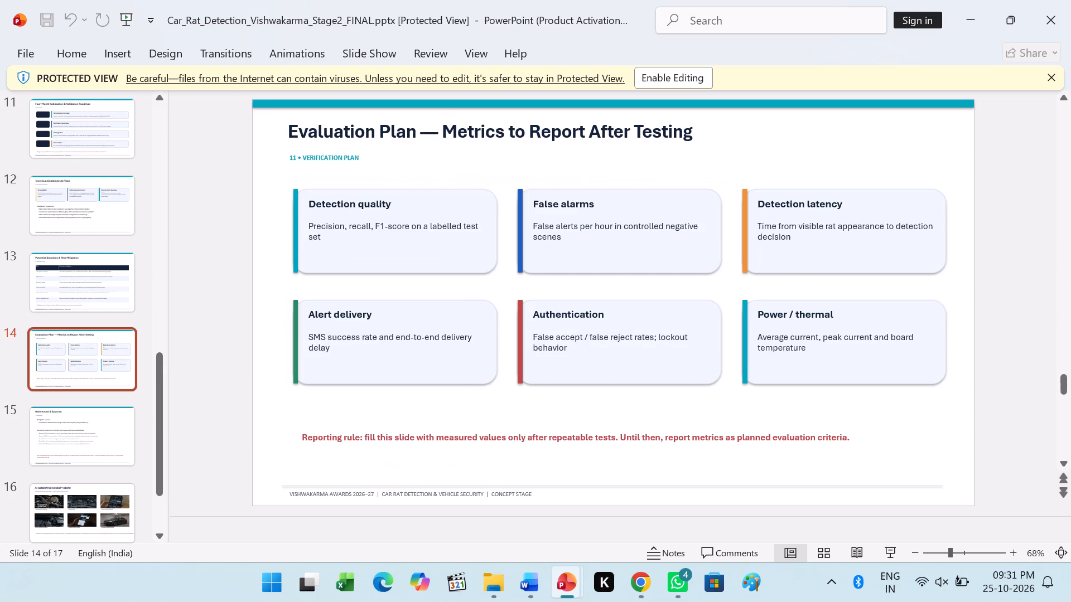
# Look back through the slides from the evaluation plan to the title slide, checking their content and layout.
pyautogui.press('Up')
pyautogui.press('Up')
pyautogui.press('Up')
pyautogui.press('Up')
pyautogui.press('Up')
pyautogui.press('Up')
pyautogui.press('Up')
pyautogui.press('Up')
pyautogui.press('Up')
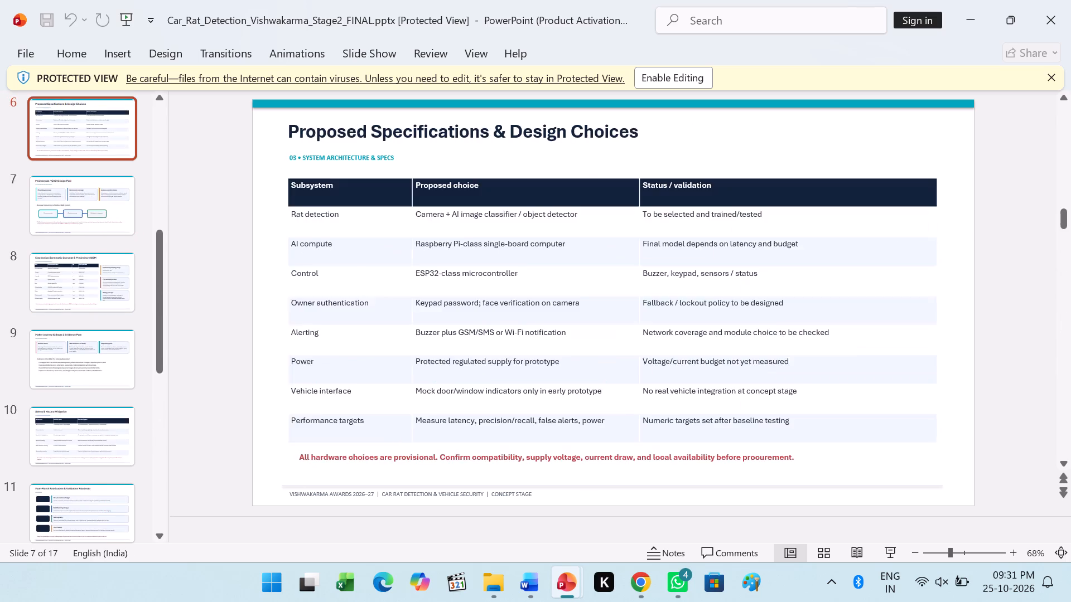
pyautogui.press('Up')
pyautogui.press('Up')
pyautogui.press('Up')
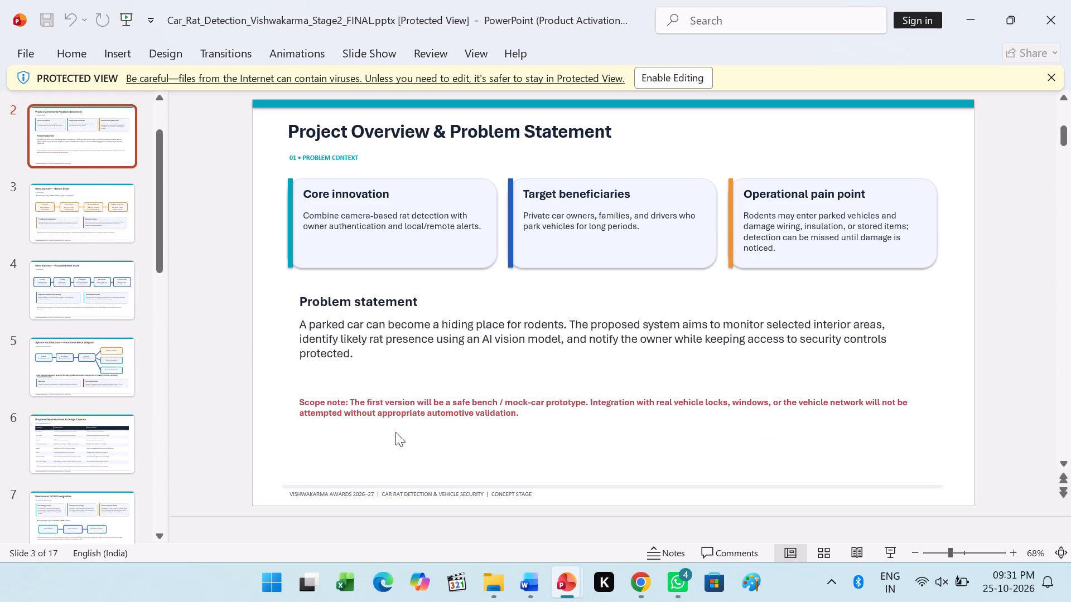
pyautogui.press('Up')
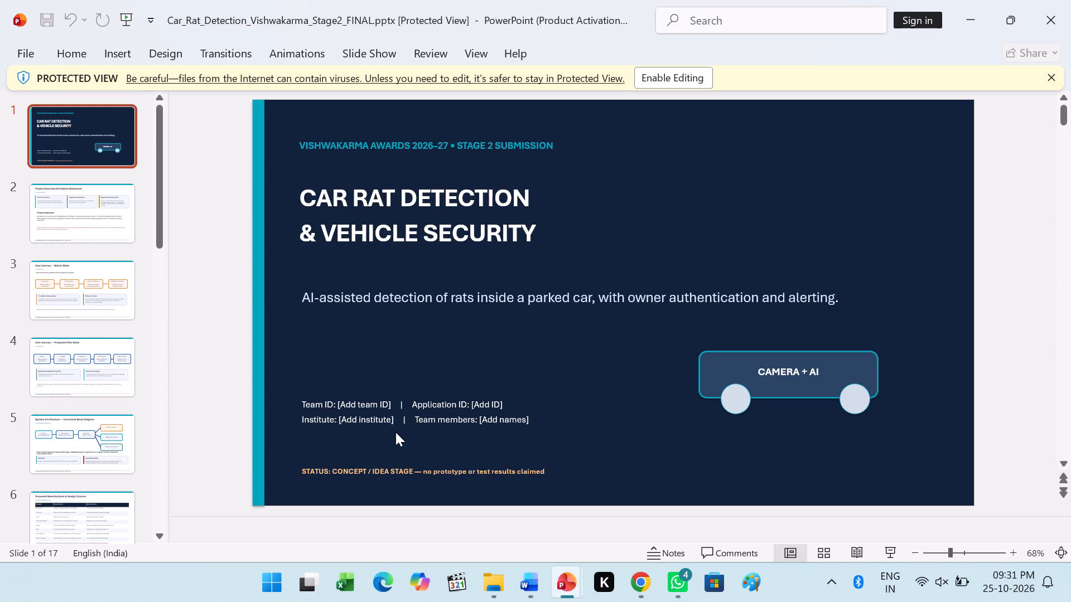
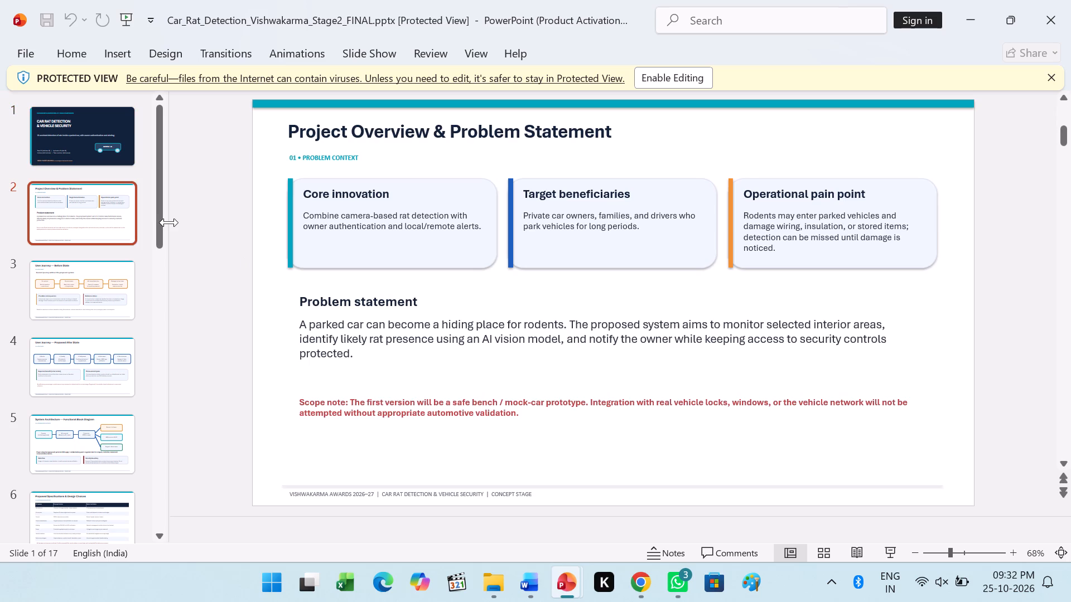
# Review the opening slides again, from the title and project overview through the user journeys and system architecture to the proposed specifications.
pyautogui.press('Up')
pyautogui.press('Up')
pyautogui.press('Up')
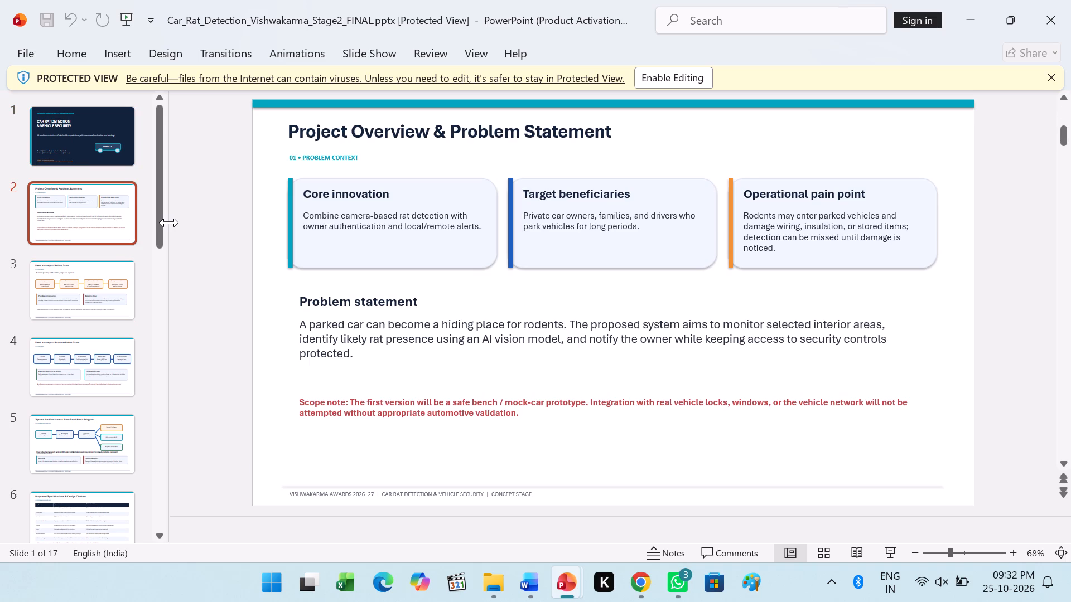
pyautogui.scroll(2, 350, 215)
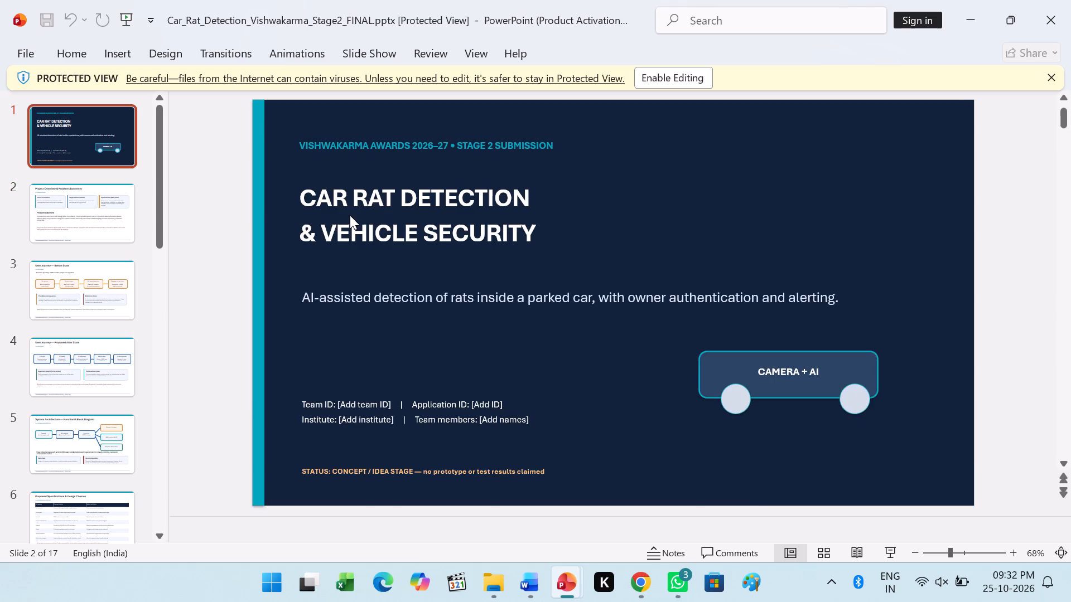
pyautogui.scroll(-2, 350, 215)
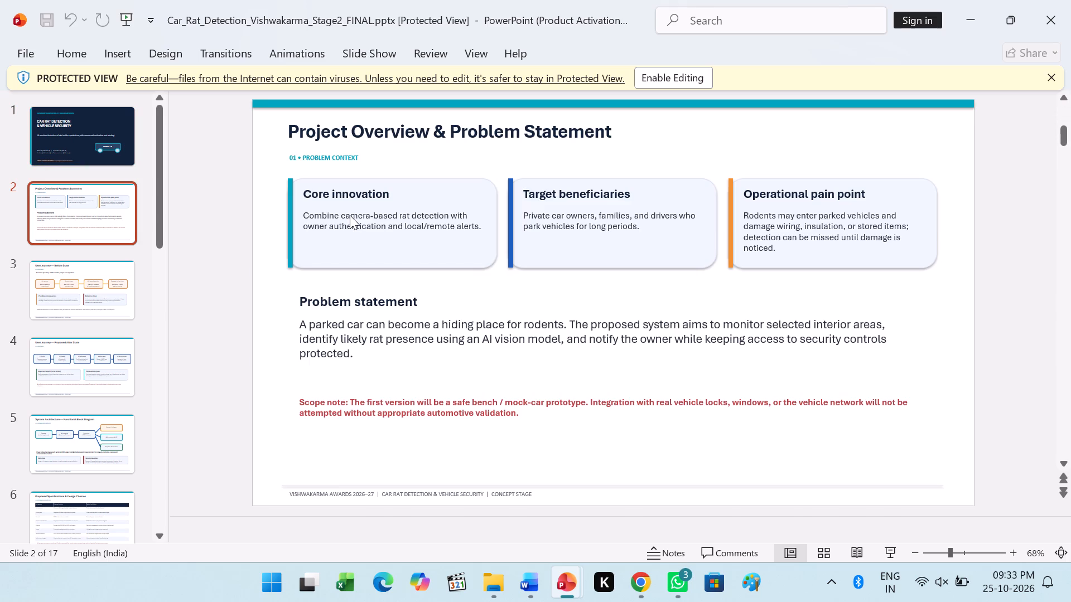
pyautogui.click(69, 294)
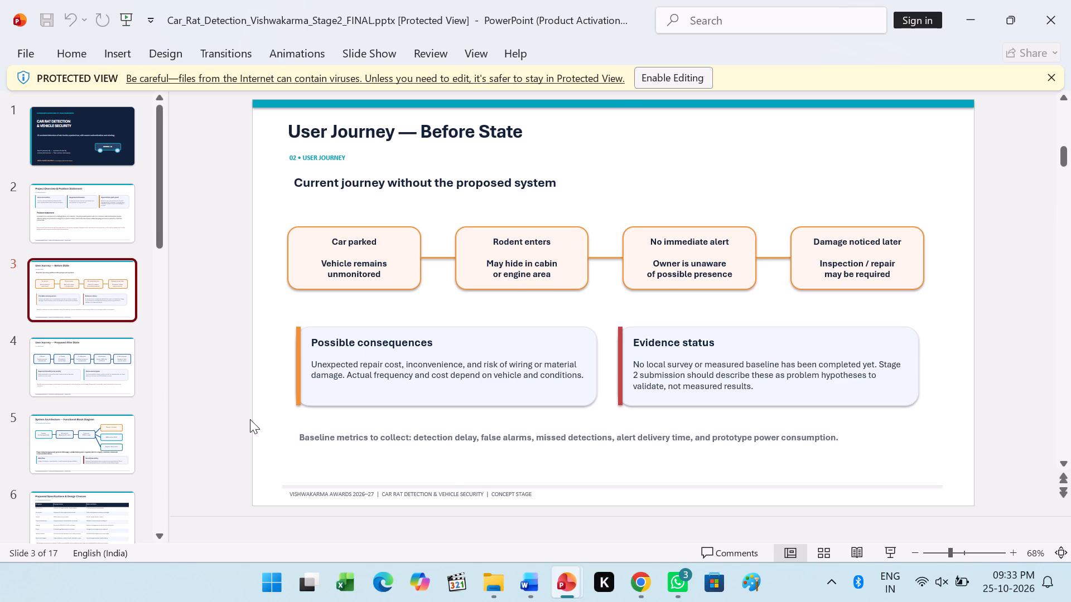
pyautogui.click(86, 359)
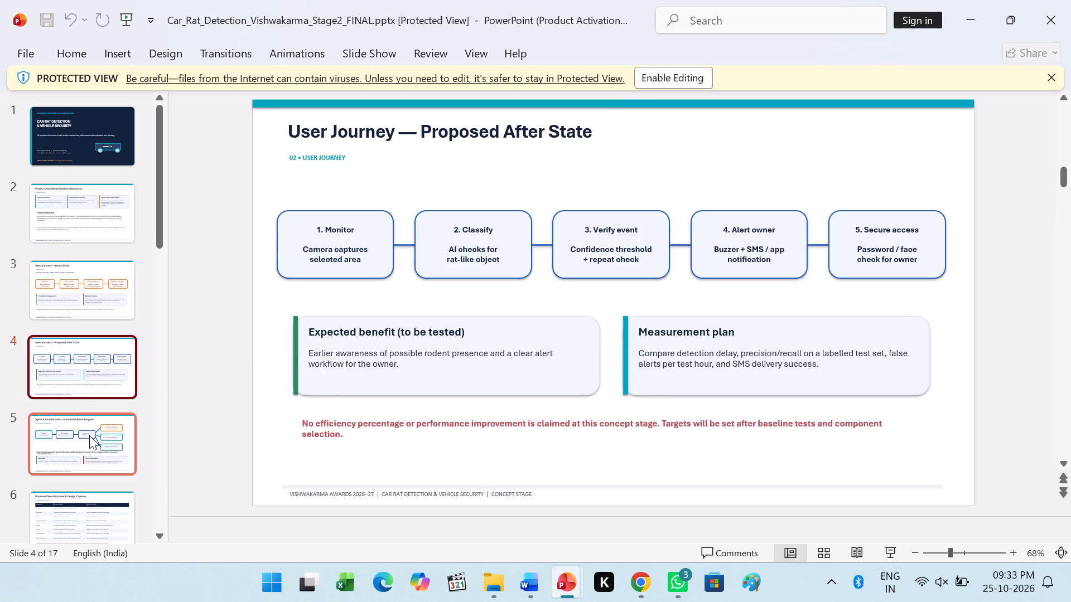
pyautogui.click(89, 435)
pyautogui.click(97, 519)
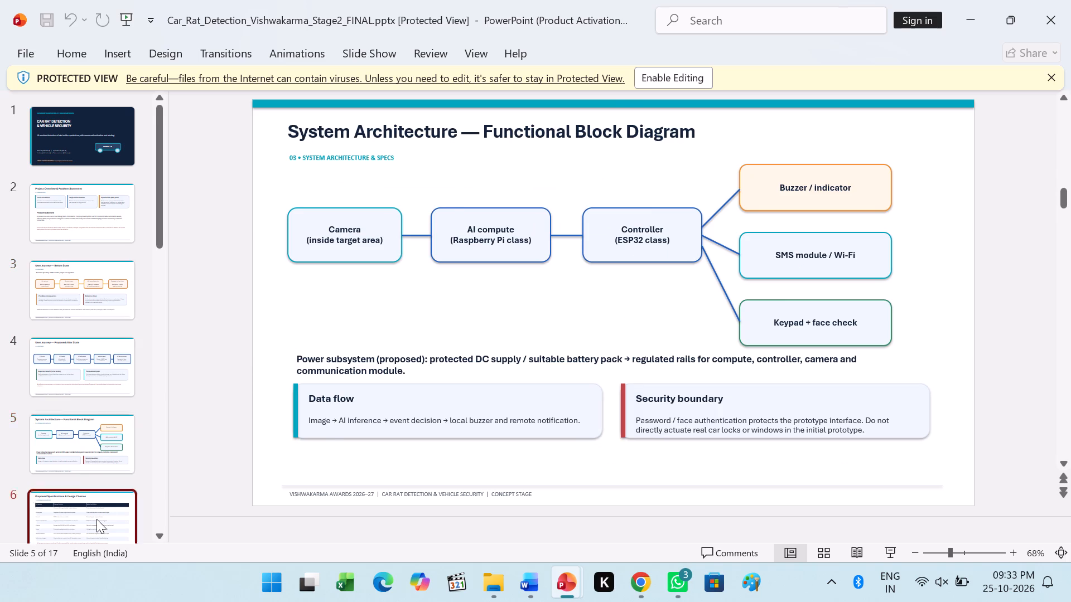
# Check the closing slides, including the AI-generated concept demo, the Stage 2 summary and the references.
pyautogui.scroll(-6, 94, 472)
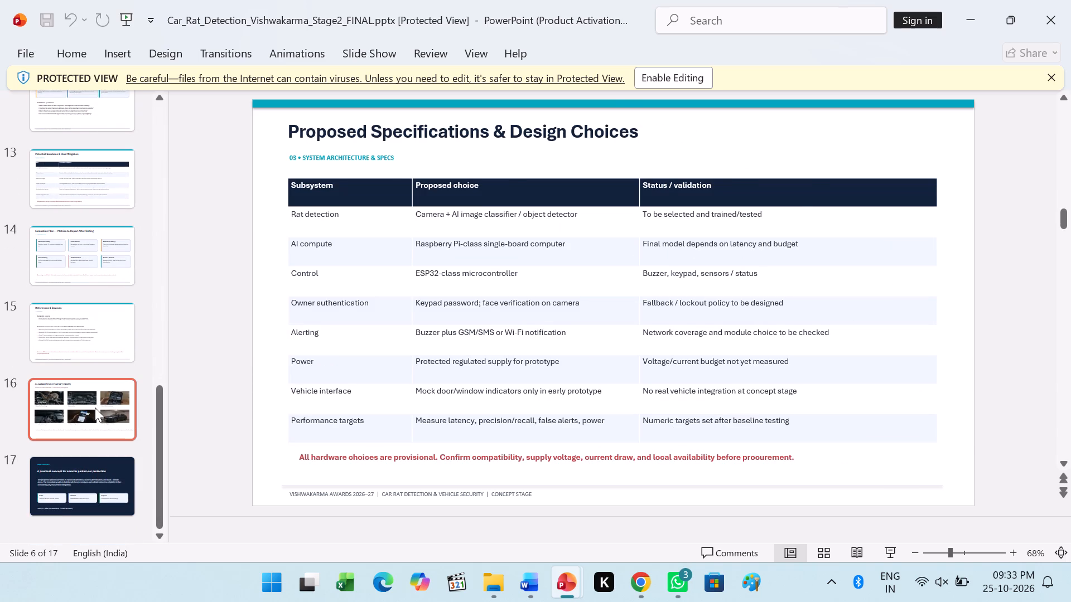
pyautogui.click(95, 407)
pyautogui.click(80, 490)
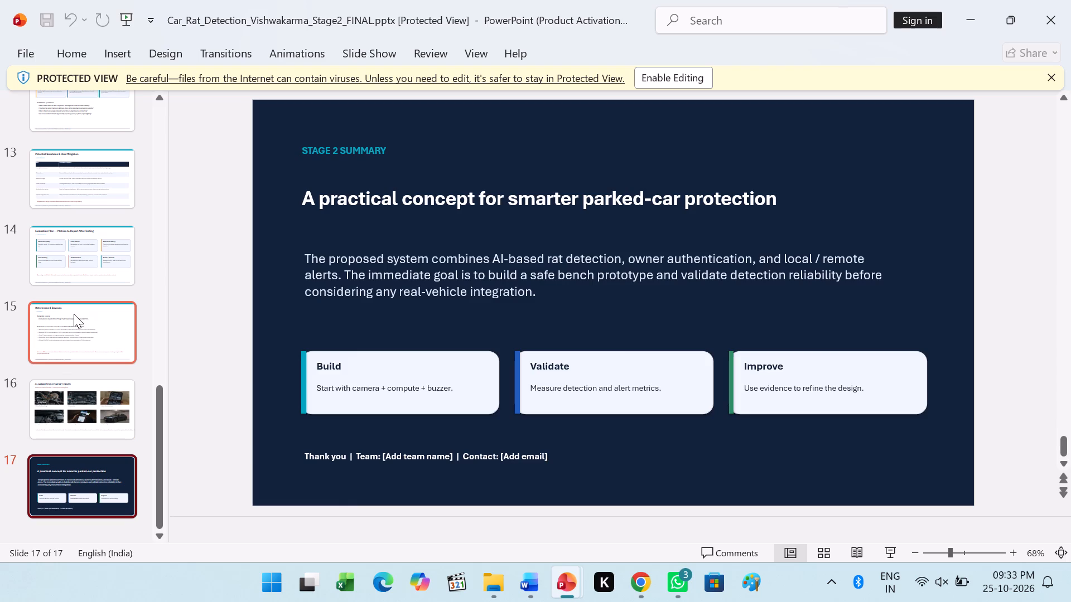
pyautogui.click(74, 314)
pyautogui.moveTo(81, 227); pyautogui.dragTo(113, 256)
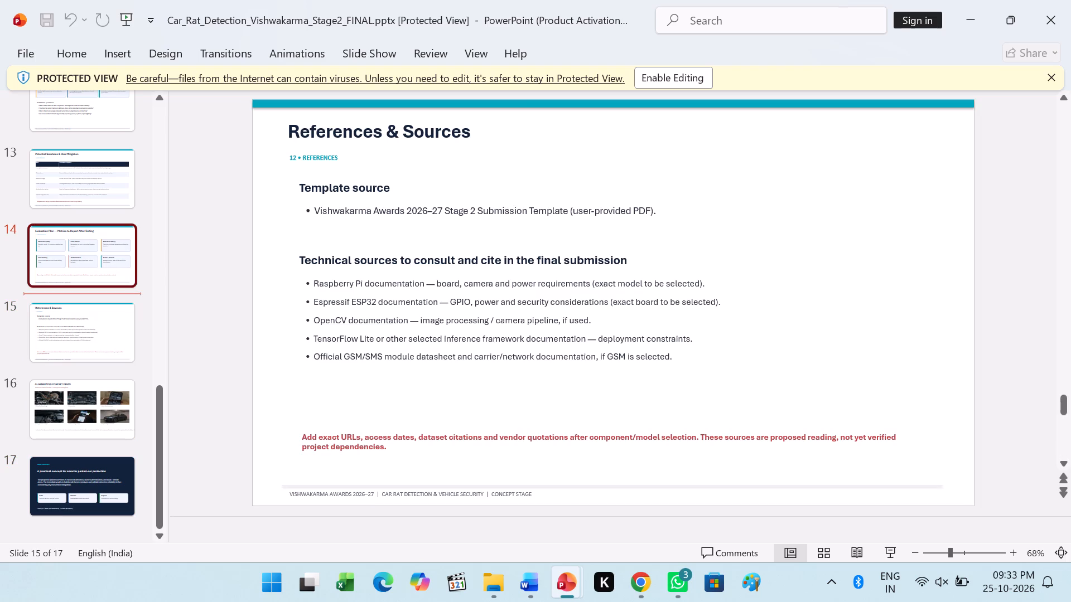
pyautogui.moveTo(113, 256); pyautogui.dragTo(90, 327)
pyautogui.click(90, 327)
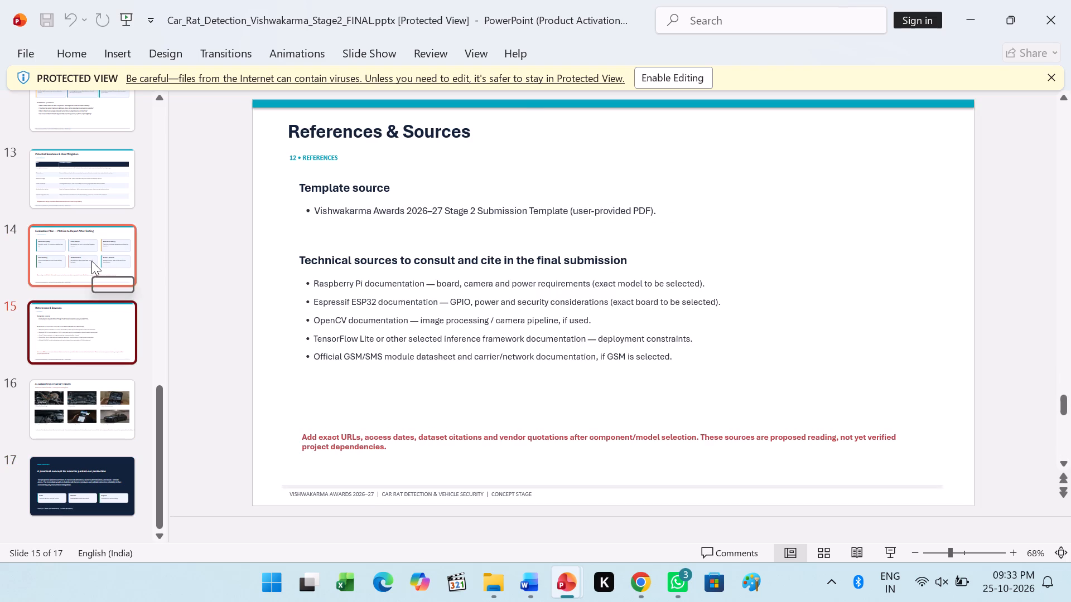
pyautogui.scroll(4, 91, 261)
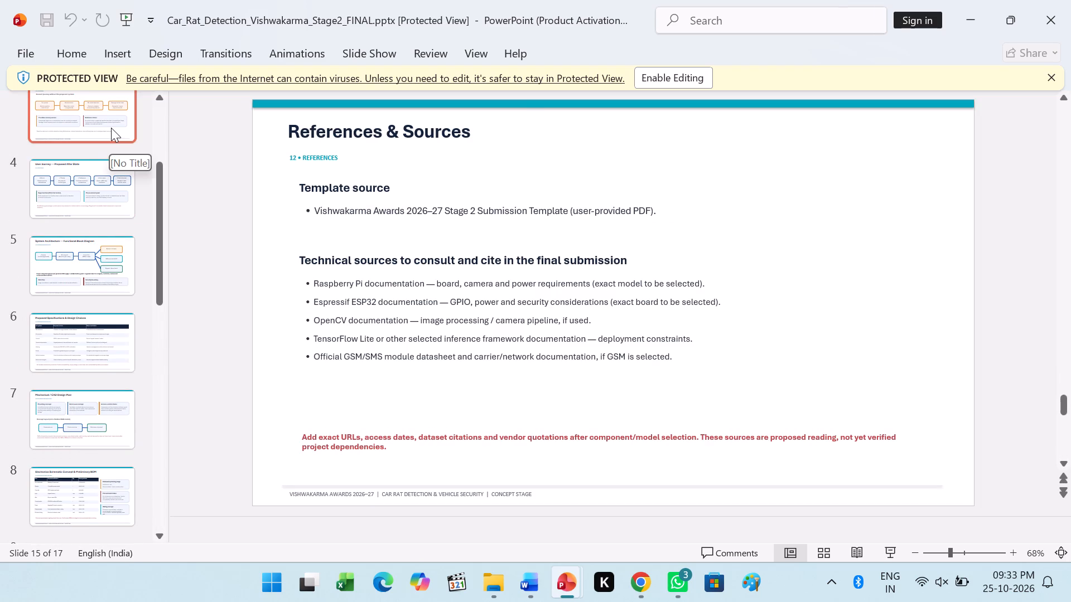
# Go through the deck again from the user journey slides past risk mitigation and the concept demo to the Stage 2 summary.
pyautogui.click(111, 128)
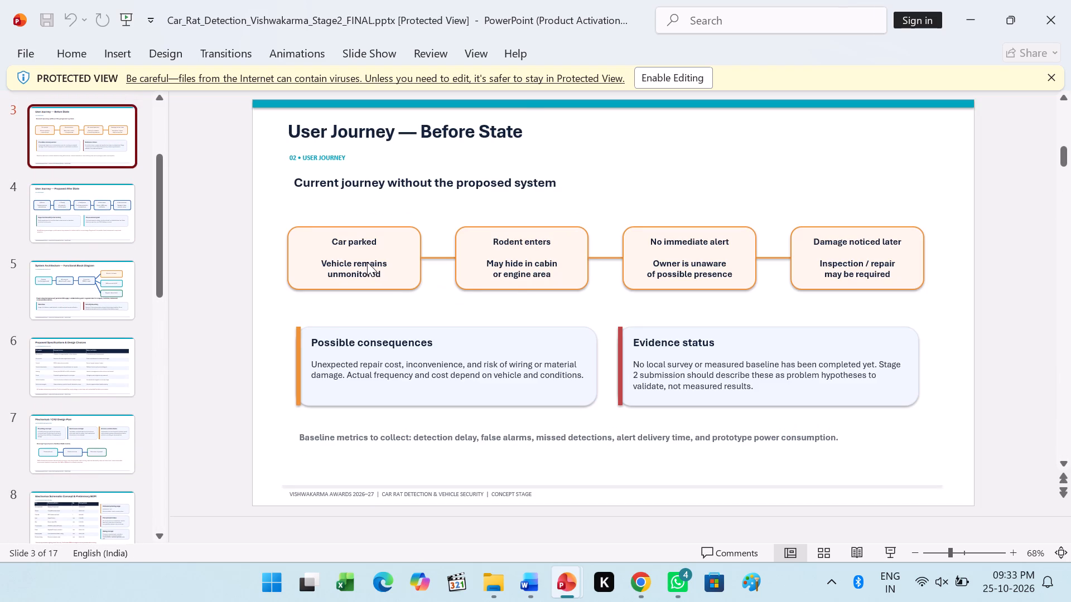
pyautogui.scroll(5, 609, 295)
pyautogui.scroll(-3, 609, 295)
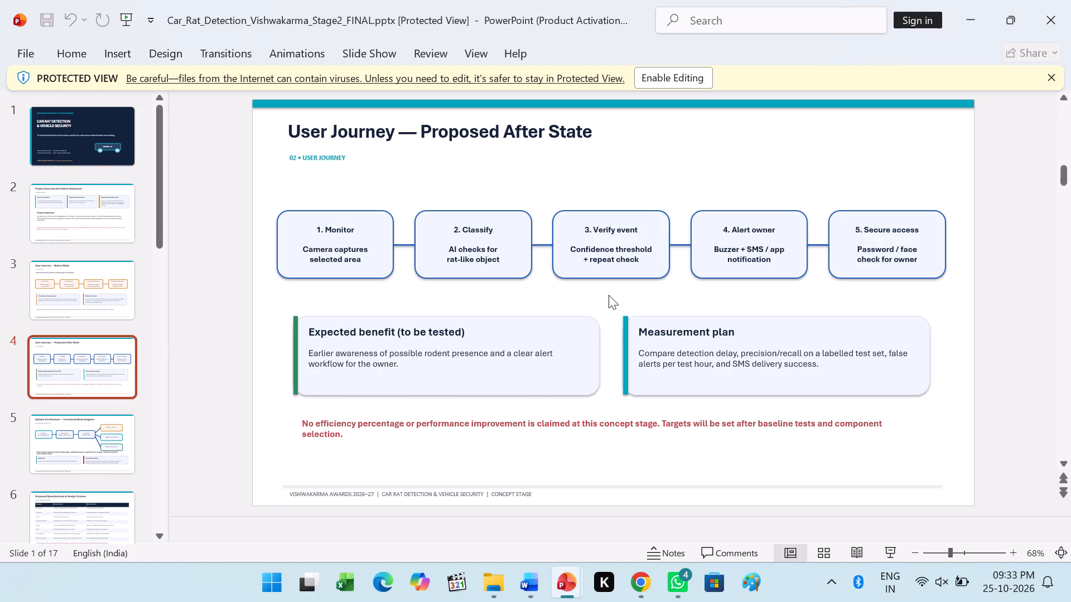
pyautogui.click(68, 306)
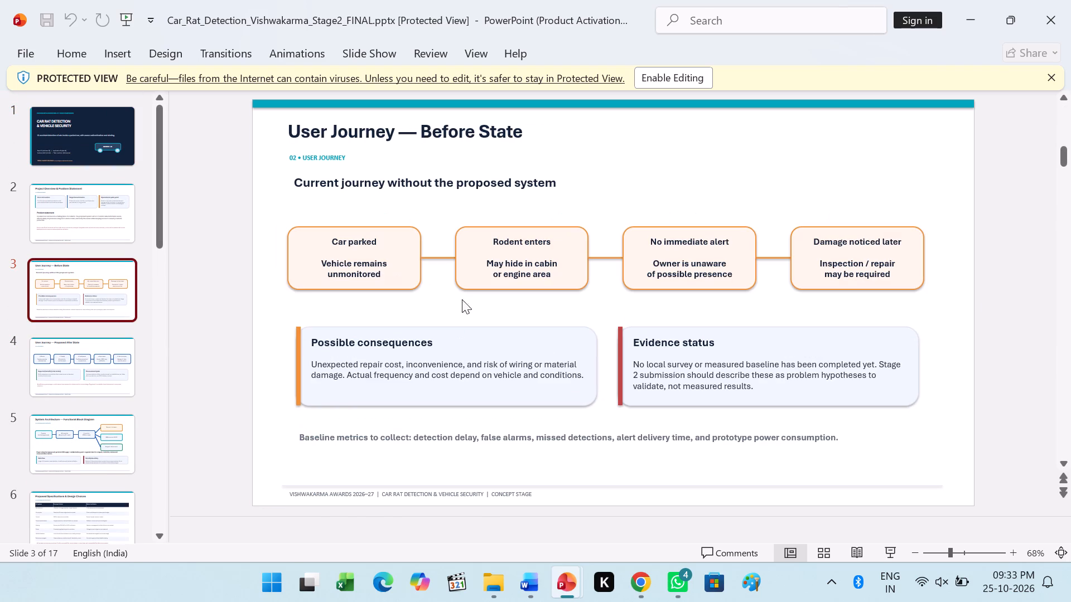
pyautogui.scroll(-2, 531, 374)
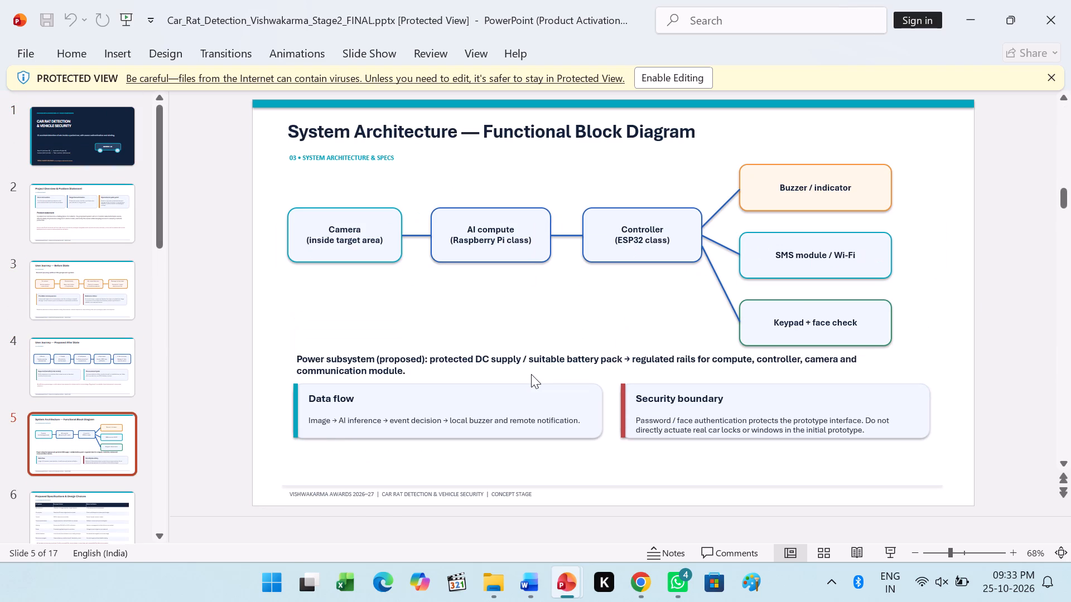
pyautogui.scroll(2, 531, 374)
pyautogui.scroll(-3, 531, 374)
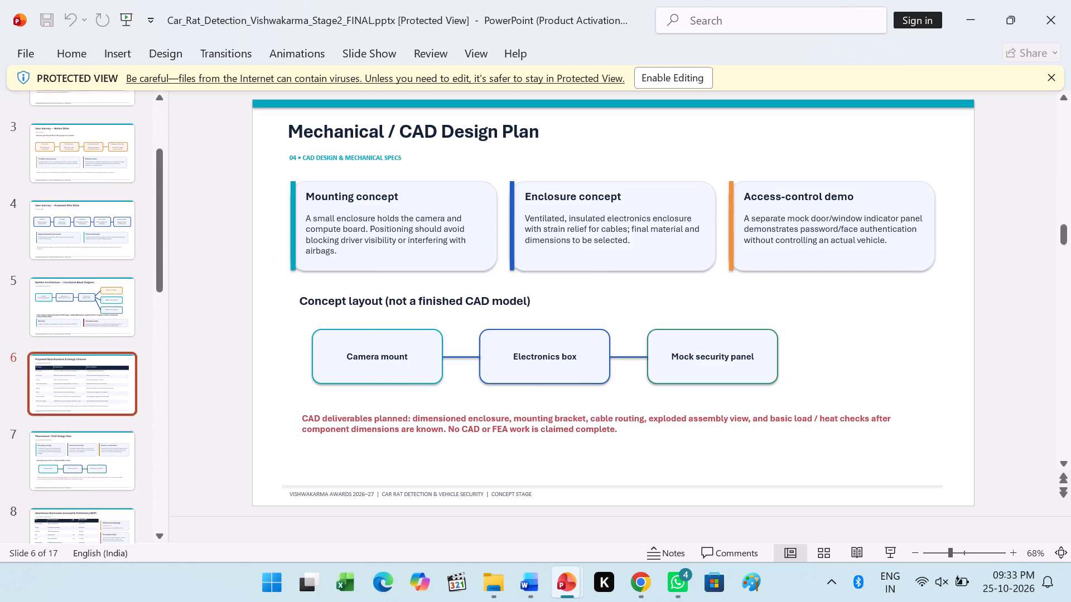
pyautogui.scroll(-7, 531, 374)
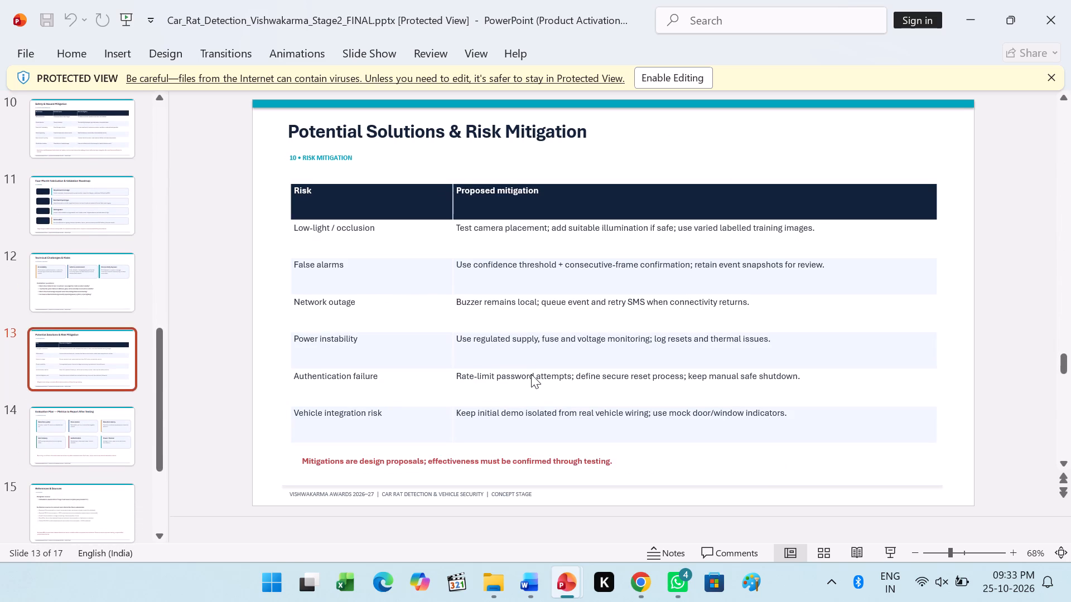
pyautogui.scroll(-3, 531, 374)
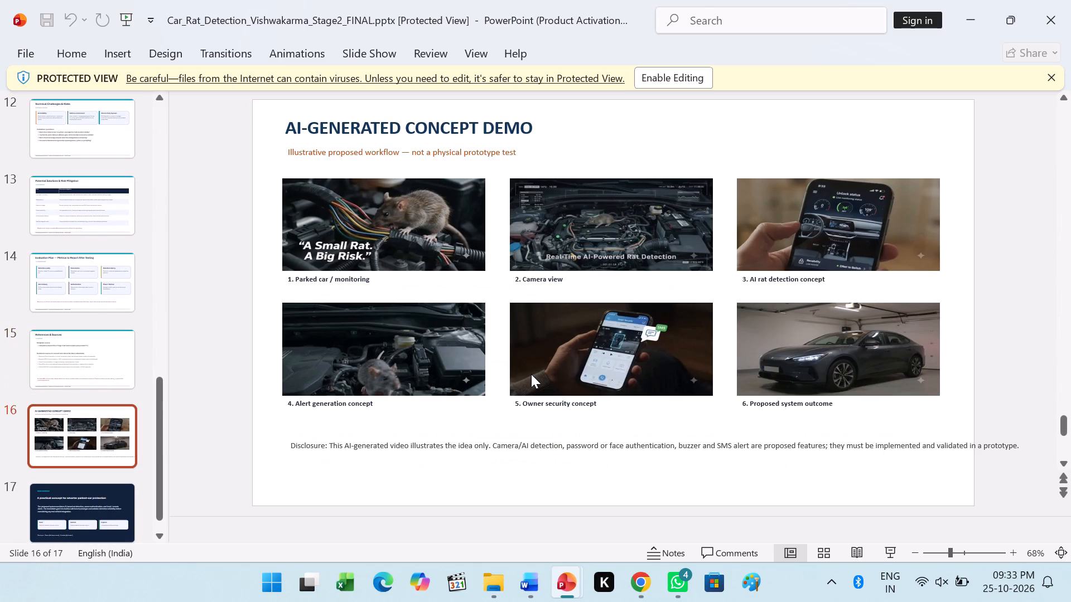
pyautogui.click(55, 501)
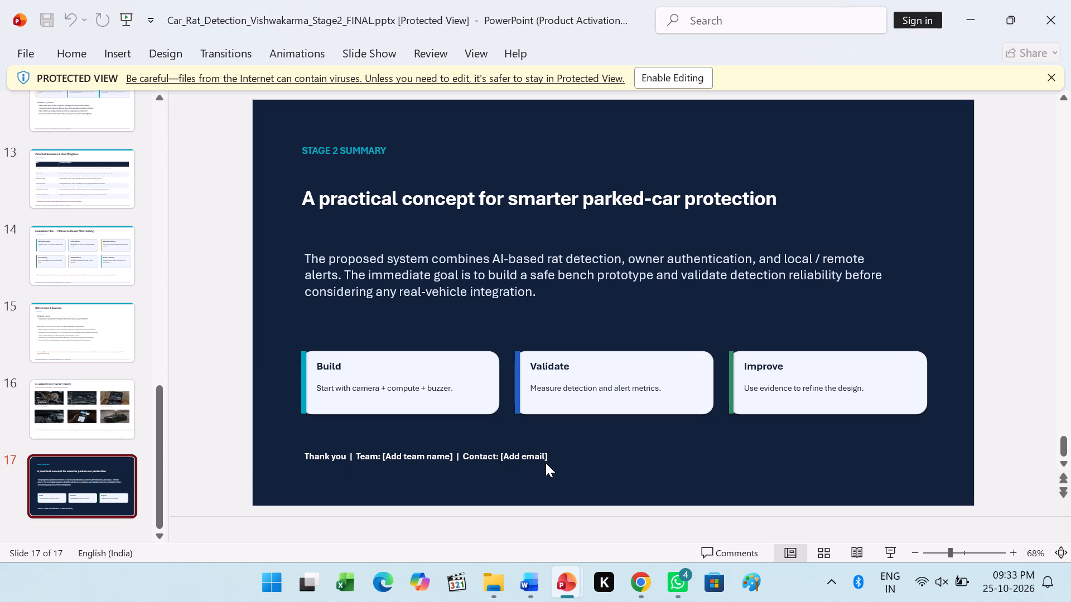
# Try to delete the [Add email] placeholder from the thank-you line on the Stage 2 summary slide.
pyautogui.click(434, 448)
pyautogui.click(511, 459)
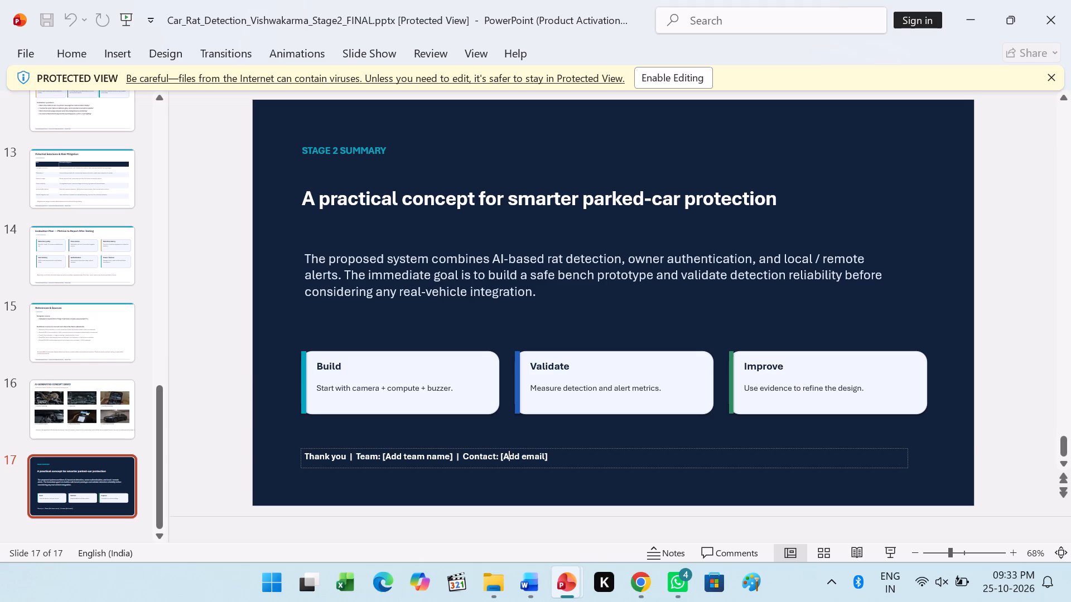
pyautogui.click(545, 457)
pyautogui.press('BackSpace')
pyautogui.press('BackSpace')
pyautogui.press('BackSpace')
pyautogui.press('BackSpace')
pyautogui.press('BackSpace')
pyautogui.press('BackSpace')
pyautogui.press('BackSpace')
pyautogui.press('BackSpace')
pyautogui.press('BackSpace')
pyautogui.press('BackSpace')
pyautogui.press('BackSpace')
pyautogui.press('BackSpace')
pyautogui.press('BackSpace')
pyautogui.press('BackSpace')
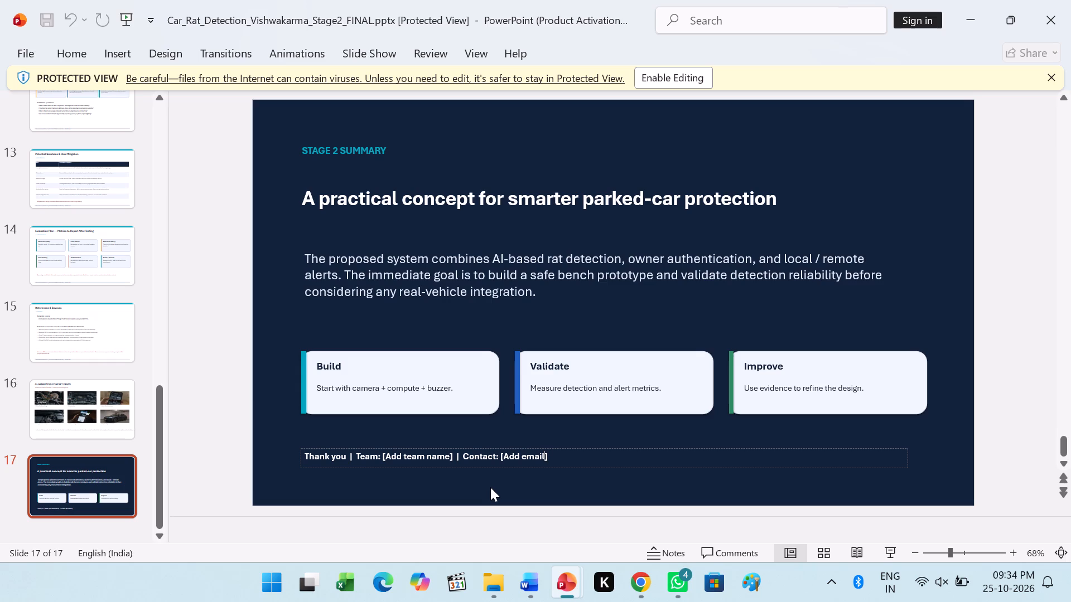
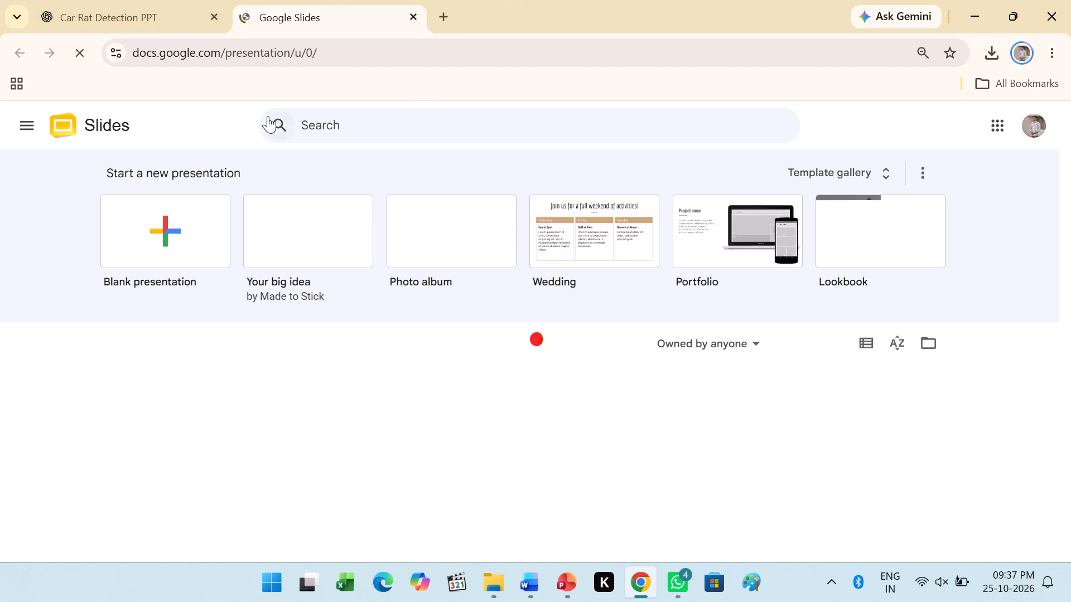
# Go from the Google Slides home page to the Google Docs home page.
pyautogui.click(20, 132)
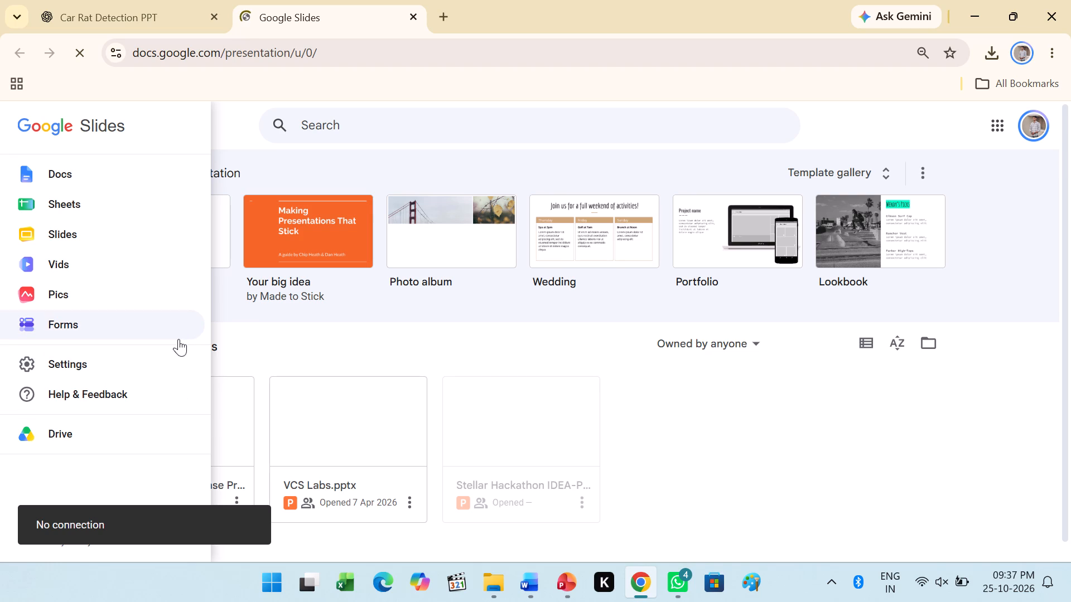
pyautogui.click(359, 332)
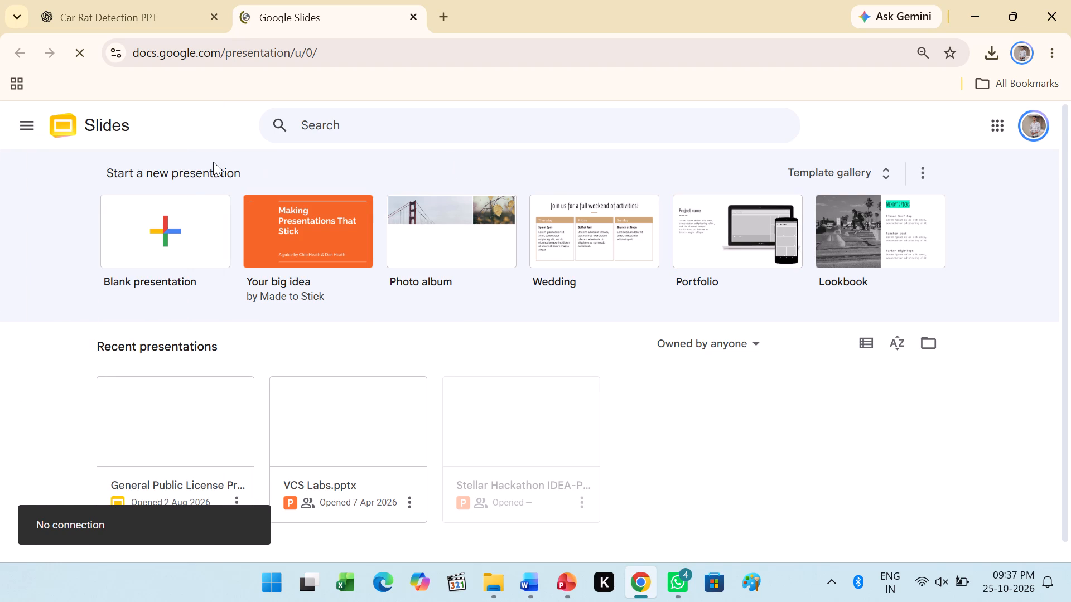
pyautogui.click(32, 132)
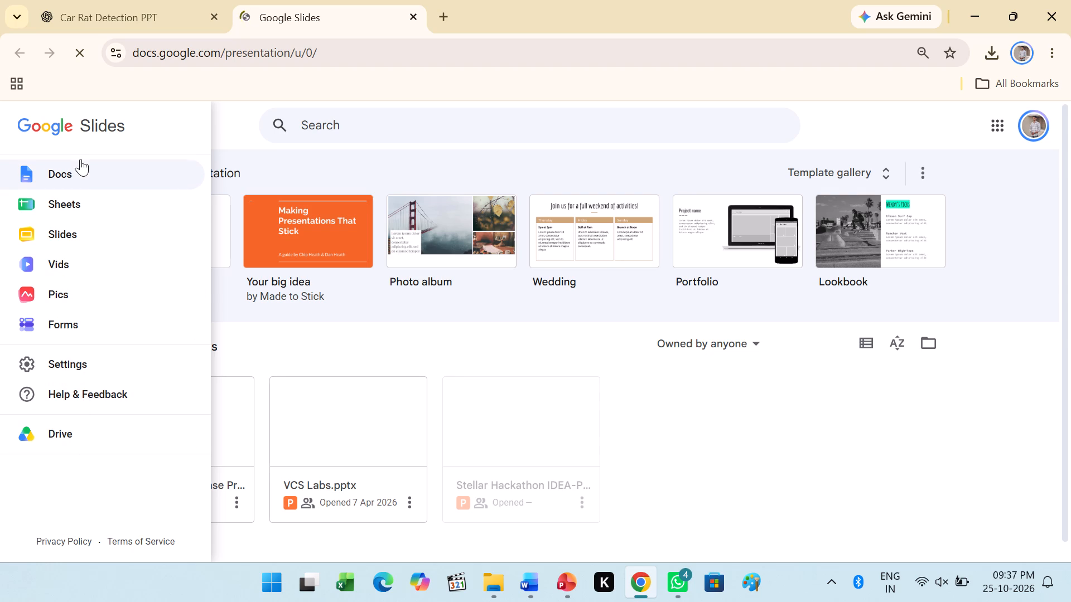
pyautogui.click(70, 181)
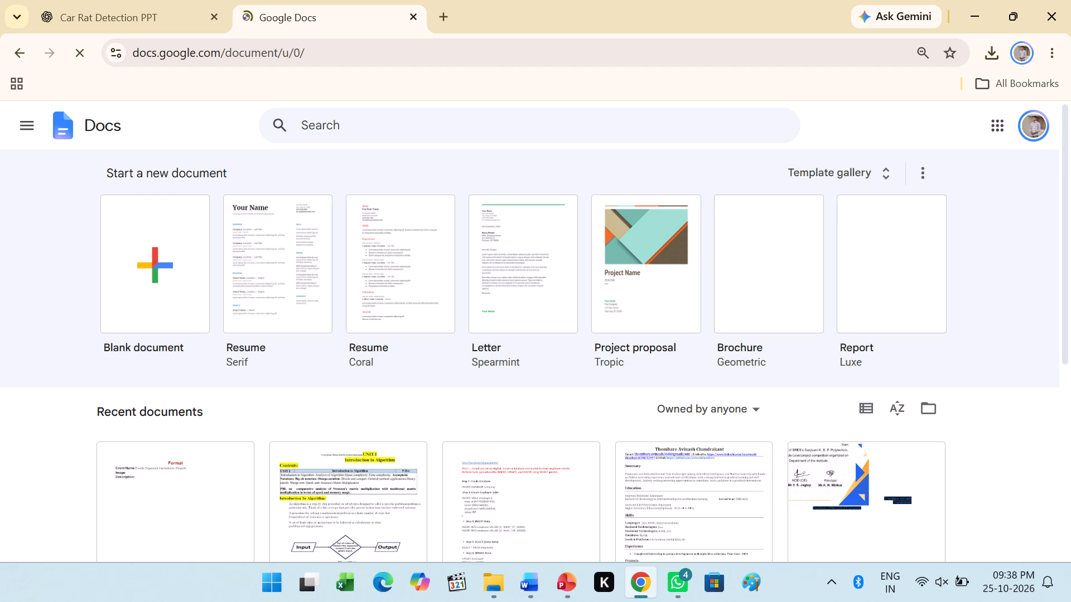
# Open Google Drive from the Google Docs home page.
pyautogui.click(26, 129)
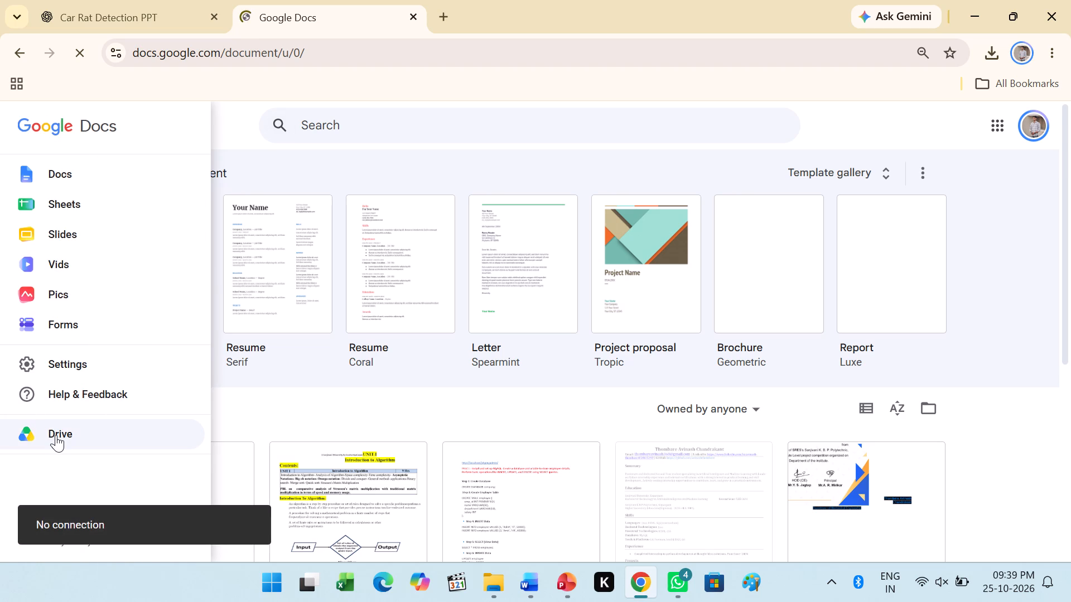
pyautogui.click(56, 435)
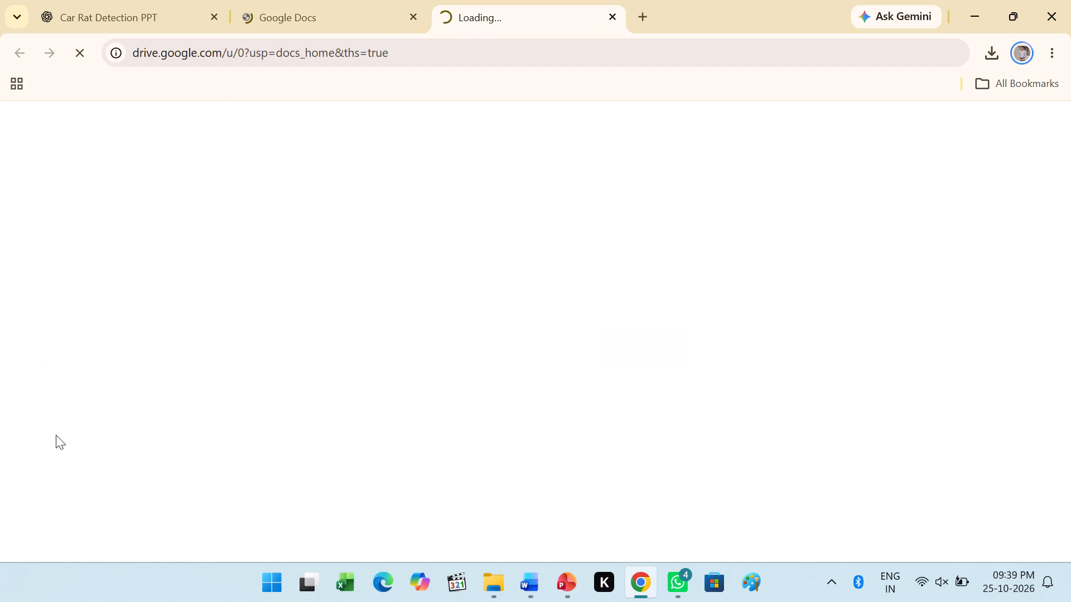
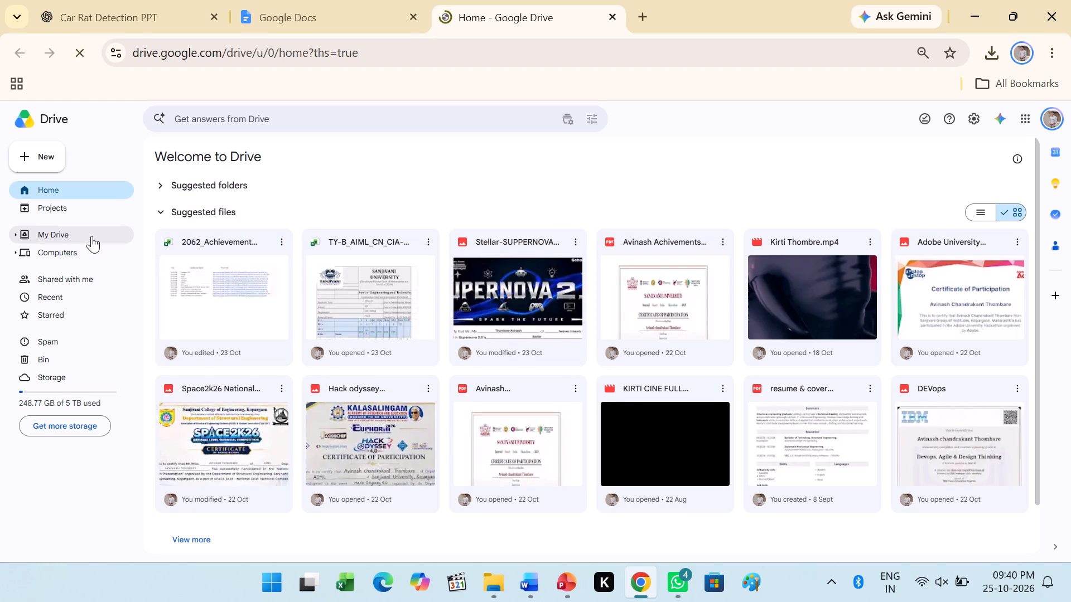
# Upload the Car_Rat_Detection_Vishwakarma_Stage2_FINAL presentation from the Downloads folder to Google Drive.
pyautogui.click(44, 153)
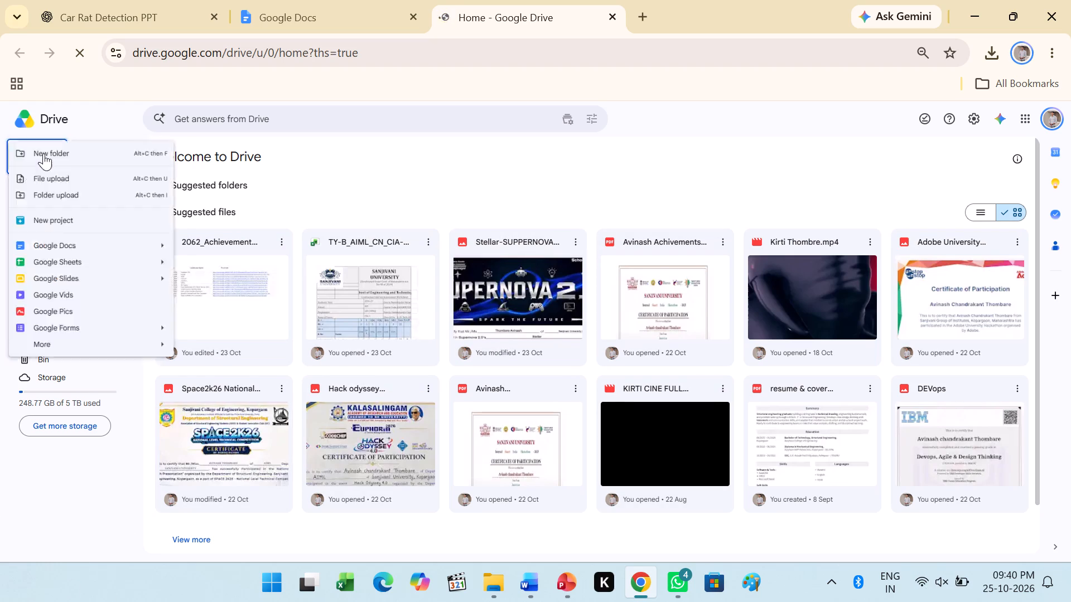
pyautogui.click(49, 180)
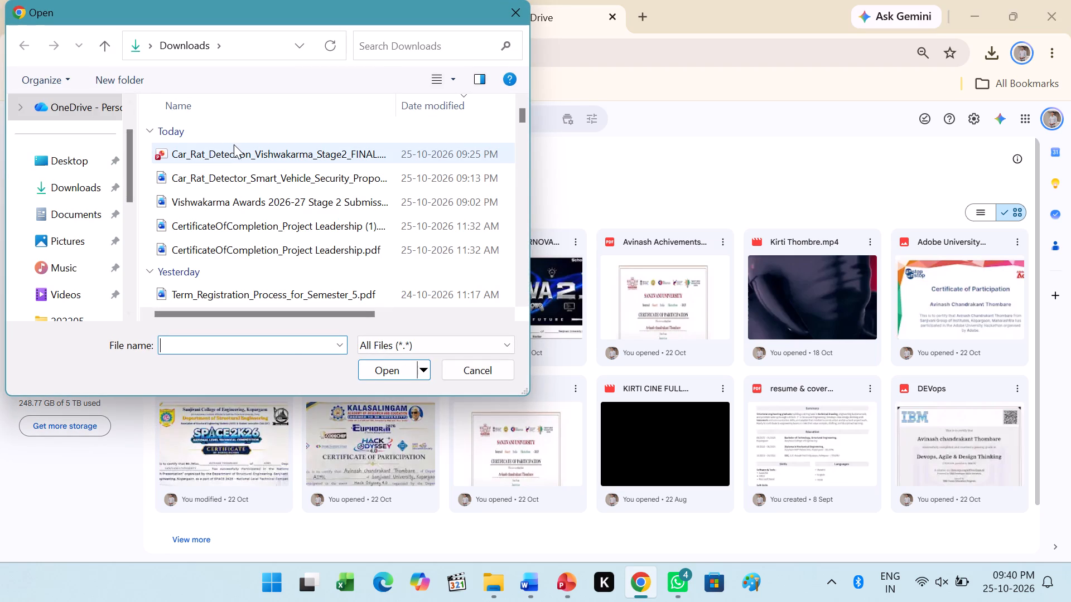
pyautogui.doubleClick(234, 144)
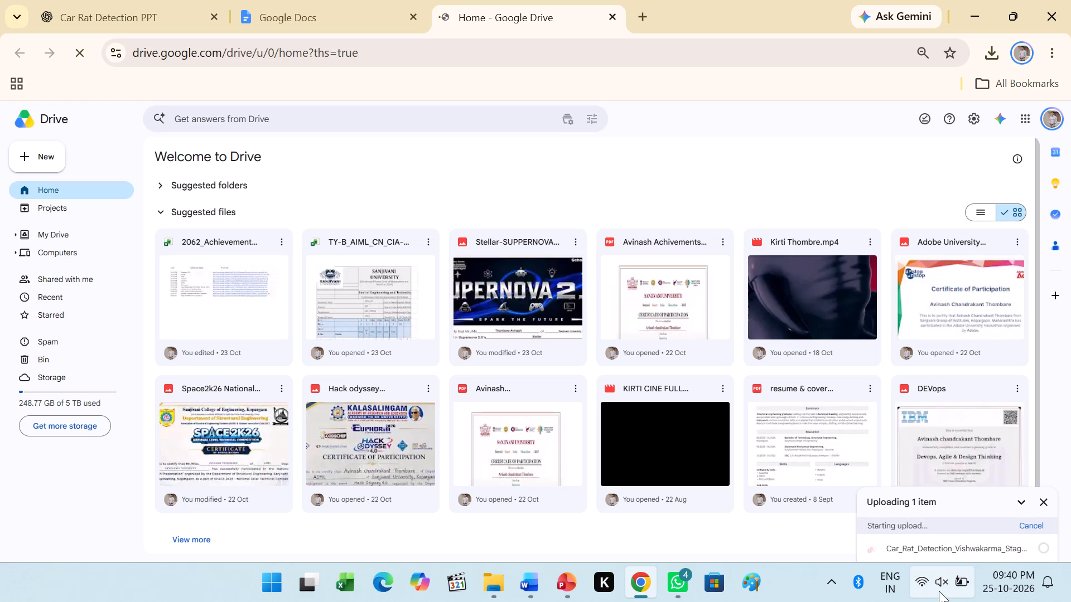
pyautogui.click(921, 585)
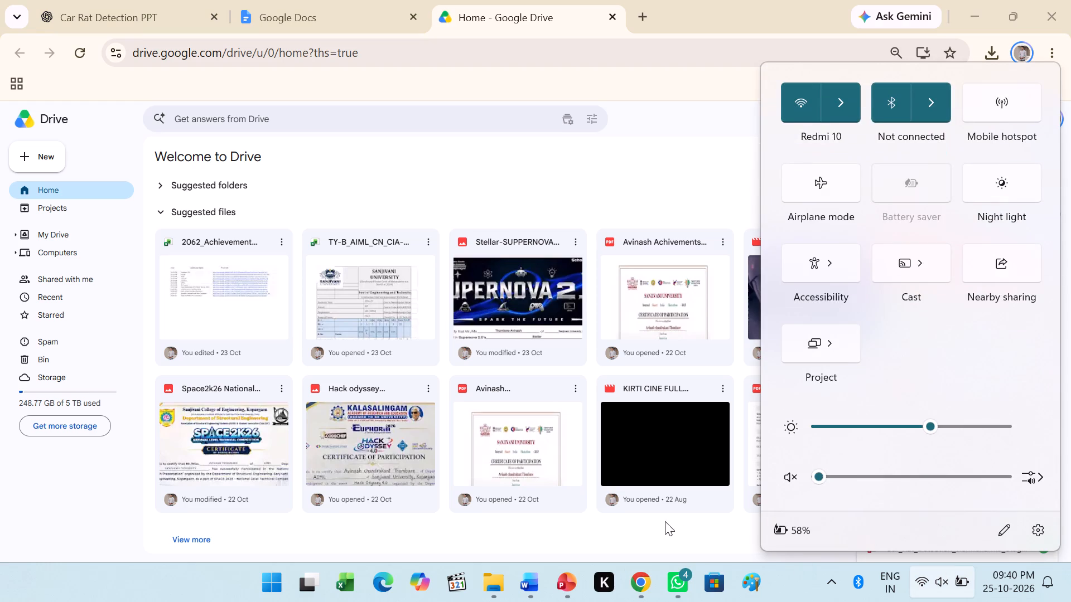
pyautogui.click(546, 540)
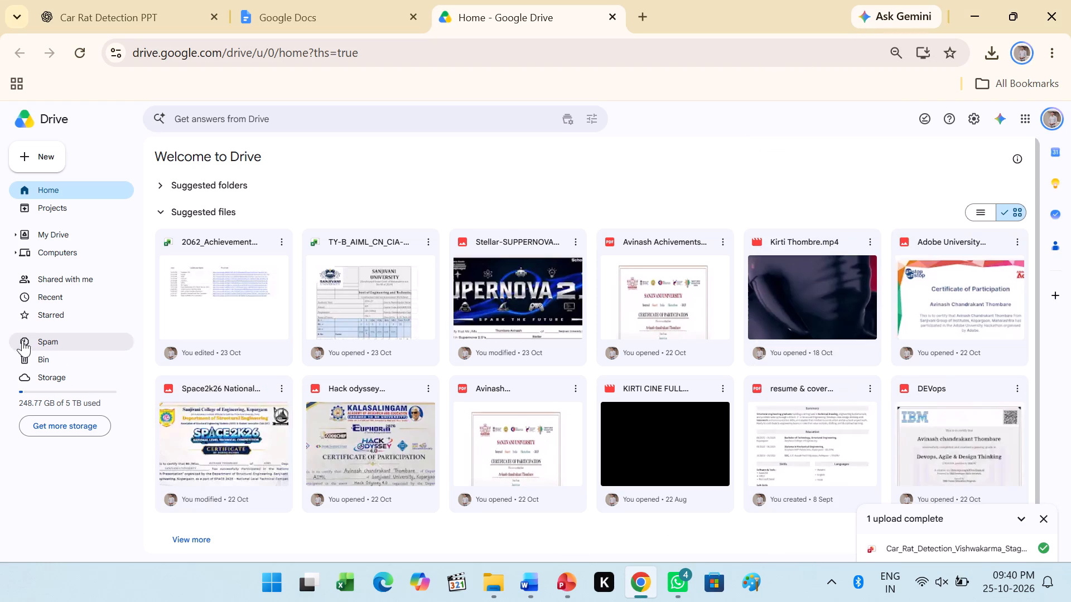
# Open the uploaded Car_Rat_Detection_Vishwakarma_Stage2_FINAL deck in Google Slides from Drive's recent files.
pyautogui.click(55, 295)
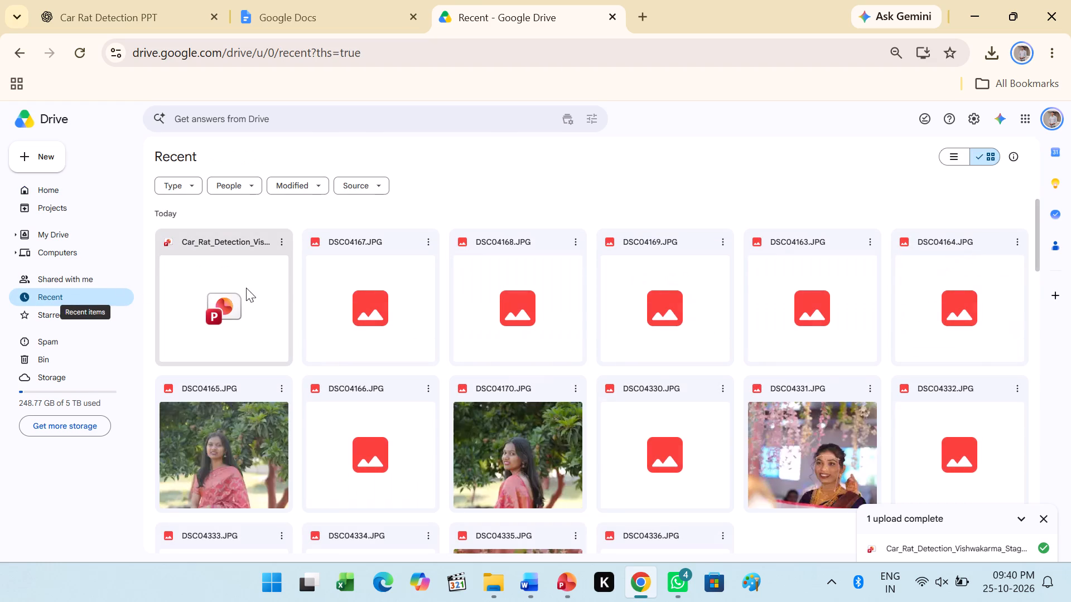
pyautogui.doubleClick(206, 290)
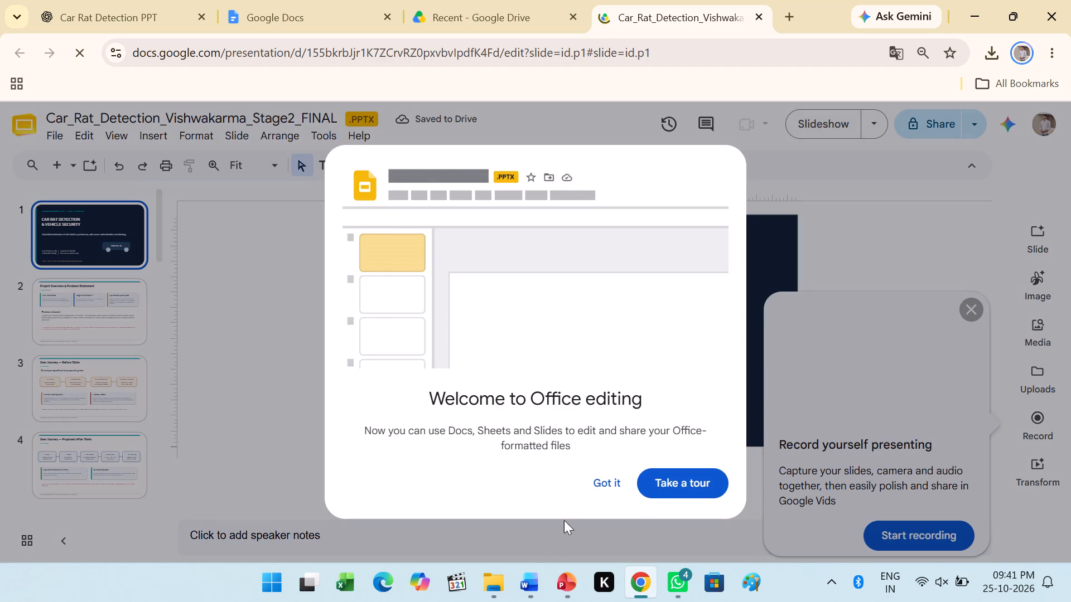
# Dismiss the Office editing welcome message, the suggestion to record yourself presenting and the slide enhancement suggestion.
pyautogui.click(603, 482)
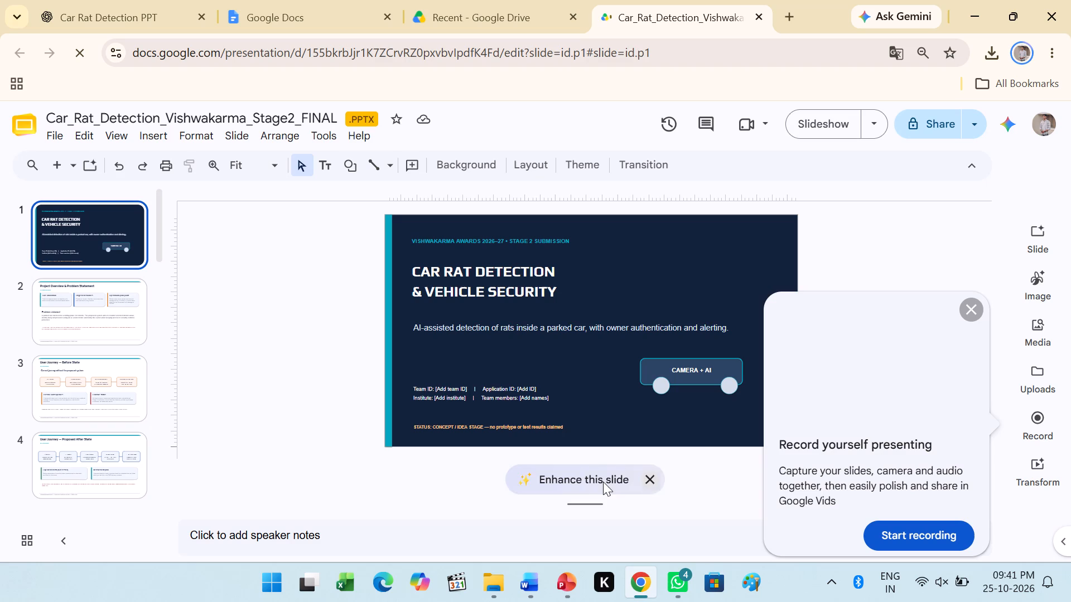
pyautogui.click(977, 305)
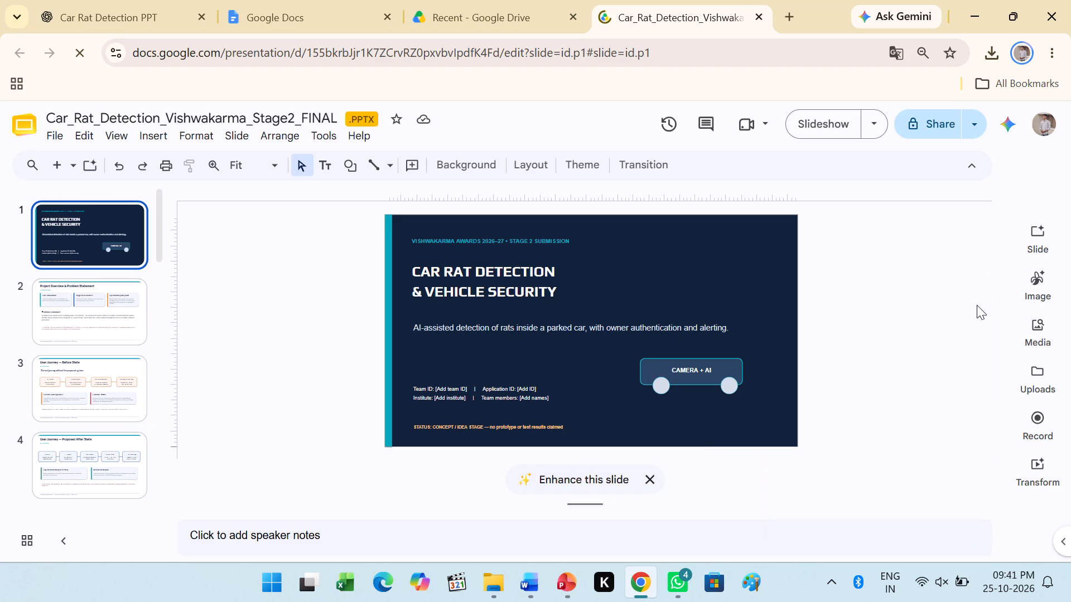
pyautogui.click(652, 480)
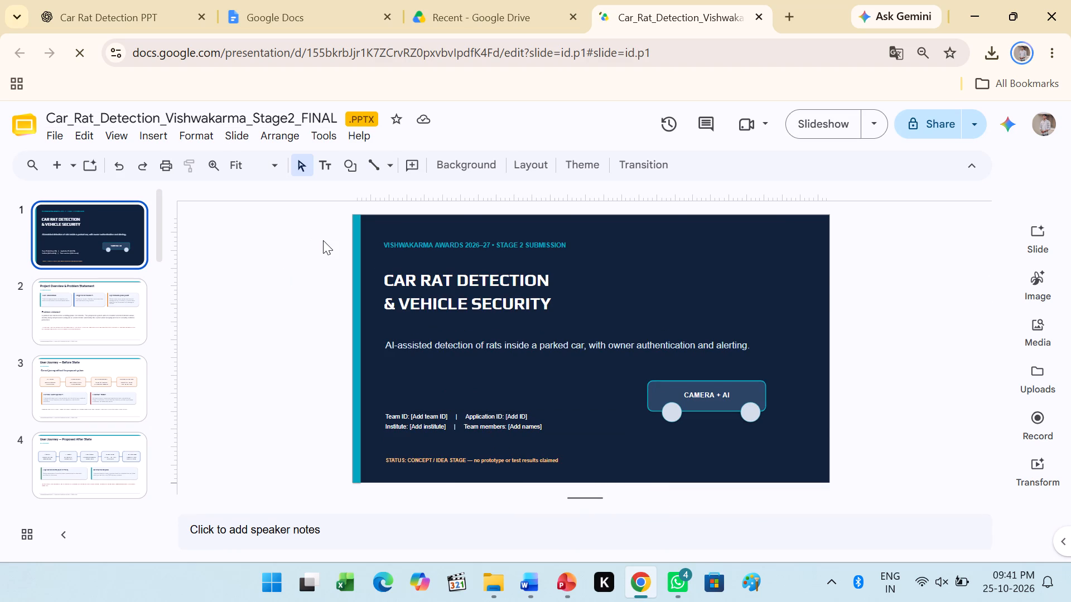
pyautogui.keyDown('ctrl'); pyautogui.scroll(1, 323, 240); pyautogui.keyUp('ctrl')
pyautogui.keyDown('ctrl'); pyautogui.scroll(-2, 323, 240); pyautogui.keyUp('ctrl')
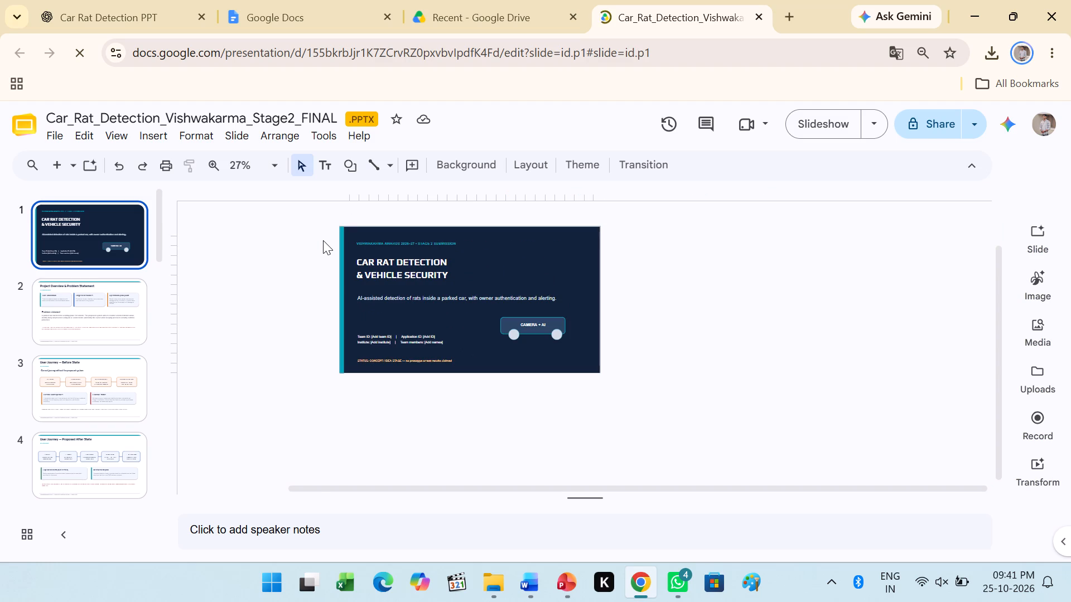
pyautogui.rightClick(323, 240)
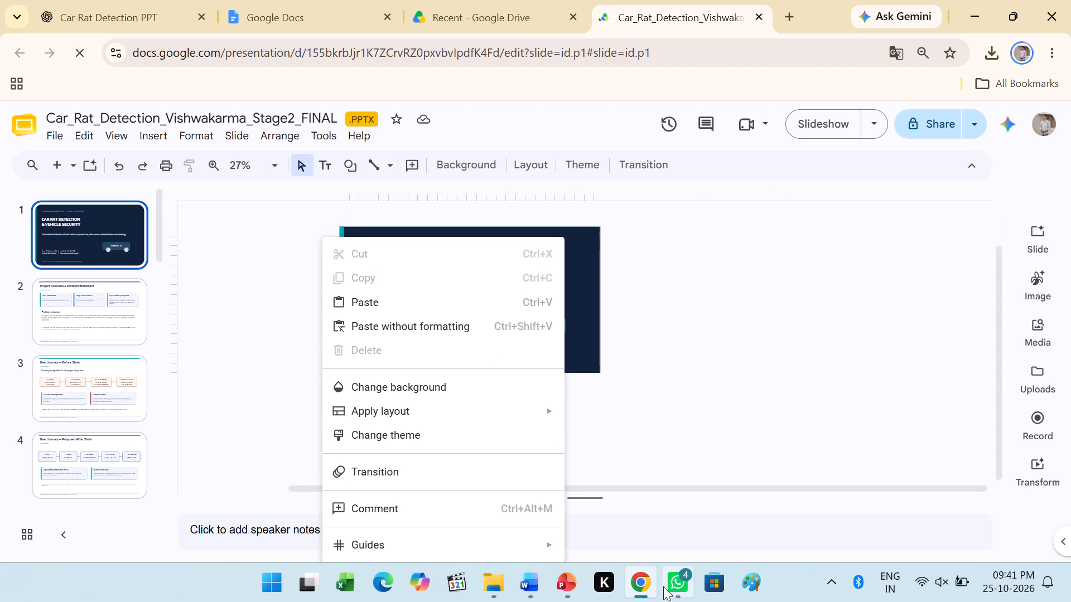
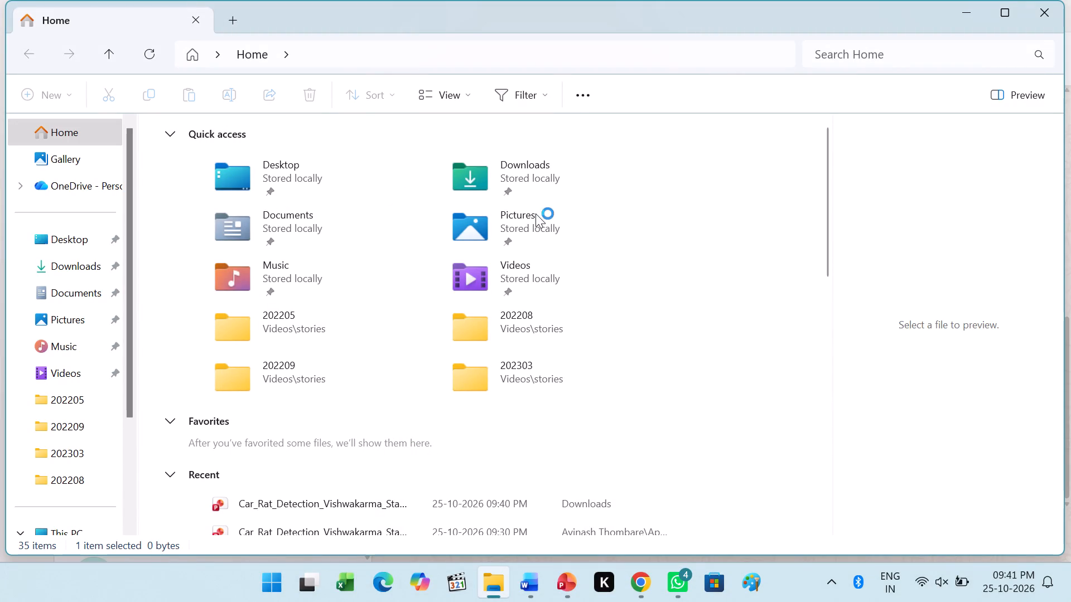
# Open the Car_Rat_Detector_Smart_Vehicle_Security_Proposal PDF from the Downloads folder in Word and bring its window to the front.
pyautogui.doubleClick(534, 166)
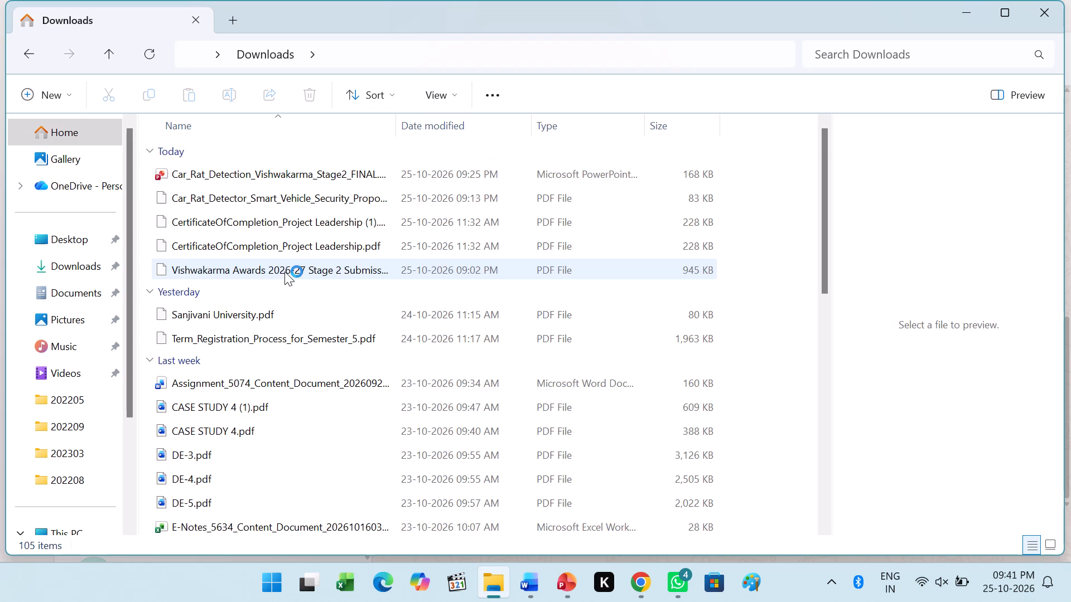
pyautogui.doubleClick(377, 200)
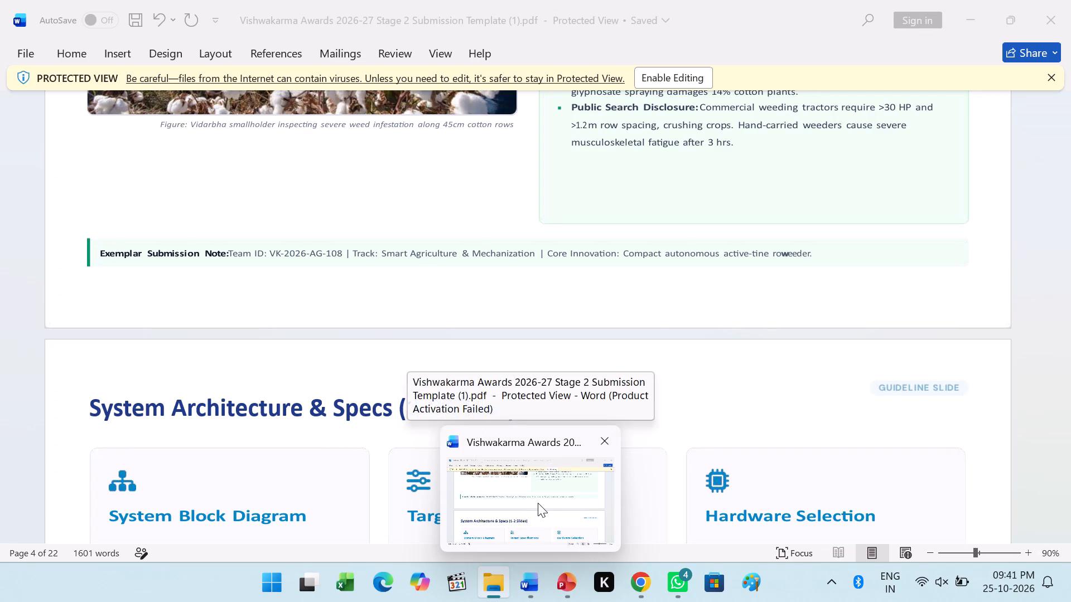
pyautogui.click(538, 503)
pyautogui.scroll(2, 482, 280)
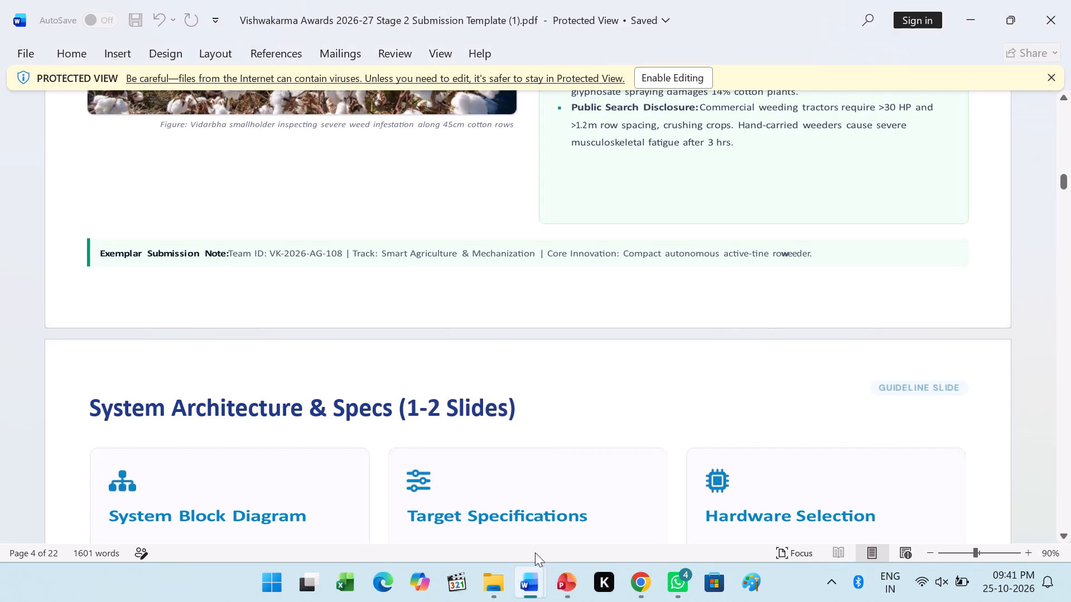
pyautogui.click(587, 504)
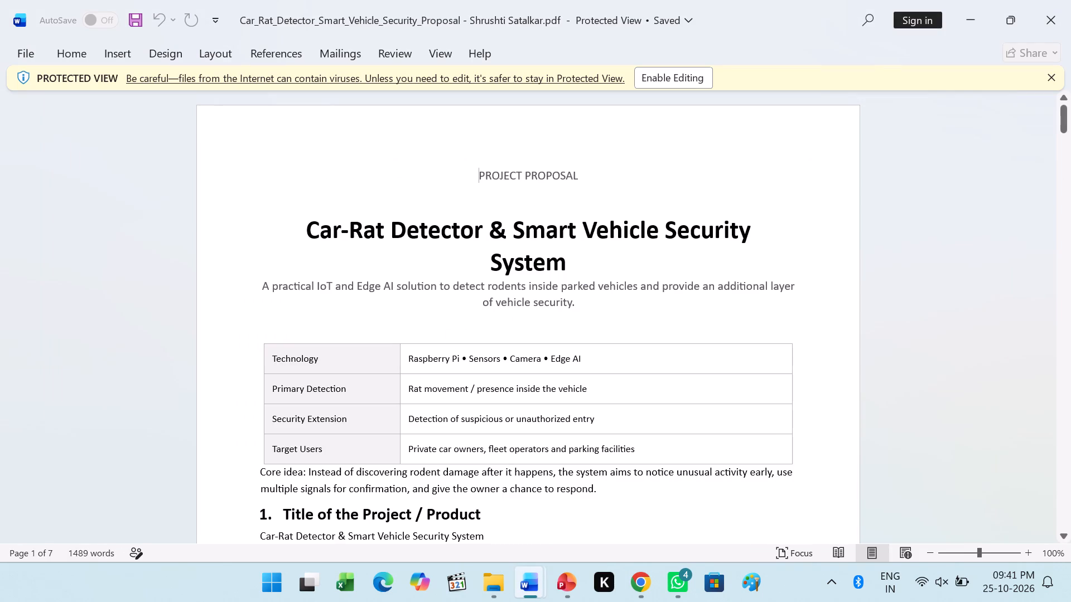
pyautogui.hotkey('alt', 'Tab')
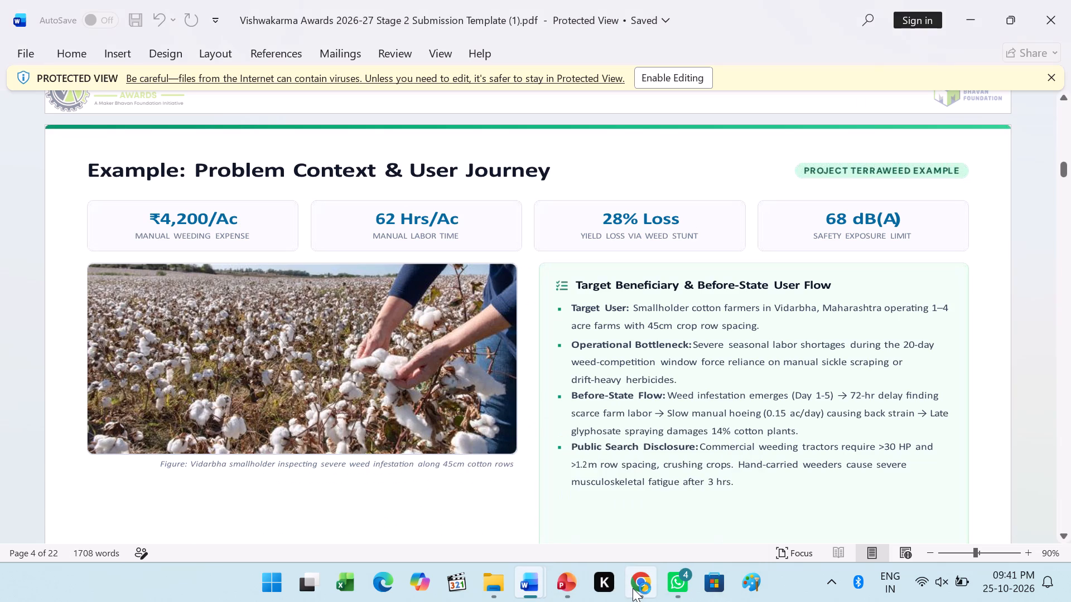
pyautogui.hotkey('alt', 'Tab')
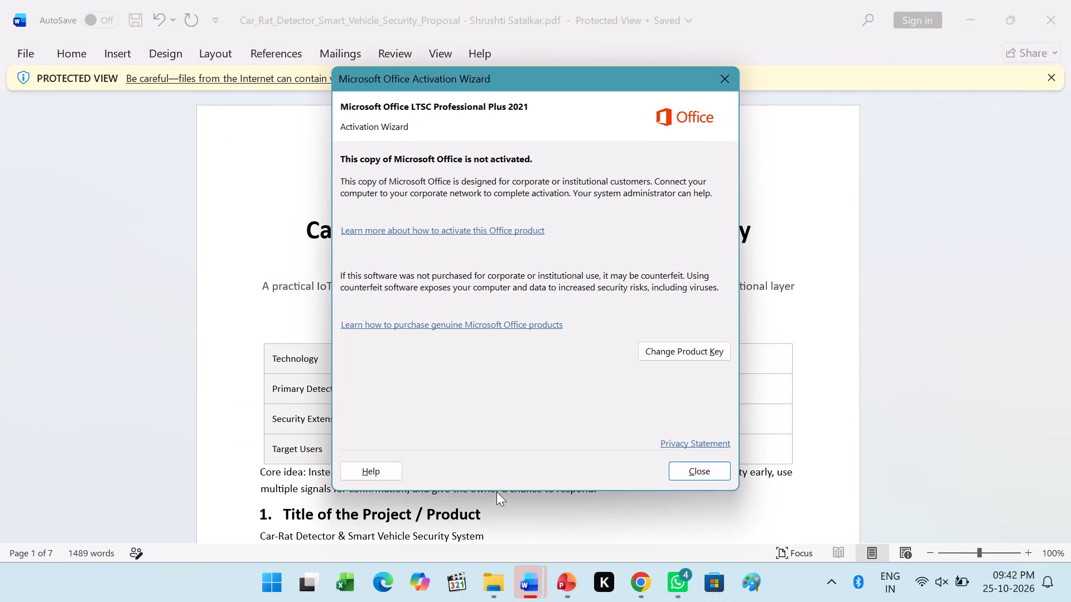
# Dismiss the Microsoft Office Activation Wizard and the privacy notice covering the proposal.
pyautogui.click(726, 70)
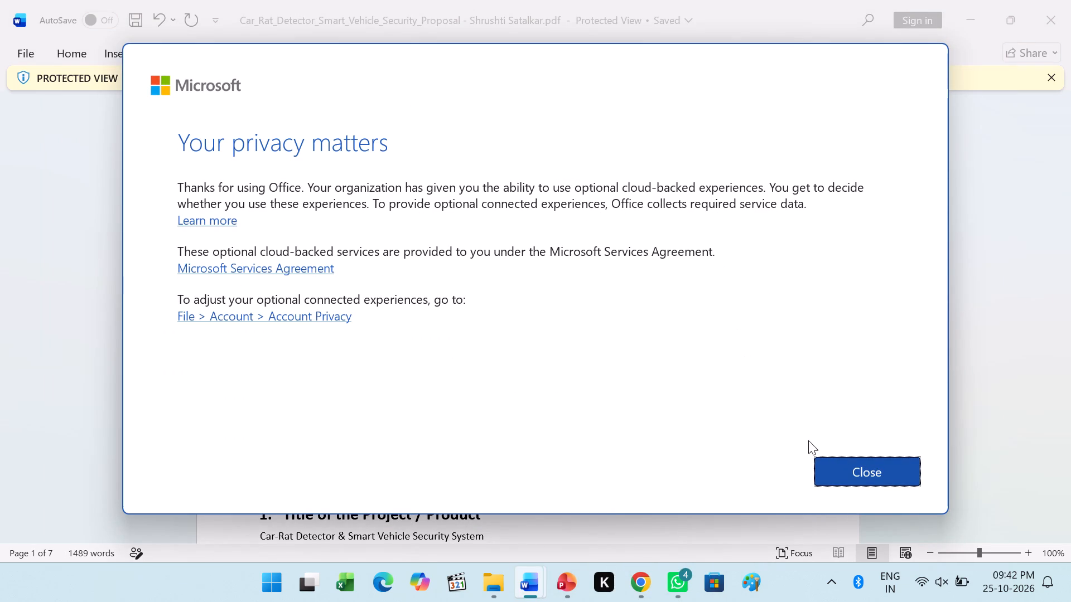
pyautogui.click(845, 476)
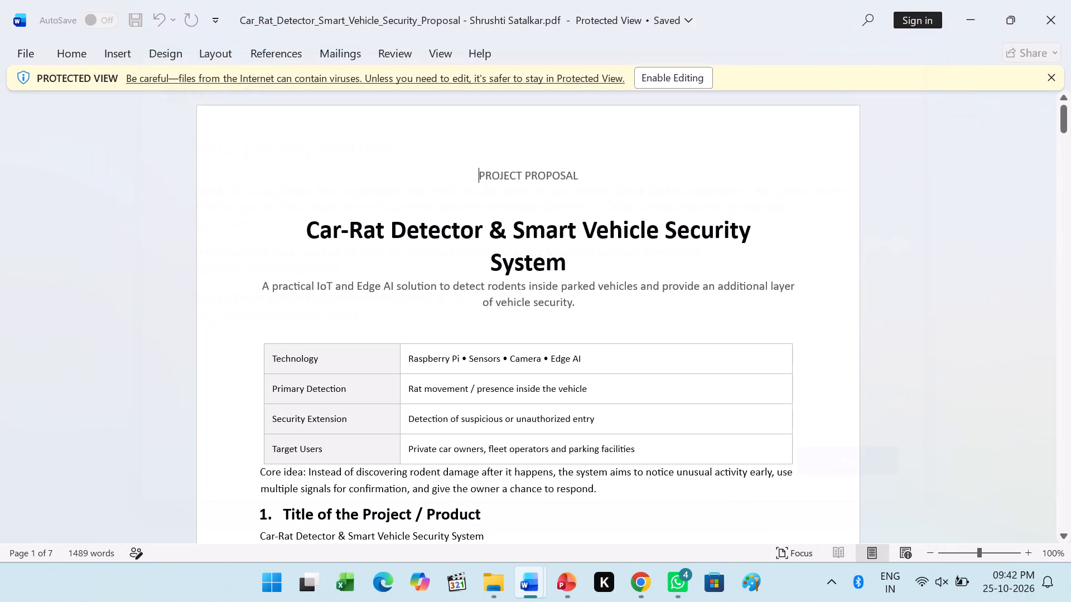
# Look through the whole Car-Rat Detector proposal, from the title and problem statement to the user journey and proposed hardware.
pyautogui.scroll(-2, 635, 446)
pyautogui.scroll(1, 635, 446)
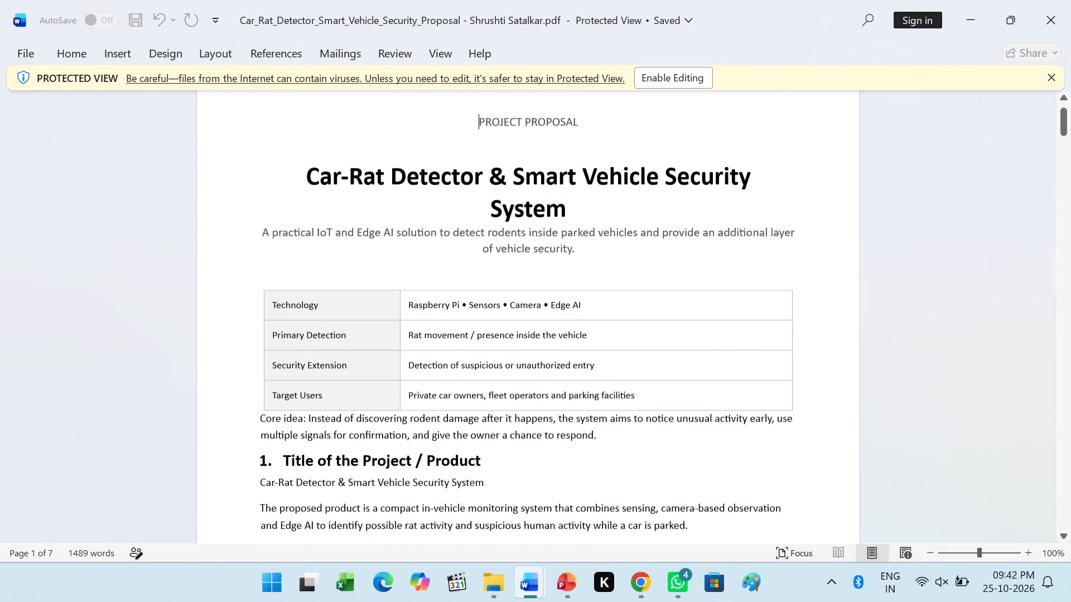
pyautogui.scroll(1, 635, 446)
pyautogui.scroll(-3, 635, 446)
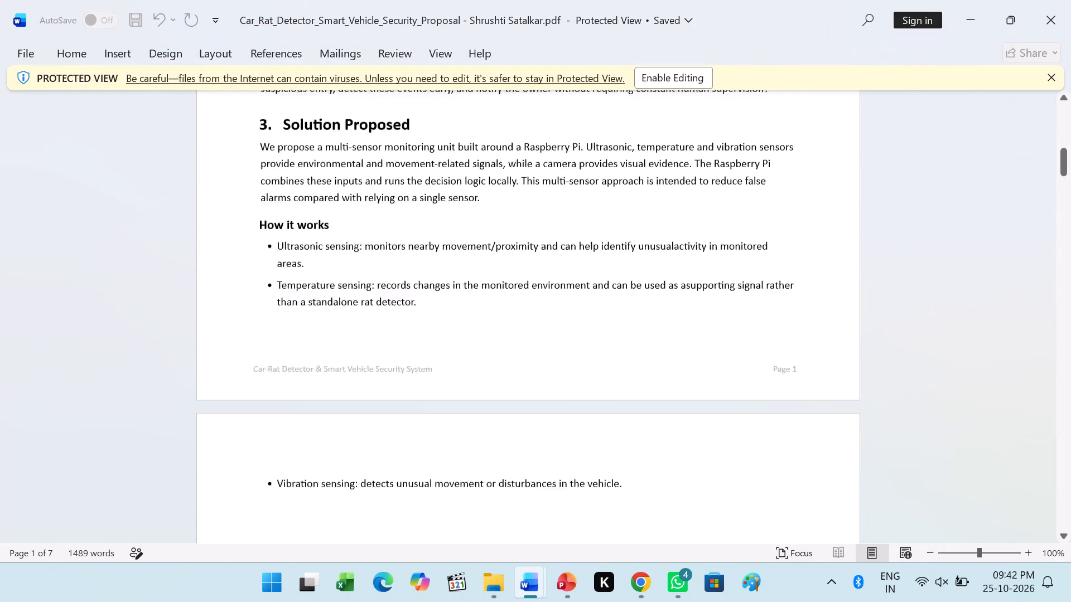
pyautogui.scroll(-5, 635, 446)
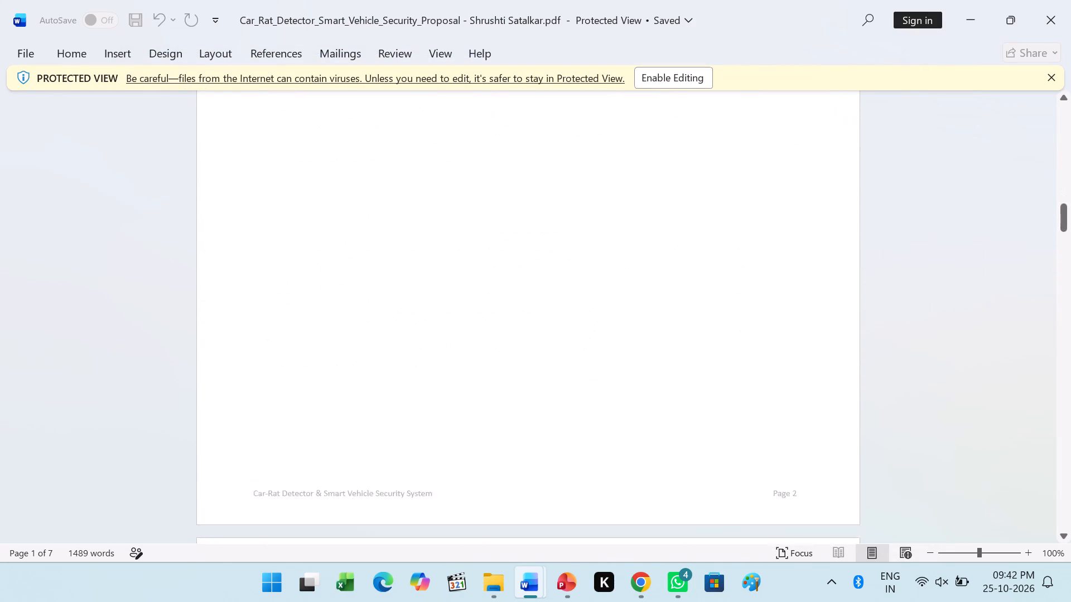
pyautogui.scroll(-7, 635, 446)
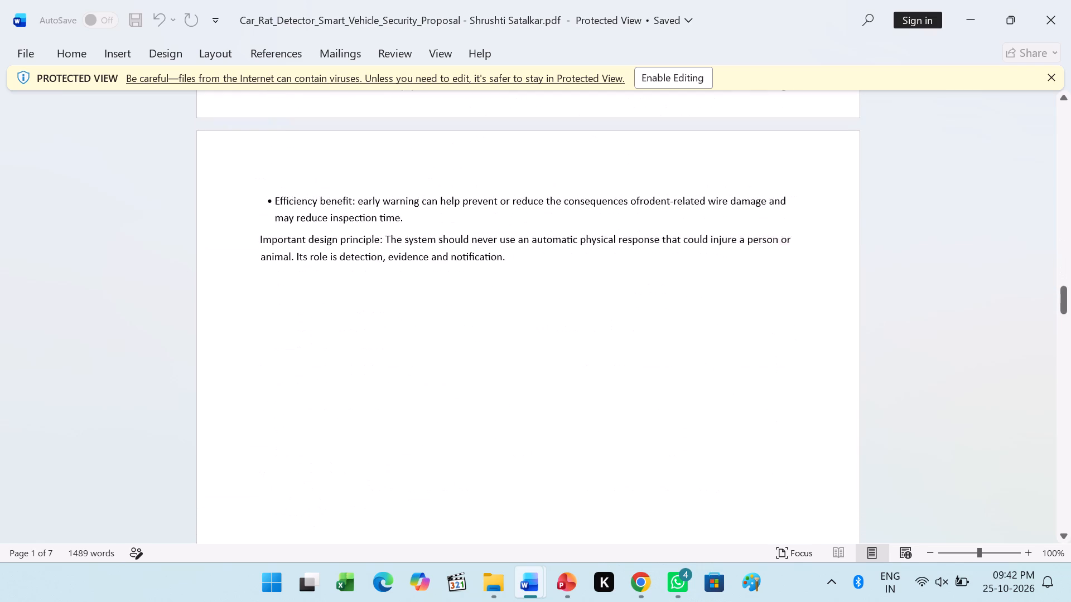
pyautogui.scroll(-3, 635, 446)
pyautogui.scroll(20, 635, 446)
pyautogui.scroll(6, 635, 446)
pyautogui.scroll(-20, 645, 464)
pyautogui.scroll(-15, 645, 464)
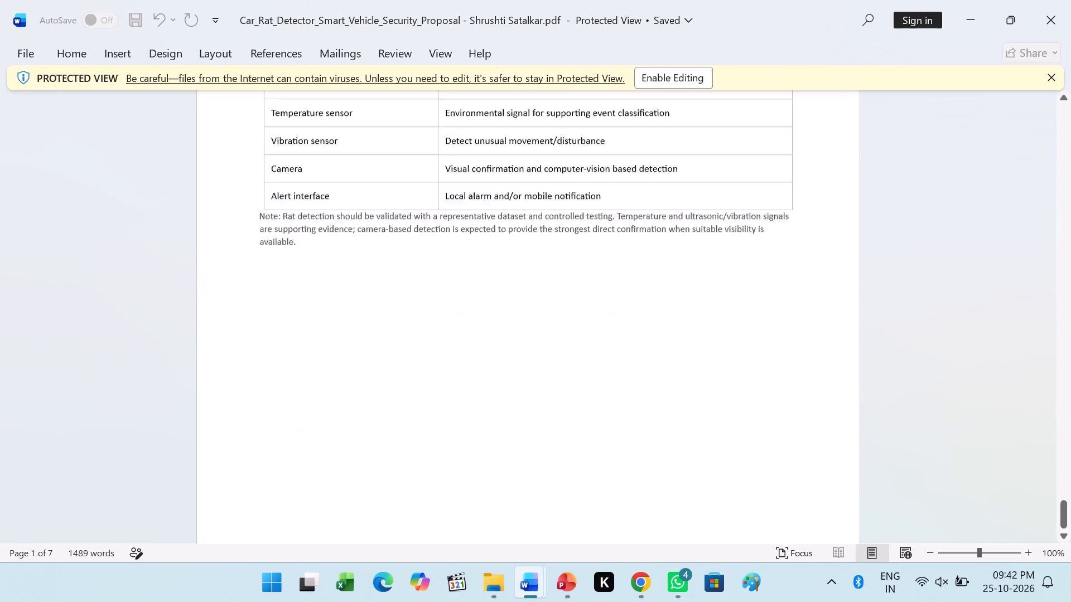
pyautogui.scroll(-14, 645, 464)
pyautogui.scroll(4, 645, 464)
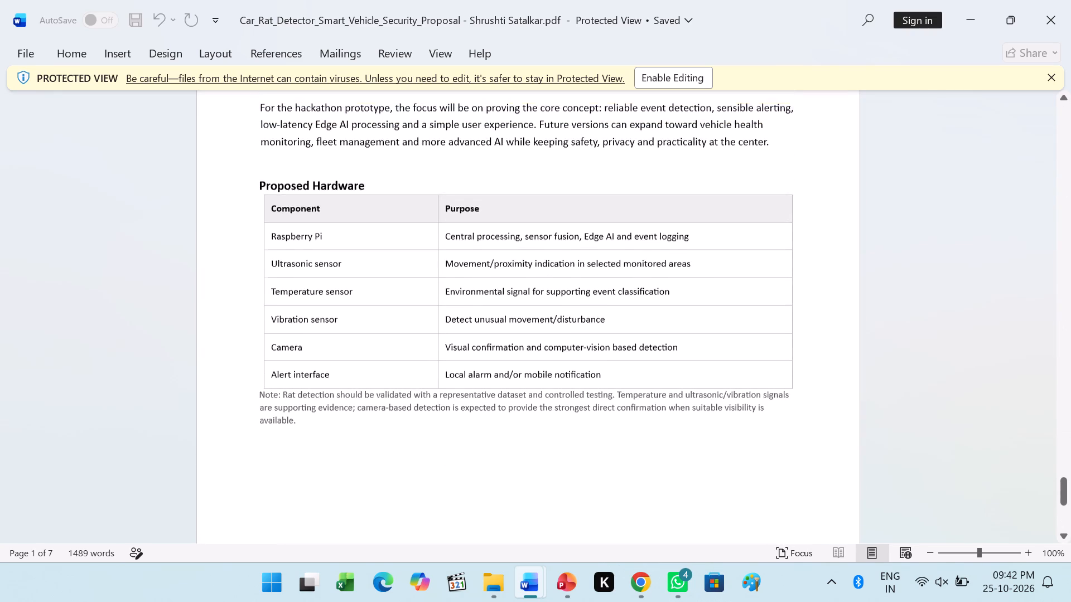
pyautogui.scroll(5, 645, 464)
pyautogui.scroll(4, 717, 601)
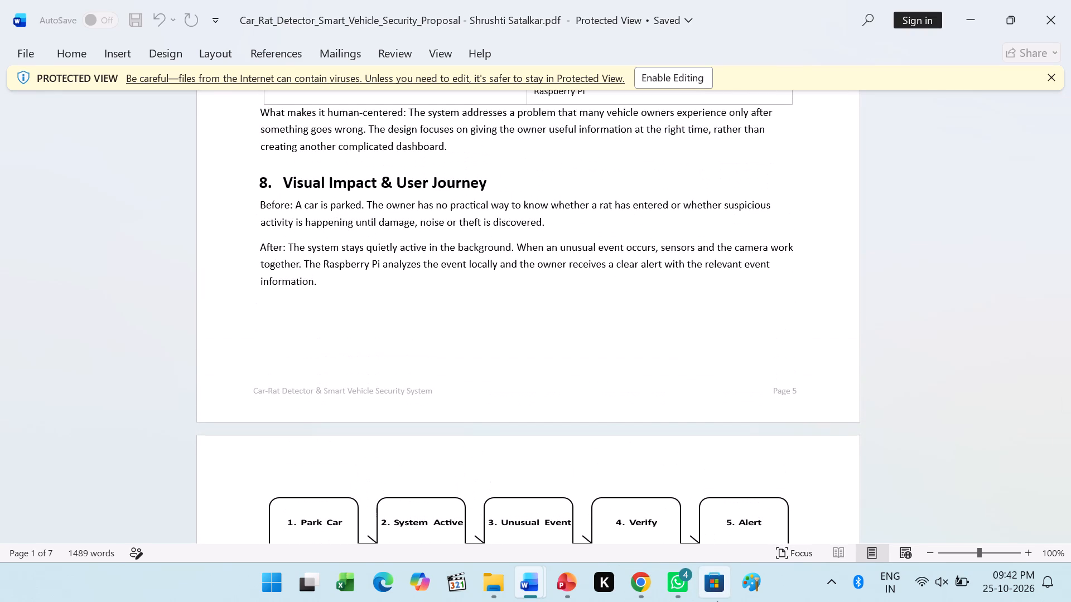
pyautogui.scroll(19, 717, 601)
pyautogui.scroll(18, 717, 601)
pyautogui.scroll(6, 622, 235)
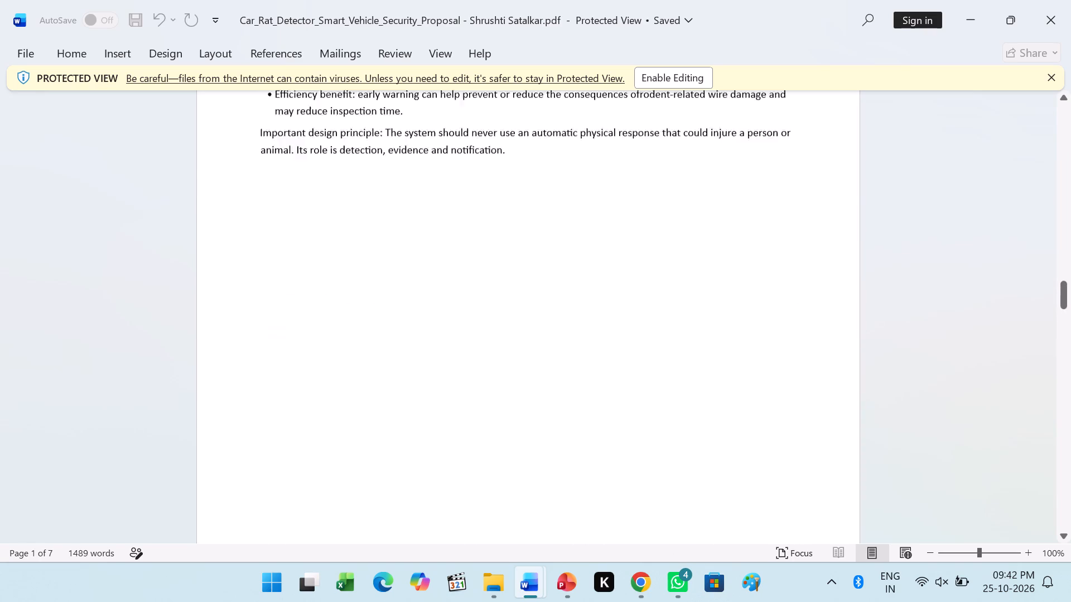
pyautogui.scroll(2, 622, 235)
pyautogui.scroll(20, 622, 235)
pyautogui.scroll(20, 622, 235)
pyautogui.scroll(2, 622, 235)
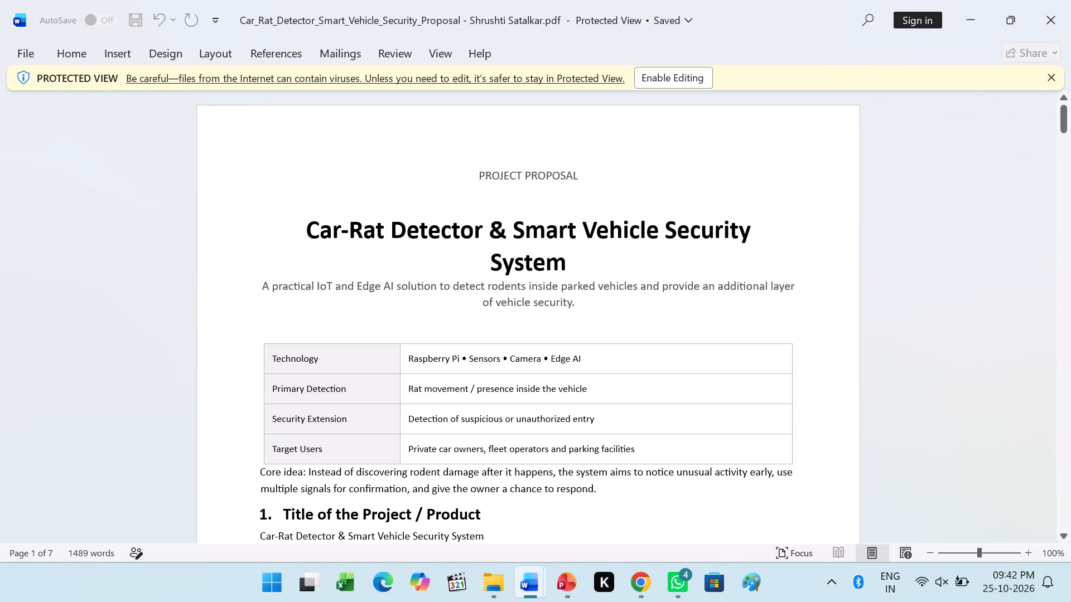
pyautogui.scroll(-2, 445, 370)
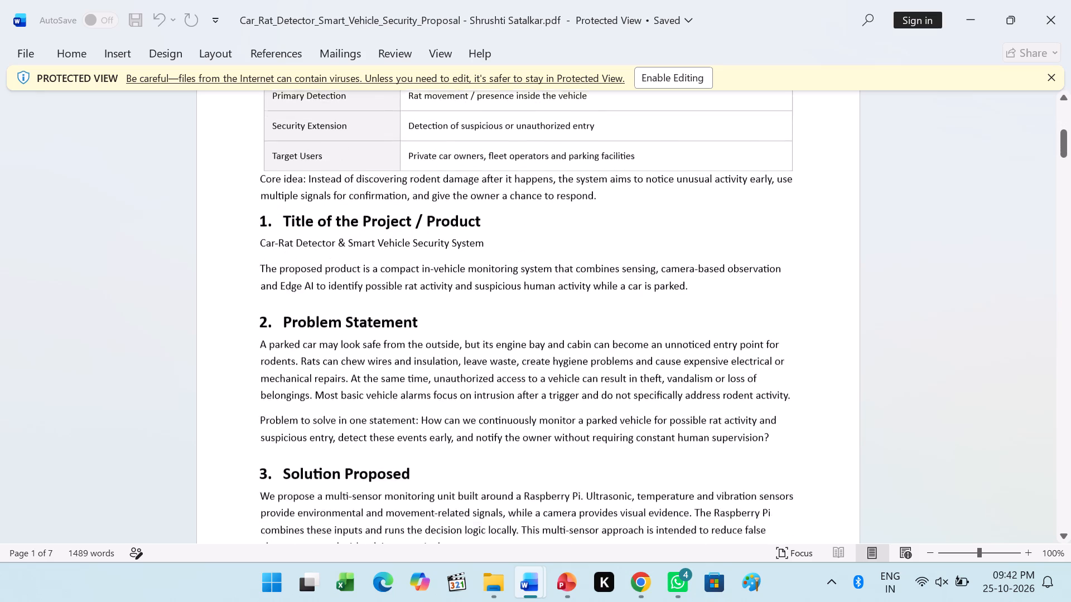
pyautogui.scroll(-1, 445, 370)
pyautogui.scroll(9, 445, 370)
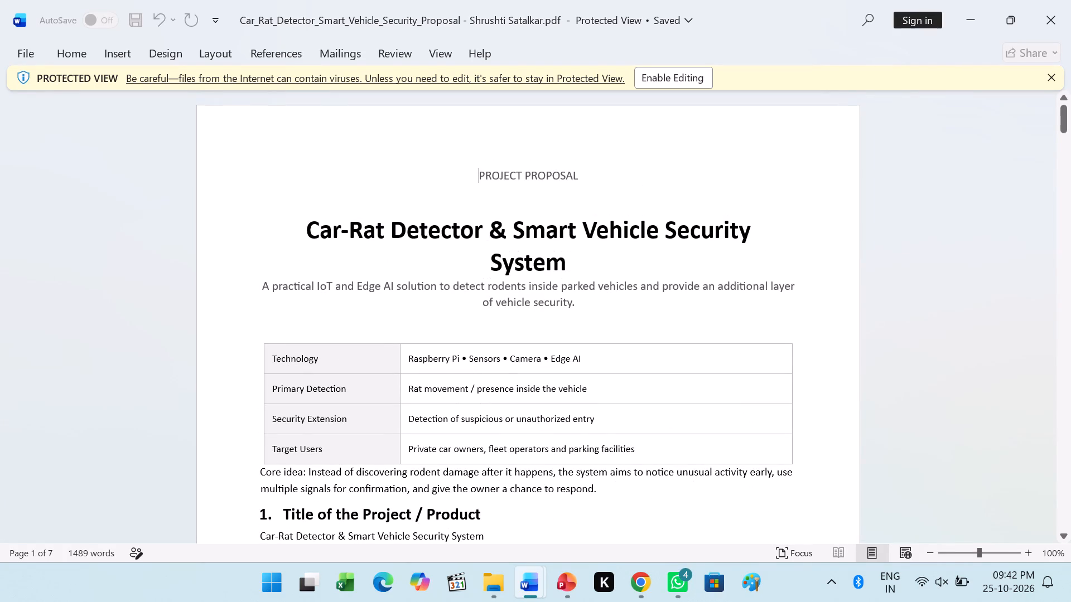
# Switch to the Vishwakarma Awards 2026-27 Stage 2 Submission Template document and close it.
pyautogui.hotkey('alt', 'Tab')
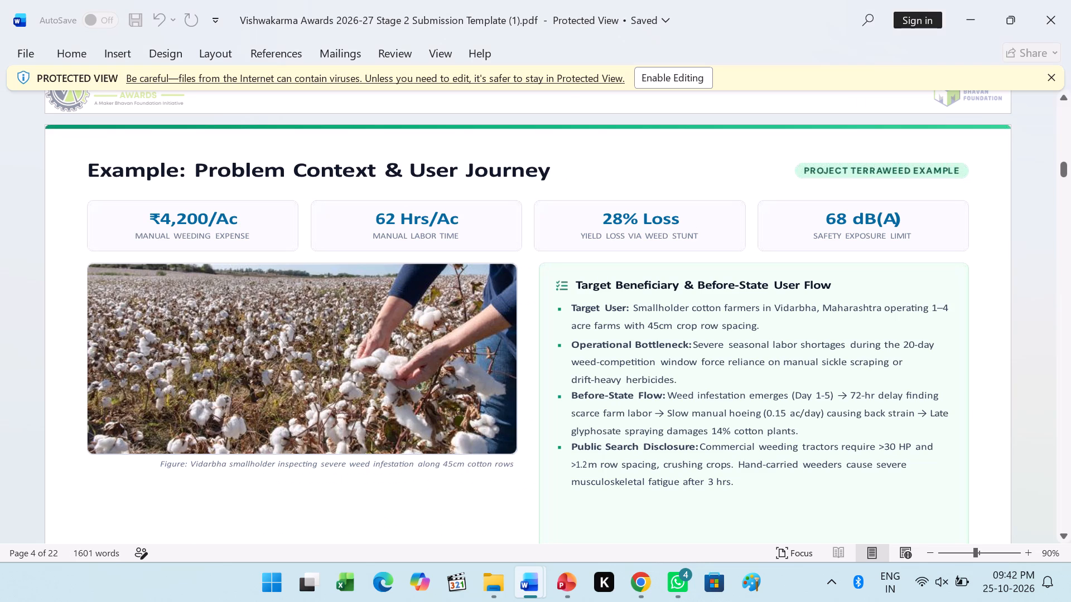
pyautogui.click(1055, 14)
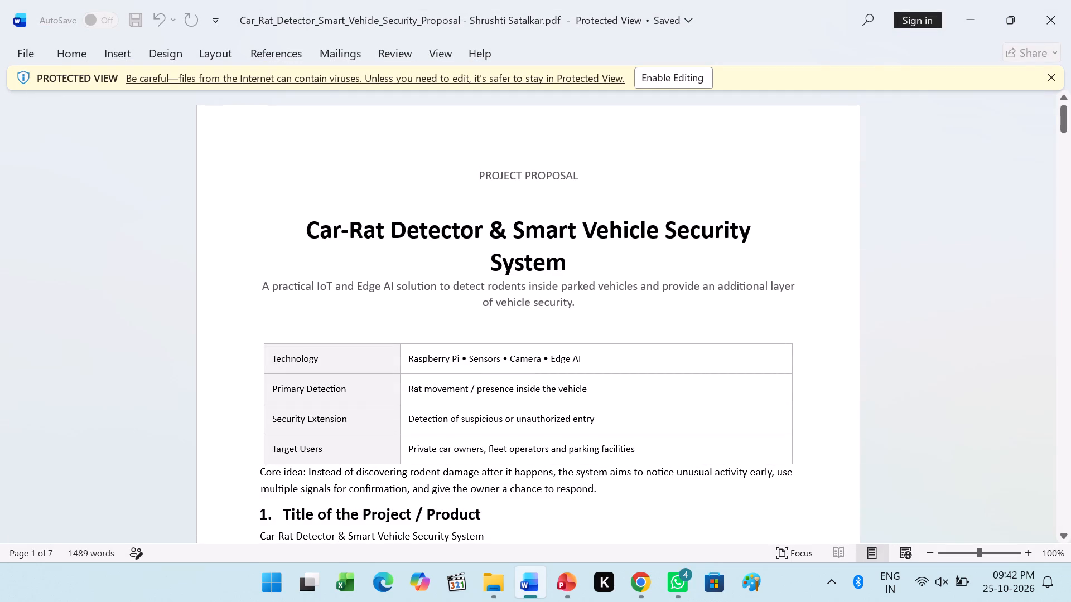
# Review the opening overview and project title section of the Car-Rat Detector proposal.
pyautogui.scroll(-1, 419, 333)
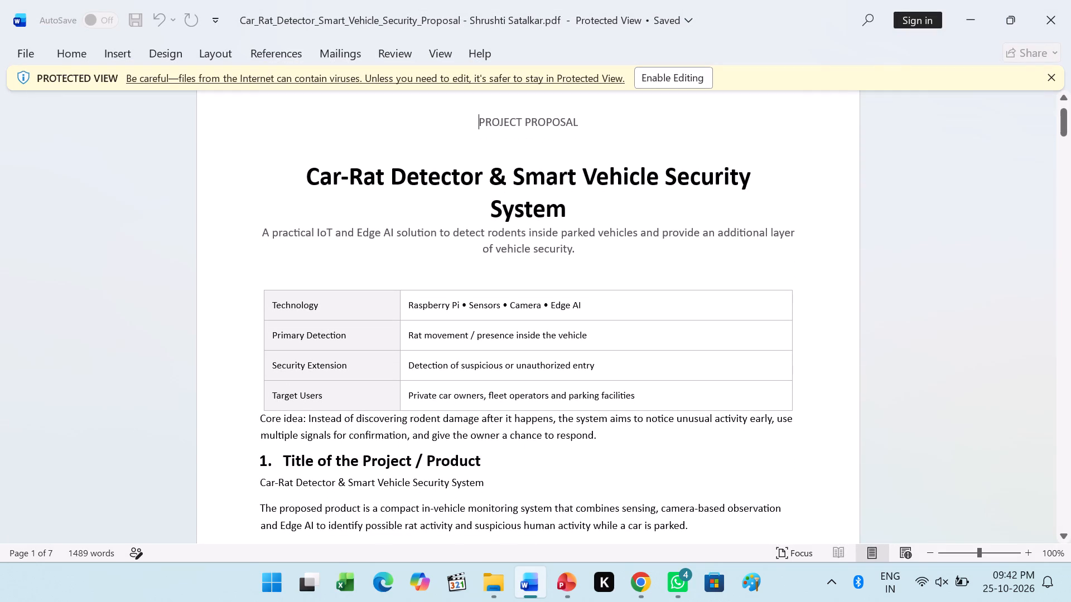
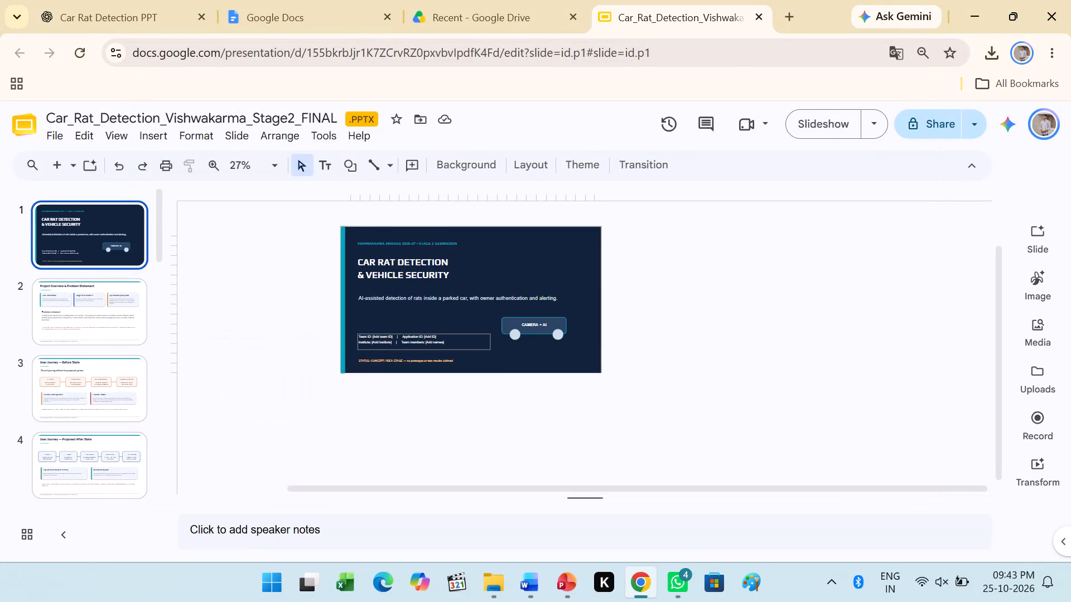
# Replace the team ID placeholder on the title slide with the copied team ID.
pyautogui.keyDown('ctrl'); pyautogui.scroll(3, 373, 338); pyautogui.keyUp('ctrl')
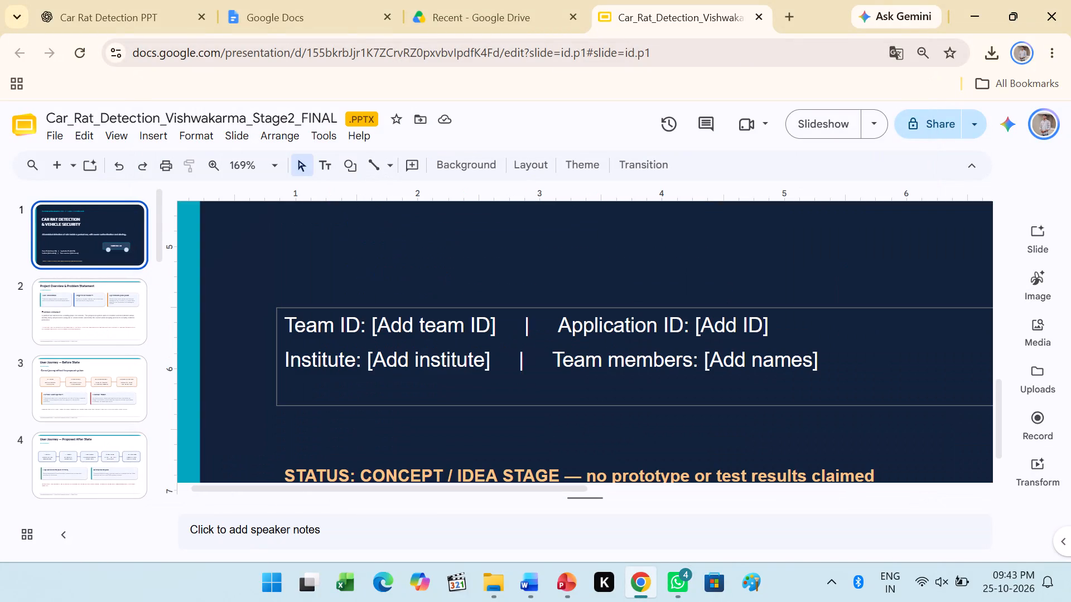
pyautogui.click(441, 327)
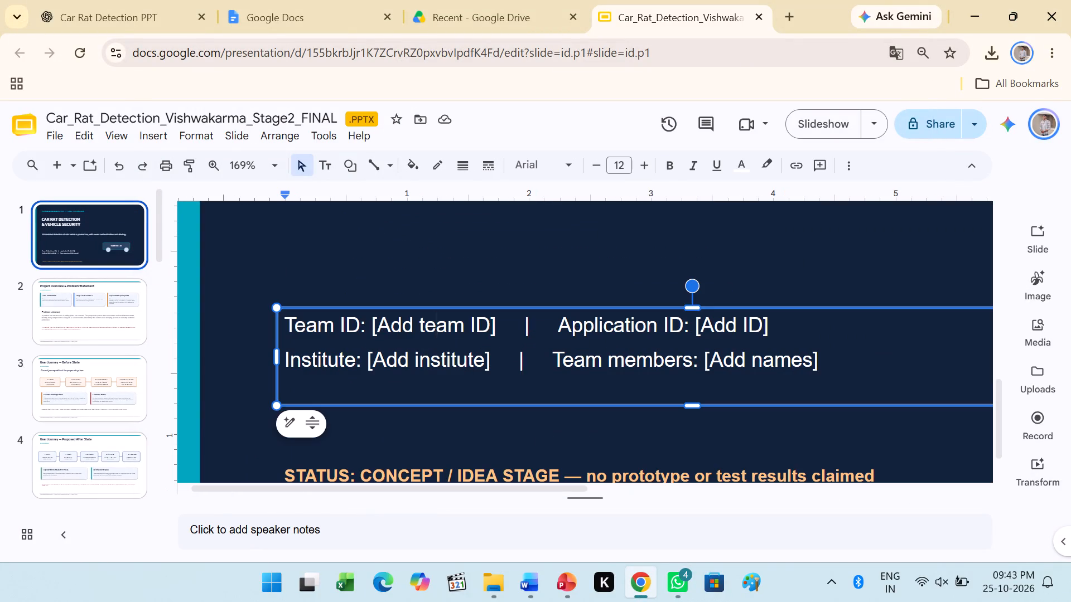
pyautogui.doubleClick(488, 326)
pyautogui.press('BackSpace')
pyautogui.press('BackSpace')
pyautogui.press('BackSpace')
pyautogui.press('BackSpace')
pyautogui.press('BackSpace')
pyautogui.press('BackSpace')
pyautogui.press('BackSpace')
pyautogui.press('BackSpace')
pyautogui.press('BackSpace')
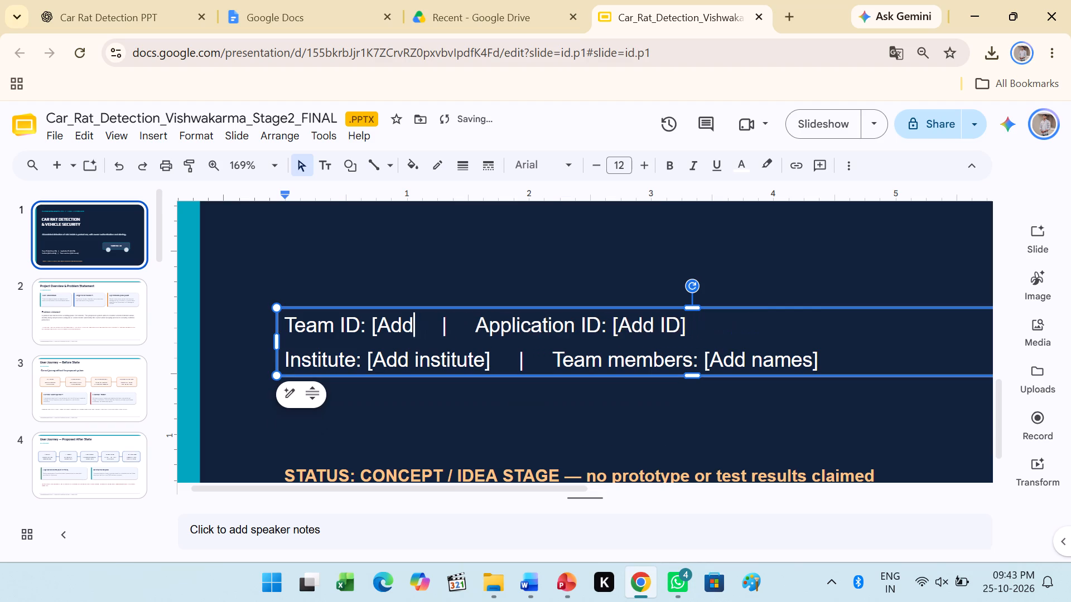
pyautogui.press('BackSpace')
pyautogui.press('BackSpace')
pyautogui.press('BackSpace')
pyautogui.press('BackSpace')
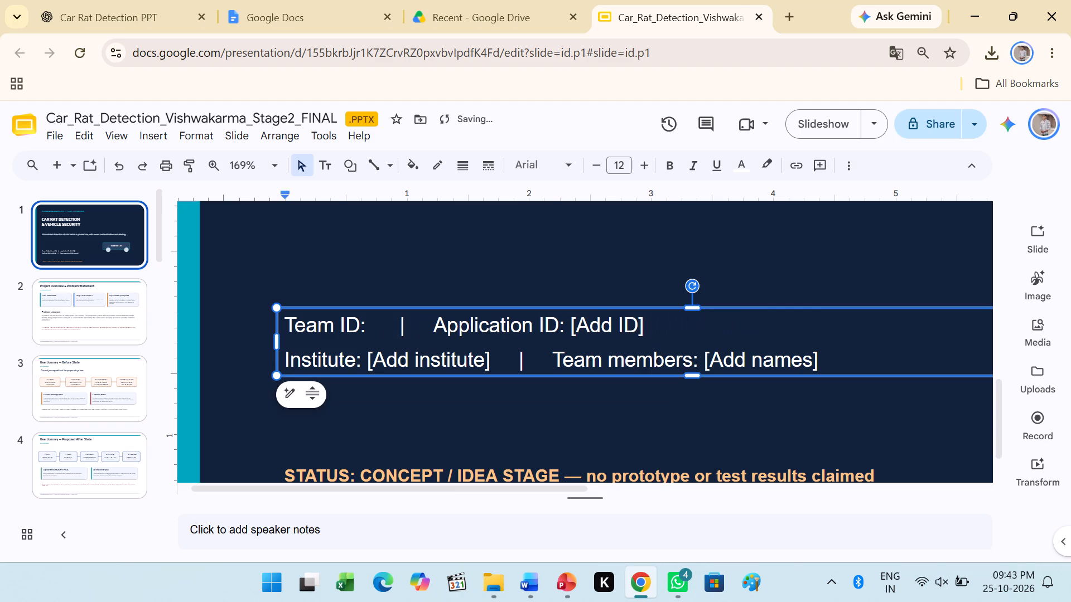
pyautogui.hotkey('ctrl', 'v')
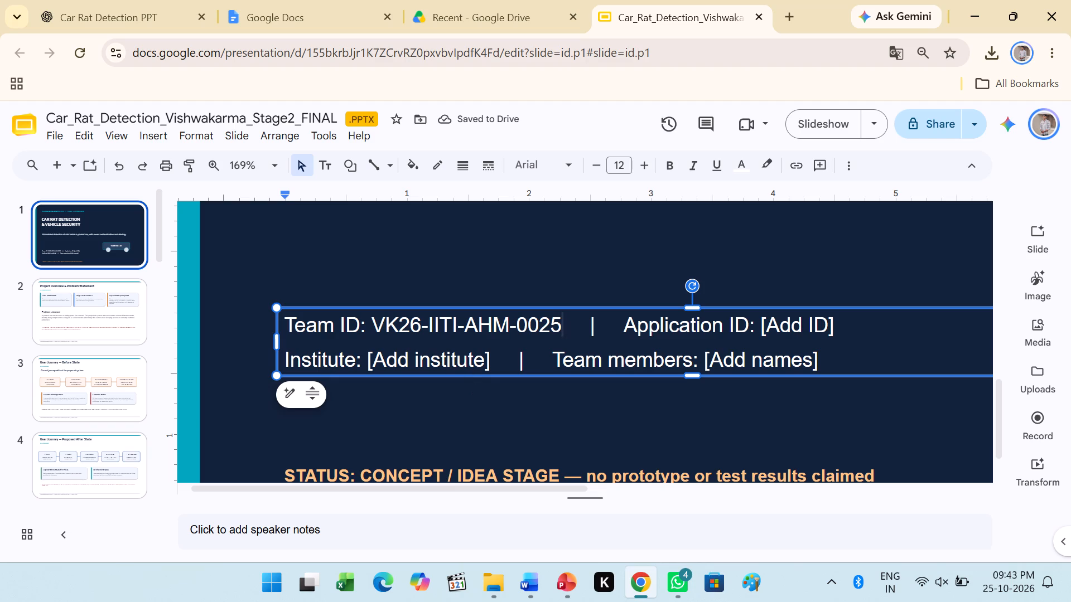
# Replace the institute placeholder on the title slide with SANJIVANI UNIVERSITY.
pyautogui.click(442, 360)
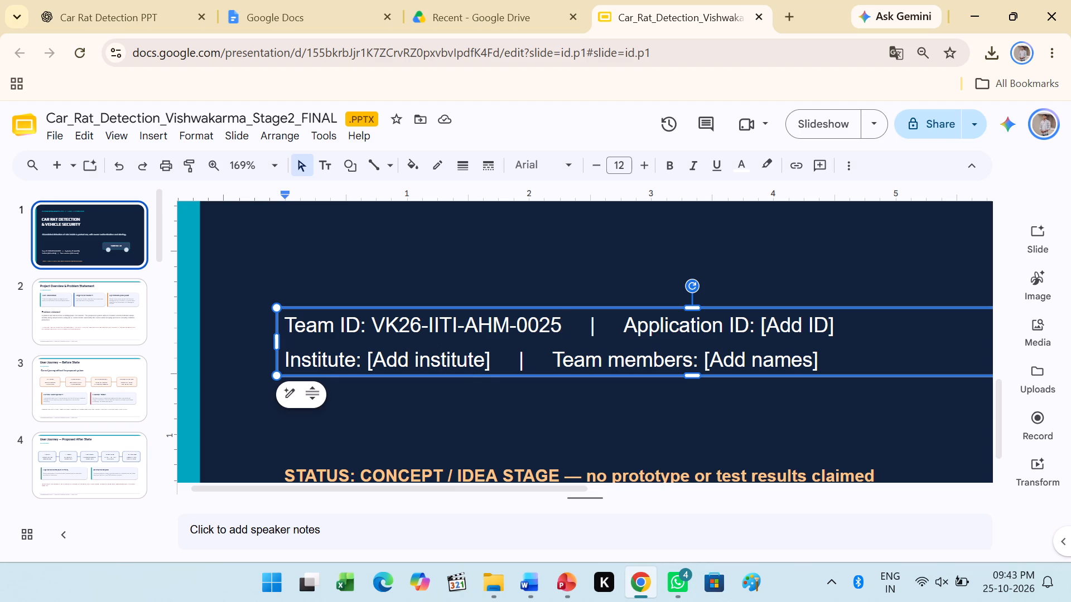
pyautogui.doubleClick(442, 360)
pyautogui.press('BackSpace')
pyautogui.press('BackSpace')
pyautogui.press('BackSpace')
pyautogui.press('BackSpace')
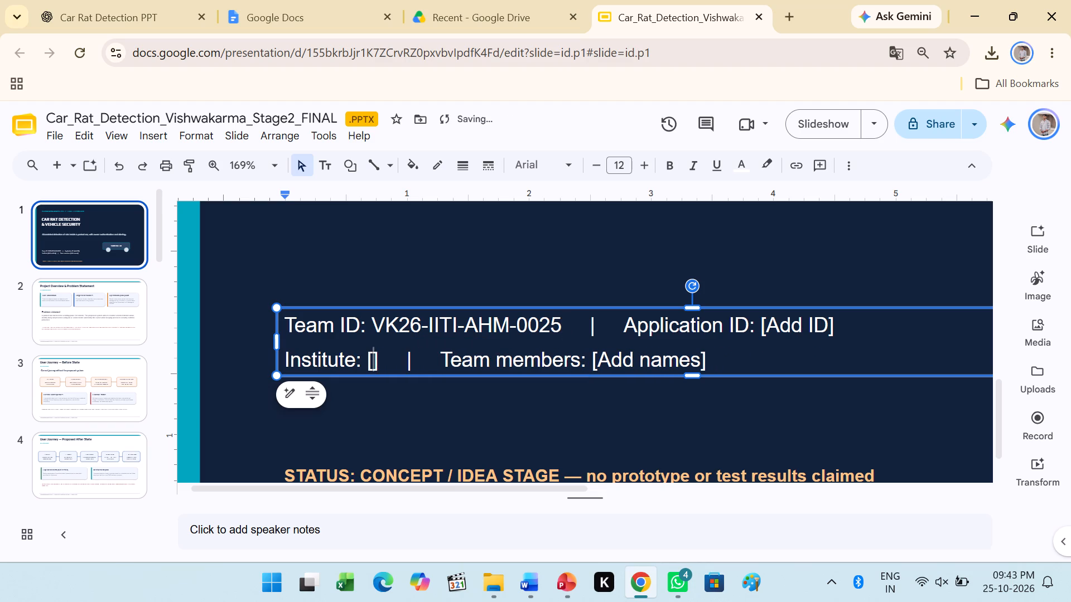
pyautogui.press('BackSpace')
pyautogui.press('Right')
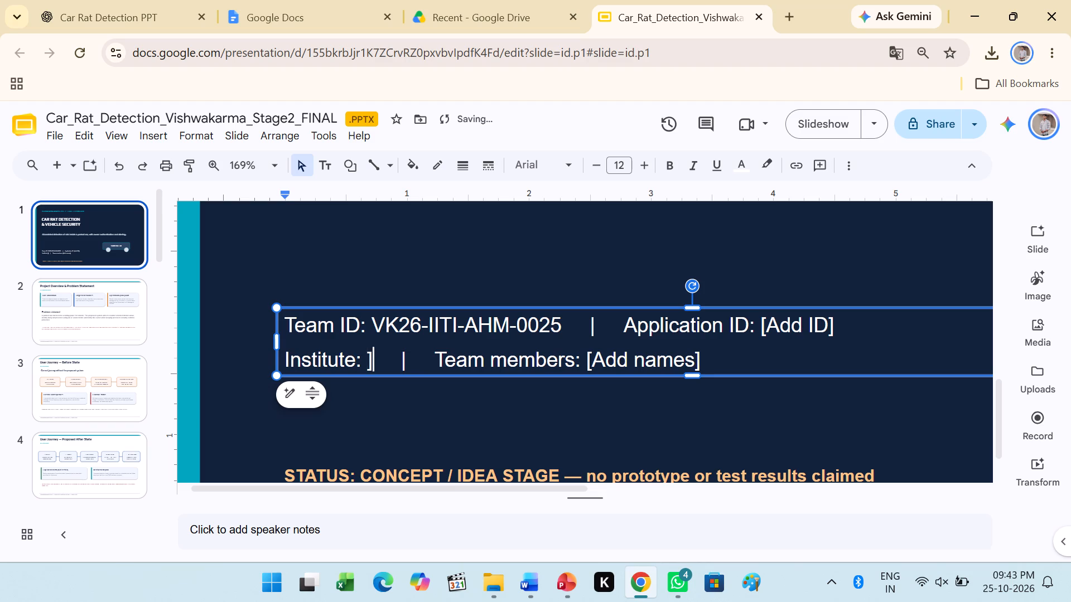
pyautogui.press('BackSpace')
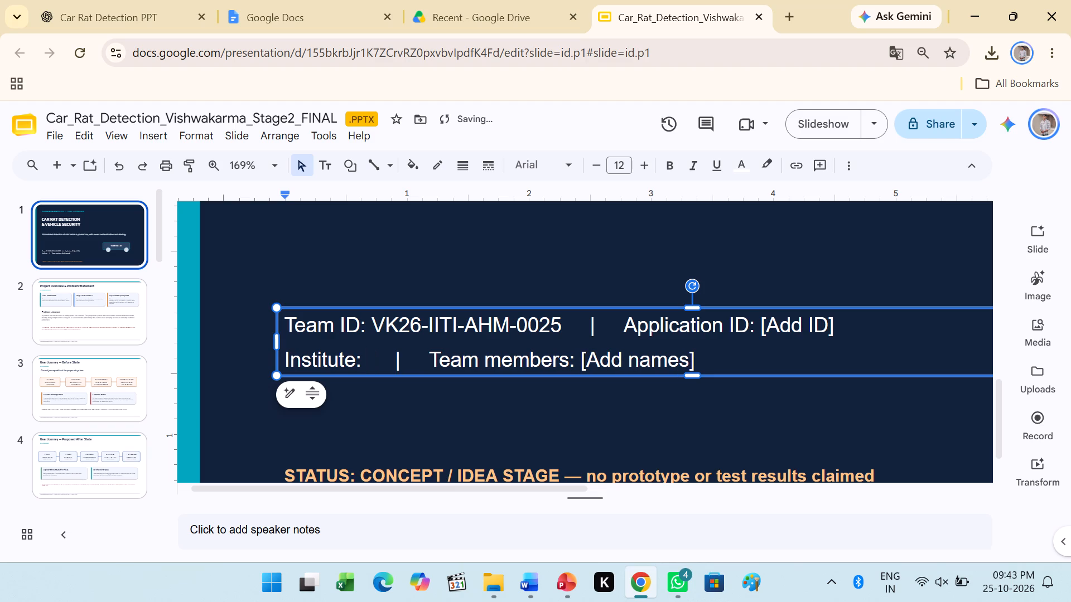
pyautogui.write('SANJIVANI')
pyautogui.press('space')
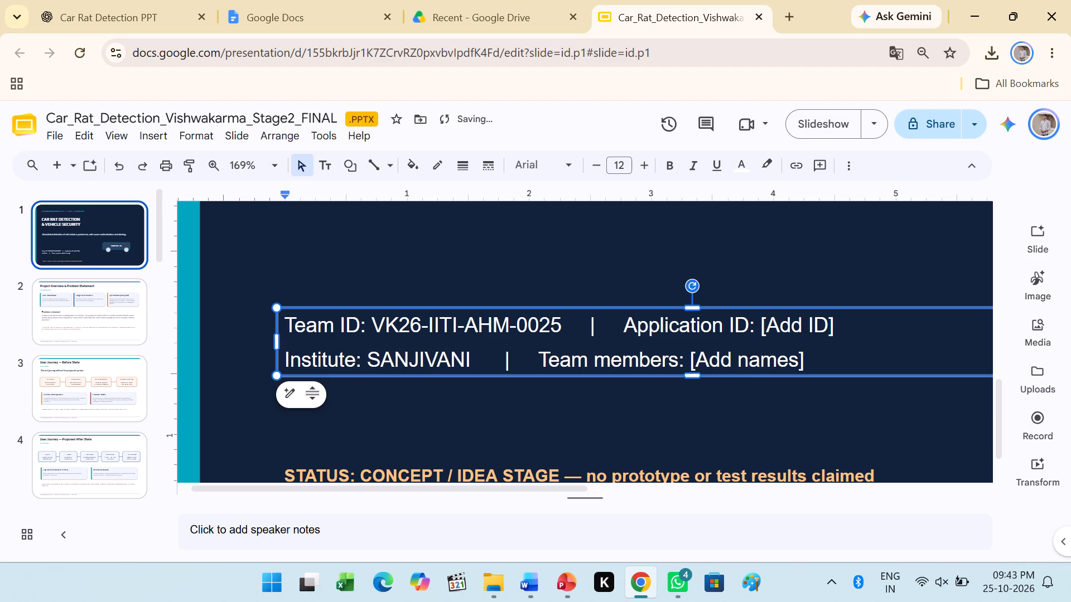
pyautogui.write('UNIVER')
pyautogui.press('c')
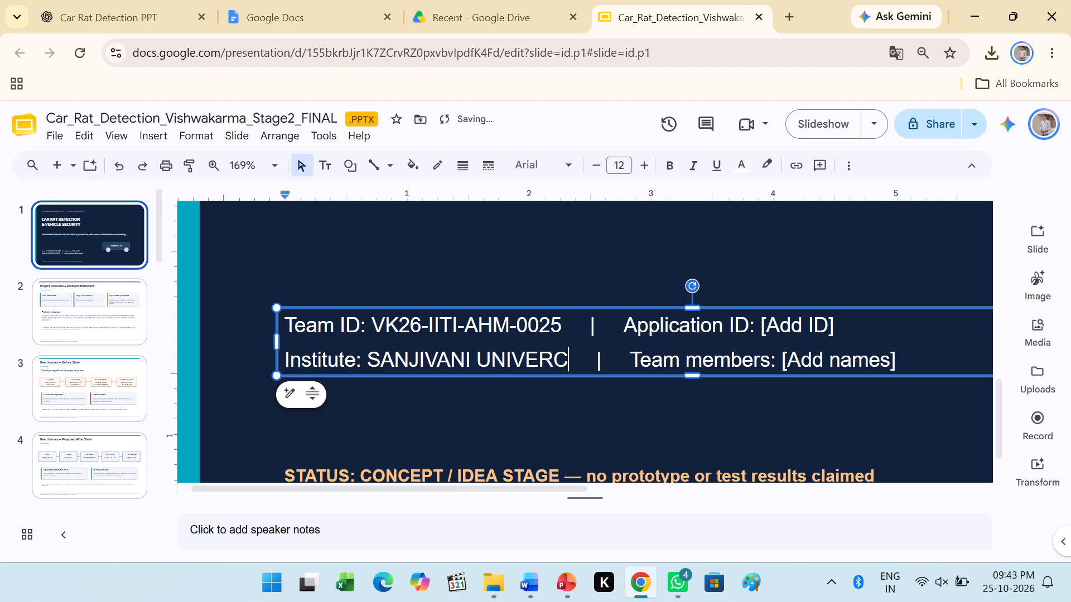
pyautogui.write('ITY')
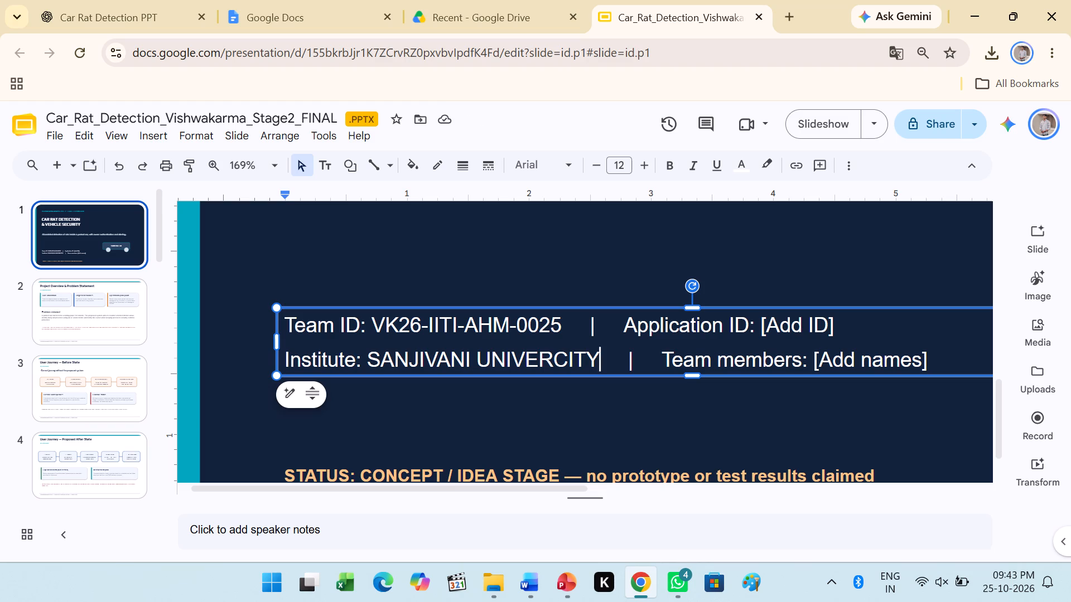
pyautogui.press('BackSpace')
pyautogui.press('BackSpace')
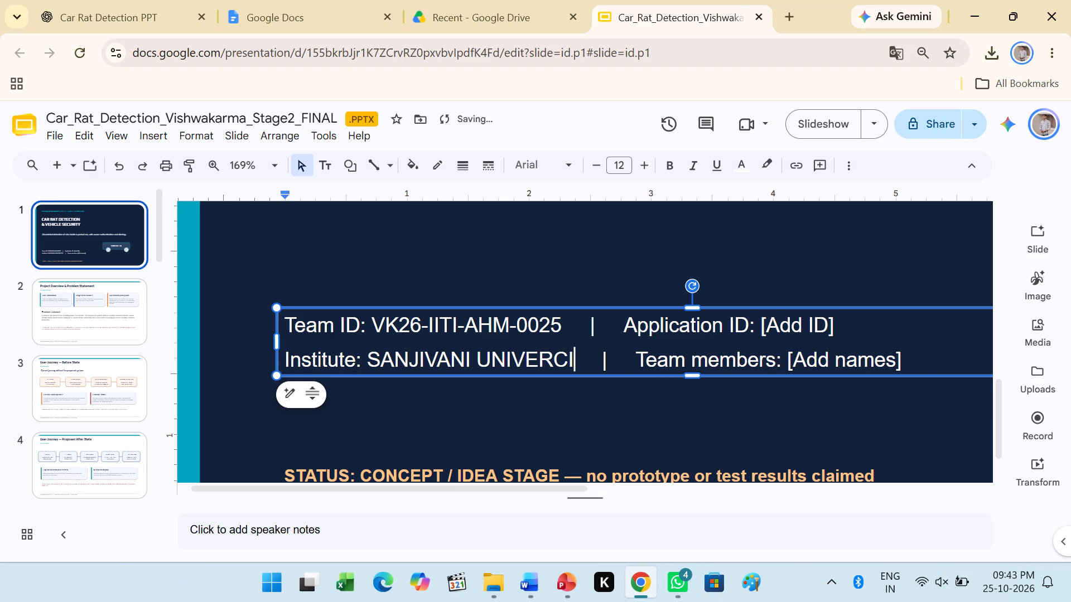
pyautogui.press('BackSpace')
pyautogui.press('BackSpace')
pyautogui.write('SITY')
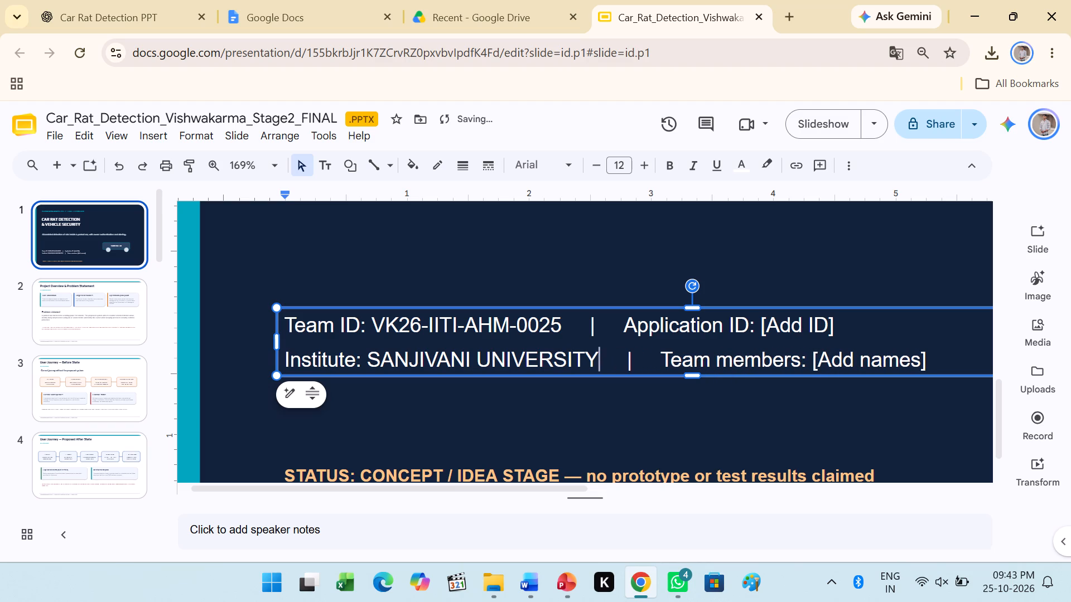
# Replace the team members placeholder on the title slide with the first member's given name.
pyautogui.click(932, 358)
pyautogui.press('BackSpace')
pyautogui.press('BackSpace')
pyautogui.press('BackSpace')
pyautogui.press('BackSpace')
pyautogui.press('BackSpace')
pyautogui.press('BackSpace')
pyautogui.press('BackSpace')
pyautogui.press('BackSpace')
pyautogui.press('BackSpace')
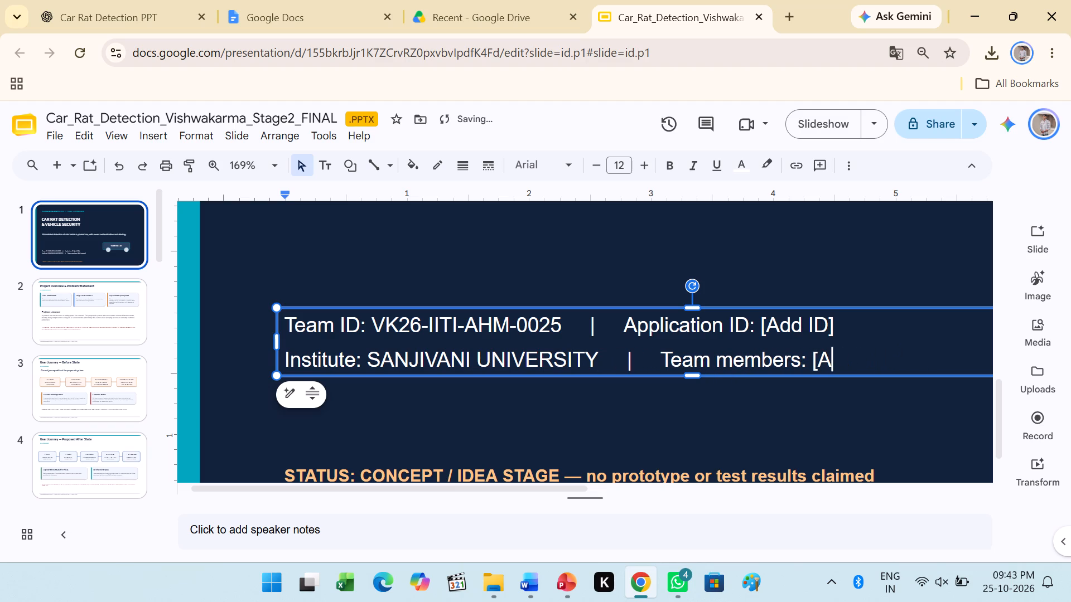
pyautogui.press('BackSpace')
pyautogui.press('BackSpace')
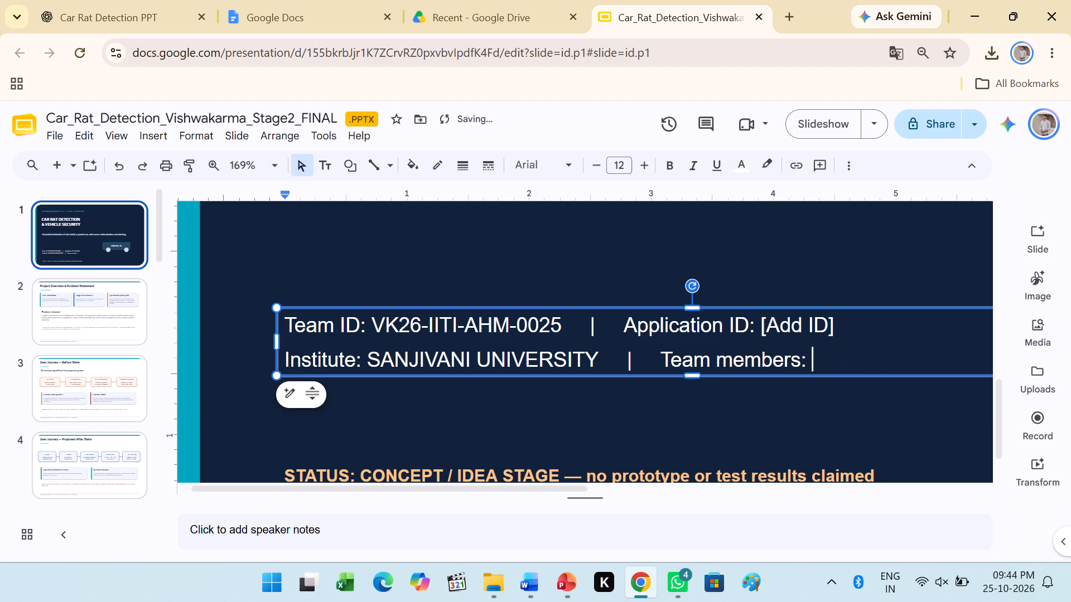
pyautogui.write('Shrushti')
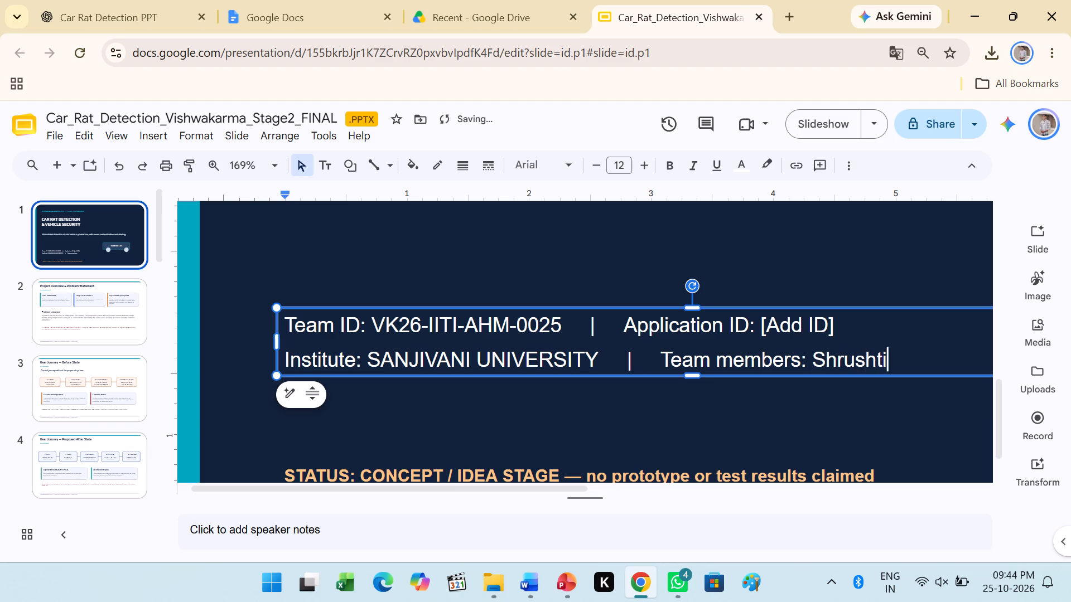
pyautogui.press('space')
# Number the first team member as 1) and add that member's surname.
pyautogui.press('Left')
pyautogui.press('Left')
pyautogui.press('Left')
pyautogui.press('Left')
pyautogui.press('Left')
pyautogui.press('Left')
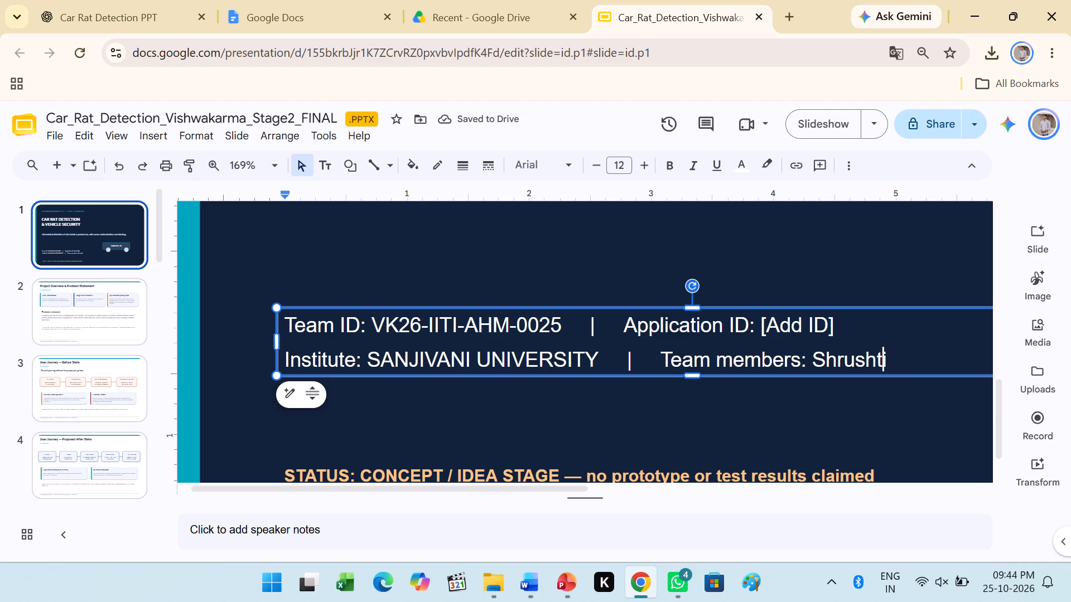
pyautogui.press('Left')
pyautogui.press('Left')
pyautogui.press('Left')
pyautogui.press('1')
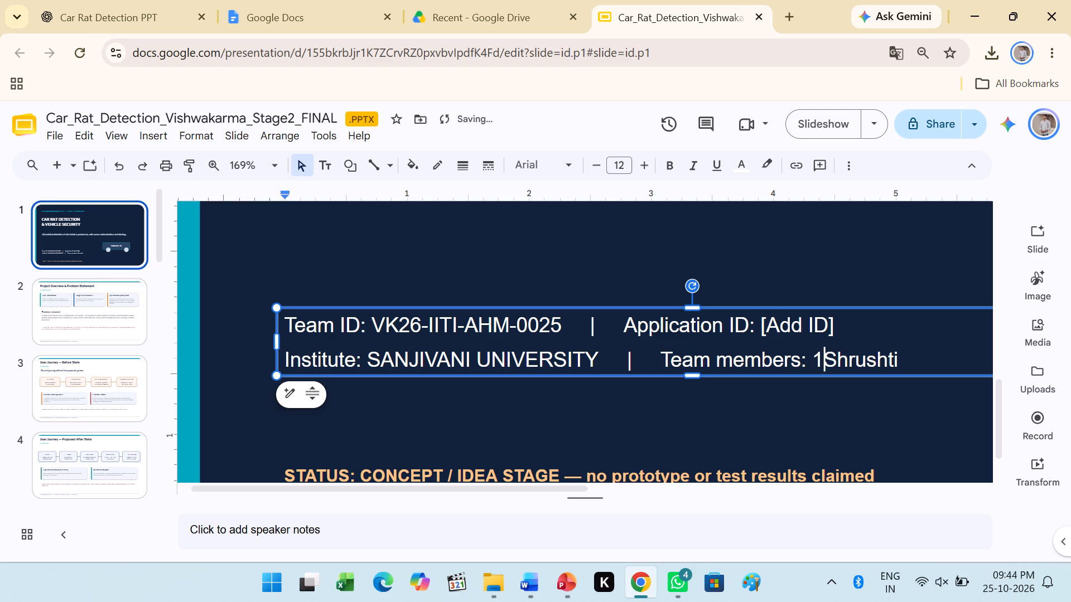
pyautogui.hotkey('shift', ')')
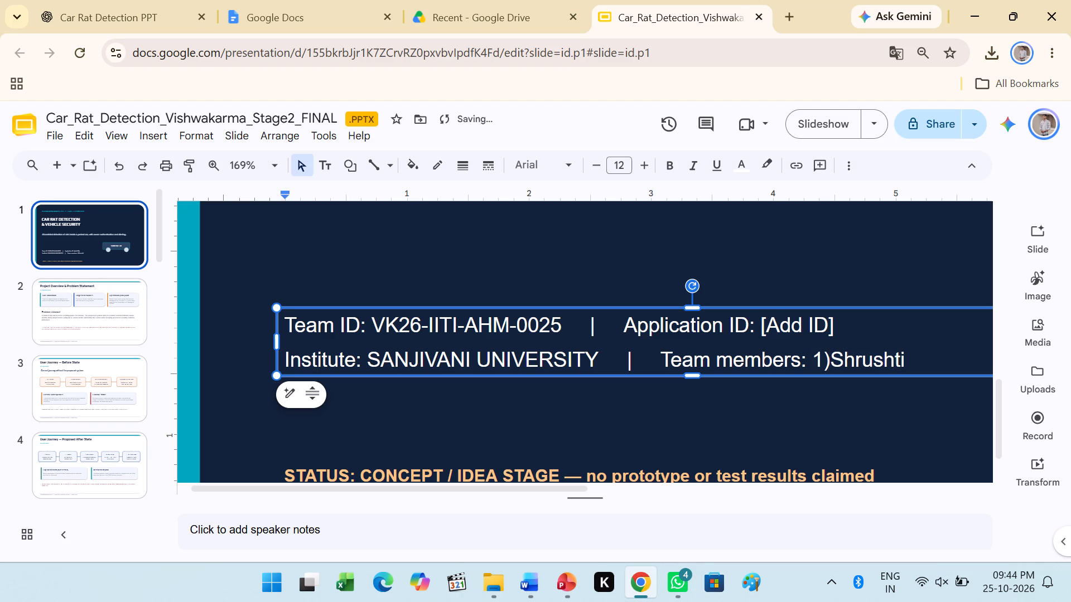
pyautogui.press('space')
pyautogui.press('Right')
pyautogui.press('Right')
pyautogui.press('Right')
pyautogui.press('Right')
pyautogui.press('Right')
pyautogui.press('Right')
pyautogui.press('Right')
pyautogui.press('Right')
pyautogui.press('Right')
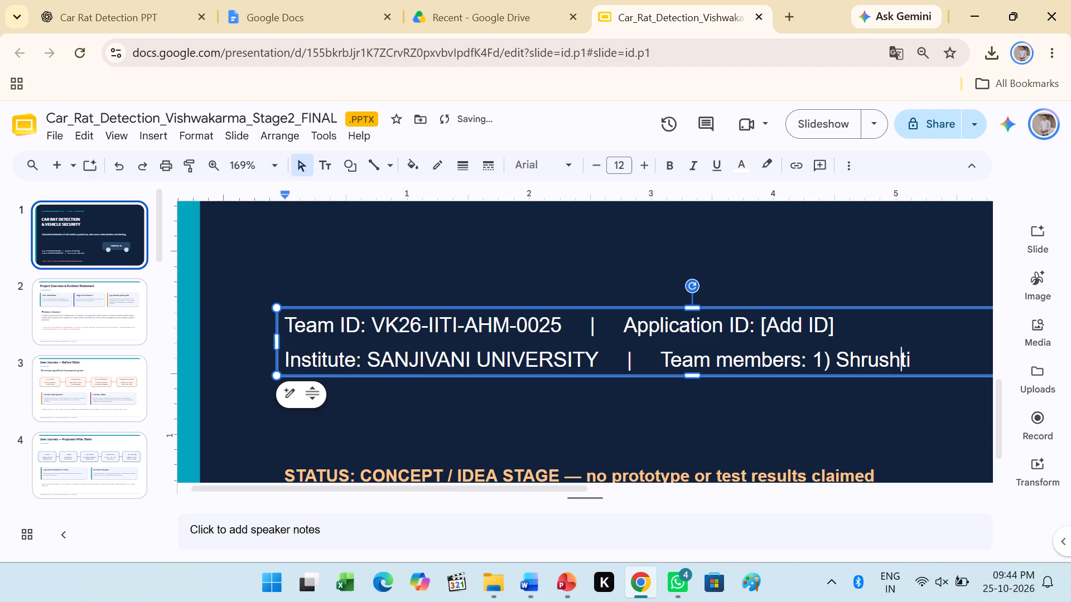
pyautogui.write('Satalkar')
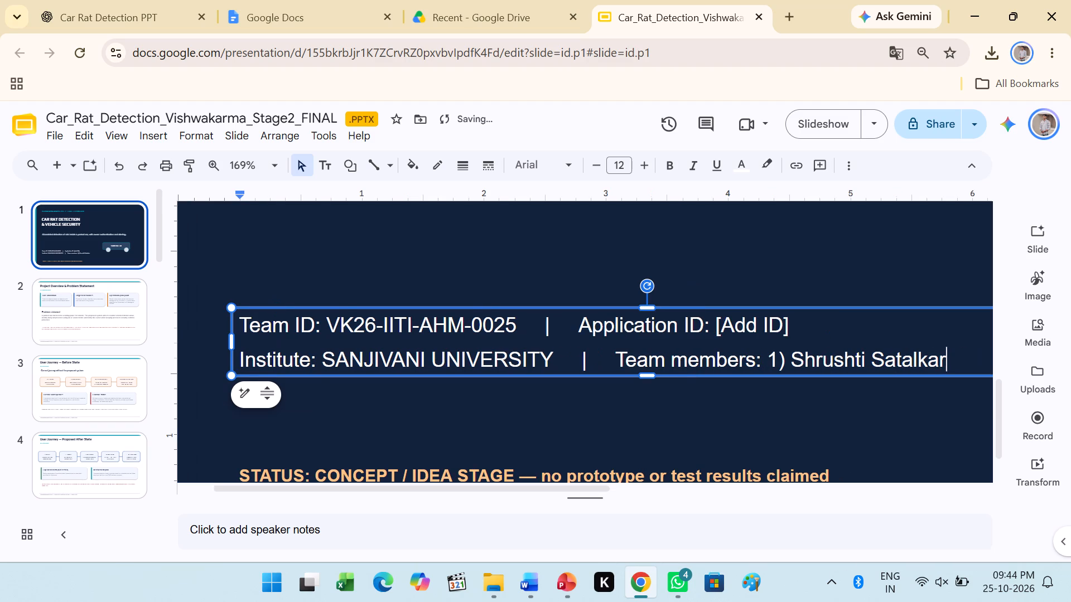
# Add the second team member's full name on the same line, numbered 2).
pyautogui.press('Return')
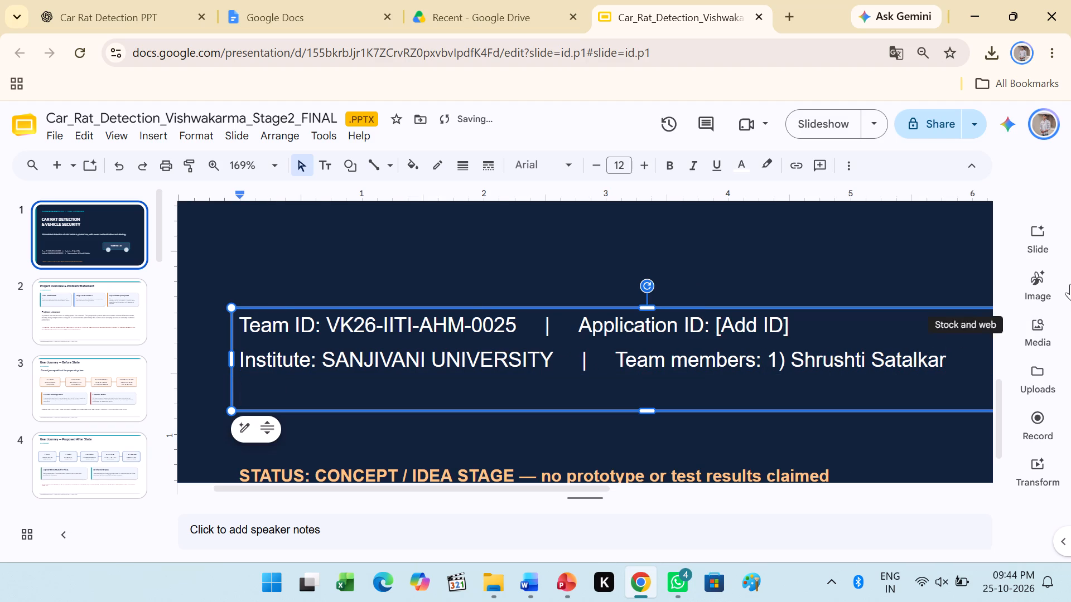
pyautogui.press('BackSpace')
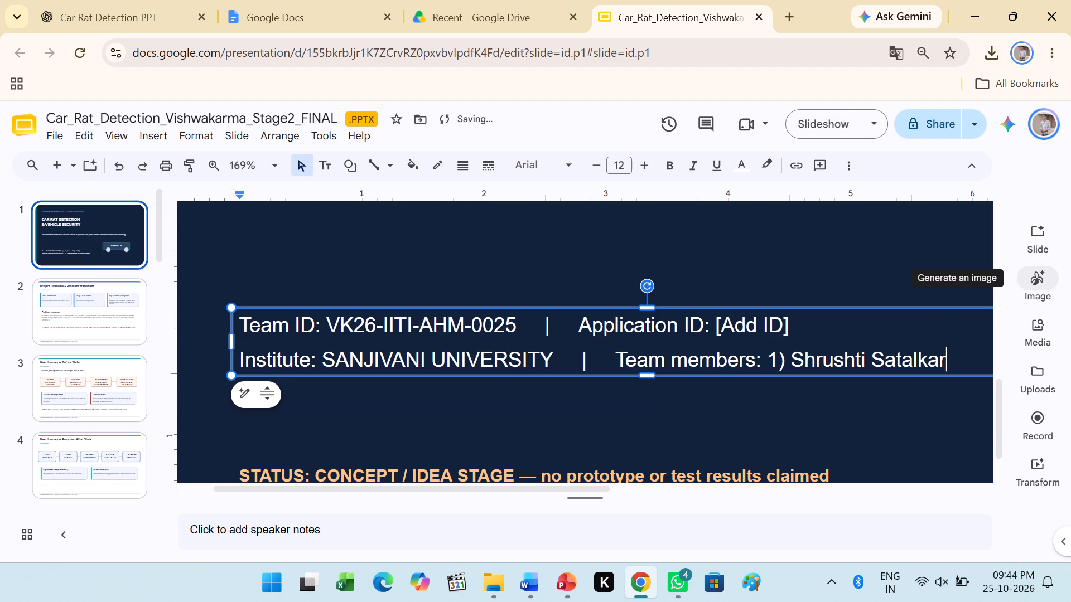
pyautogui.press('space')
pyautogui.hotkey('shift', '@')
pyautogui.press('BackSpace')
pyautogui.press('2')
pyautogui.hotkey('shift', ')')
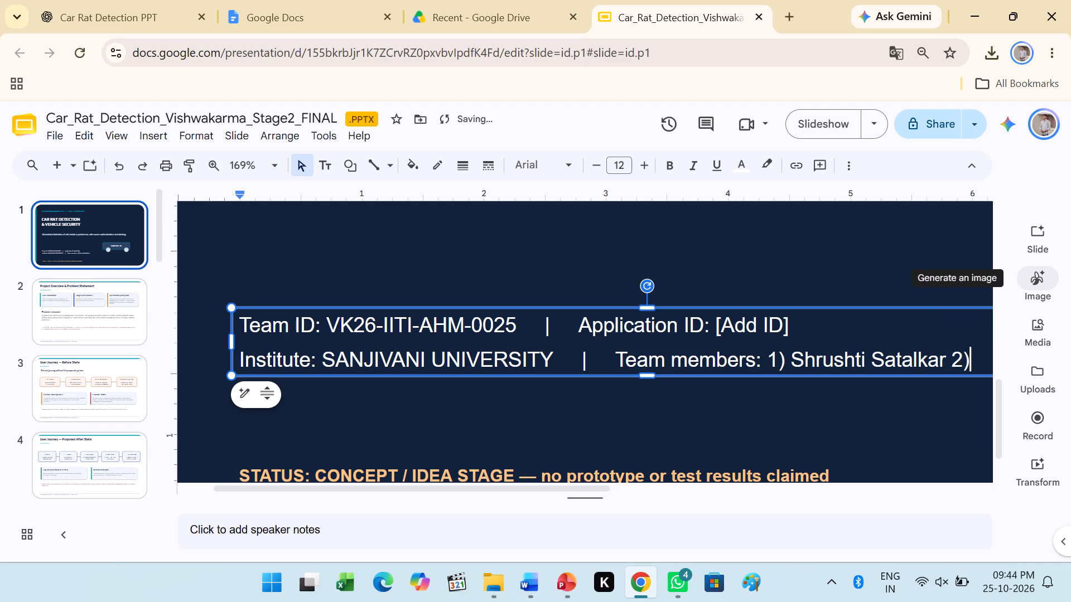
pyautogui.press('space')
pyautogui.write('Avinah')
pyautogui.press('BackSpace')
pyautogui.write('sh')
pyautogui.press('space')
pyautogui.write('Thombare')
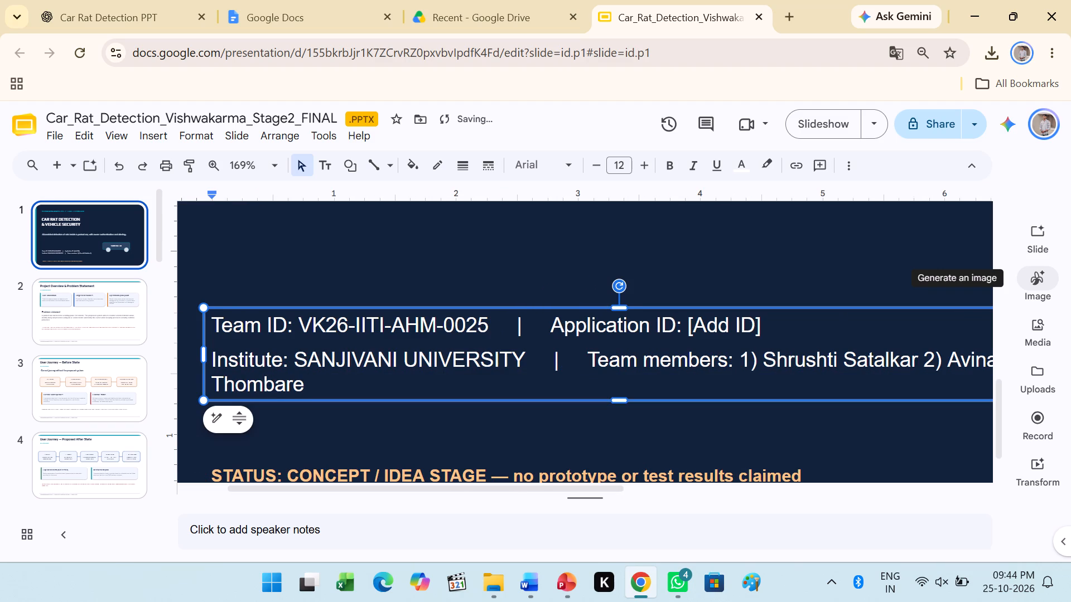
# Add the third team member's full name to the list, numbered 3) and capitalised.
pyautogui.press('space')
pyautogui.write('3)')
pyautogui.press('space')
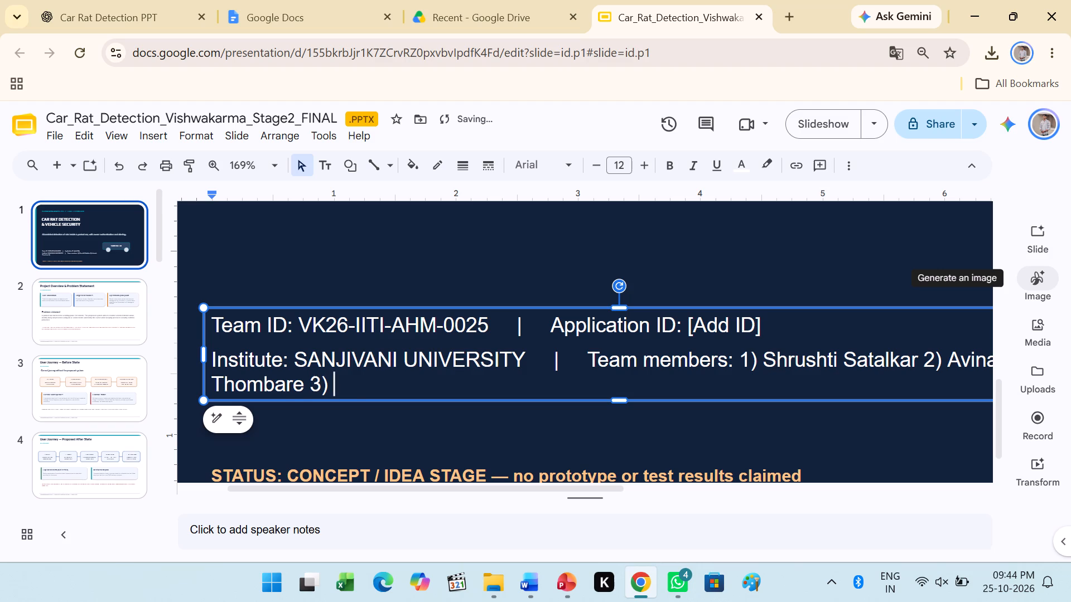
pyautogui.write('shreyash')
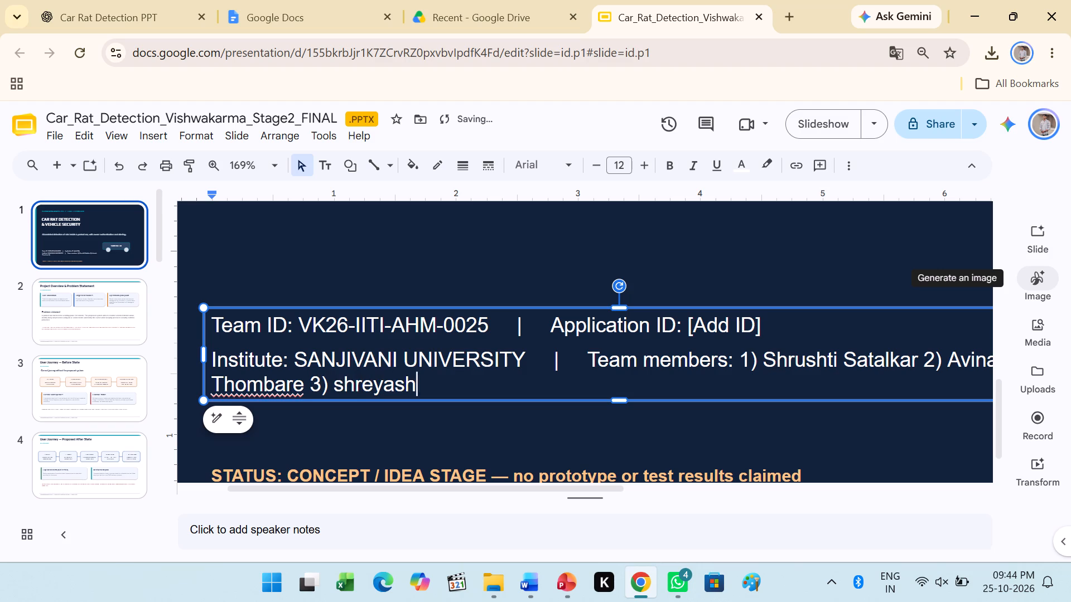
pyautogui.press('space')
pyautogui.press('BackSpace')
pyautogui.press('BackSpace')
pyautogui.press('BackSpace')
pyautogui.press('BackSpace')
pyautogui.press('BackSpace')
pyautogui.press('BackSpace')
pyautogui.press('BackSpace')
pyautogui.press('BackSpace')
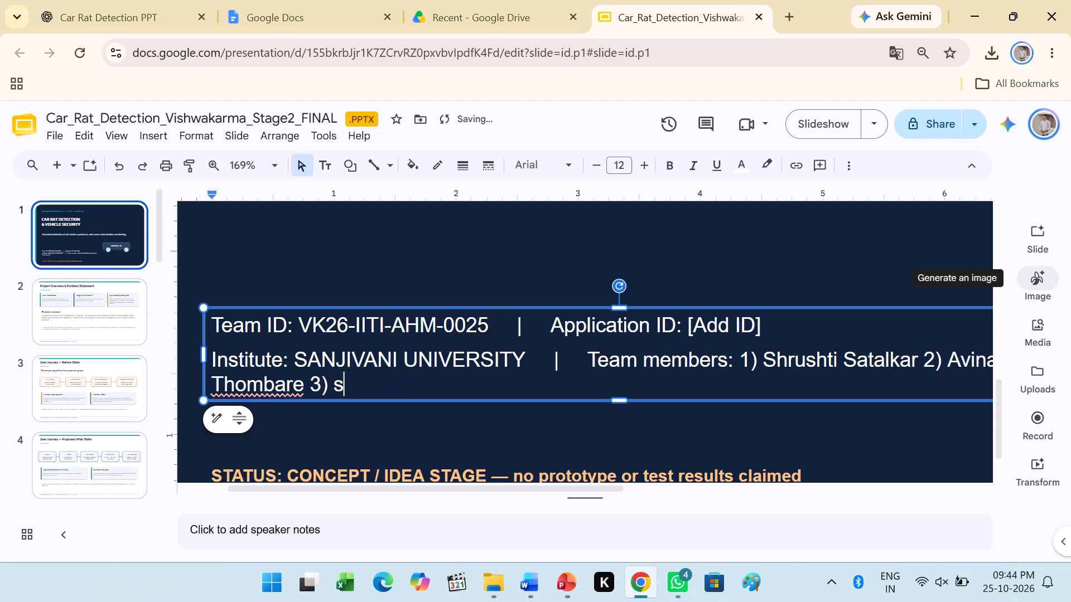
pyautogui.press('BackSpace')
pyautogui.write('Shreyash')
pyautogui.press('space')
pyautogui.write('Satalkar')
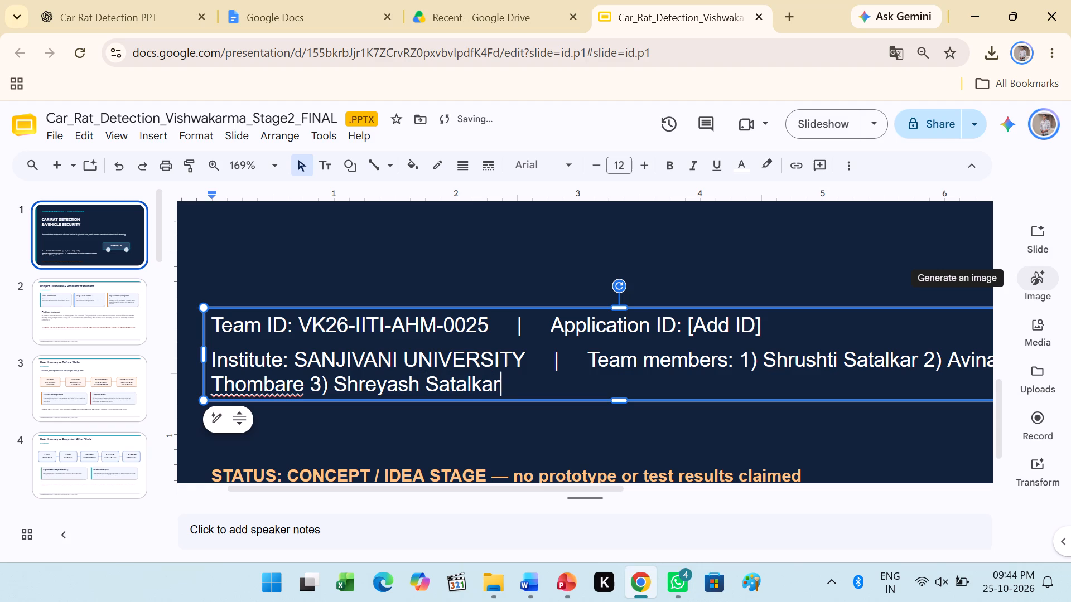
# Add the fourth team member's full name to the list, numbered 4) and capitalised.
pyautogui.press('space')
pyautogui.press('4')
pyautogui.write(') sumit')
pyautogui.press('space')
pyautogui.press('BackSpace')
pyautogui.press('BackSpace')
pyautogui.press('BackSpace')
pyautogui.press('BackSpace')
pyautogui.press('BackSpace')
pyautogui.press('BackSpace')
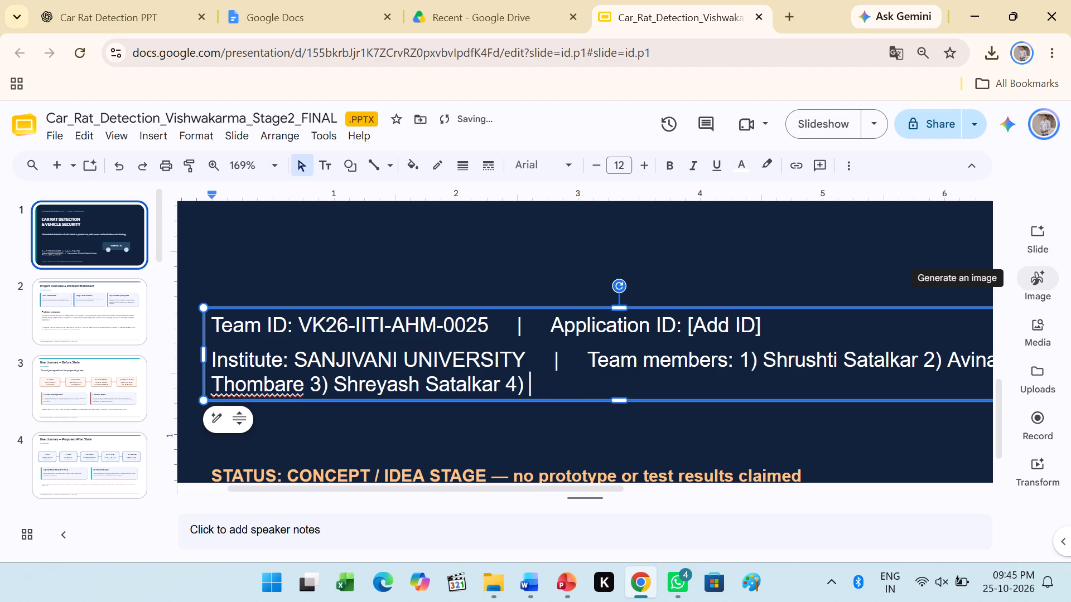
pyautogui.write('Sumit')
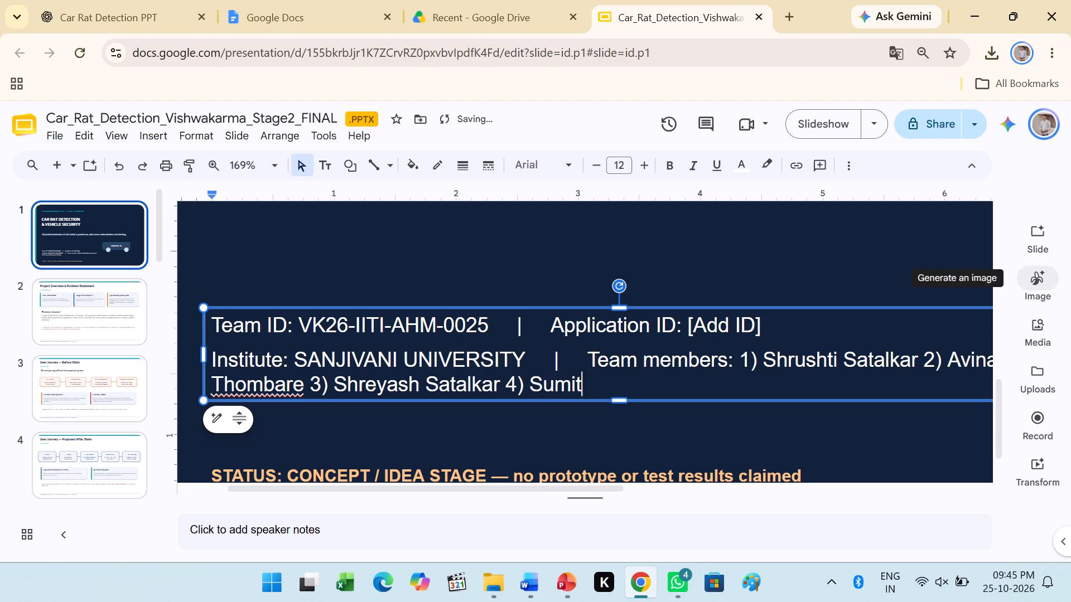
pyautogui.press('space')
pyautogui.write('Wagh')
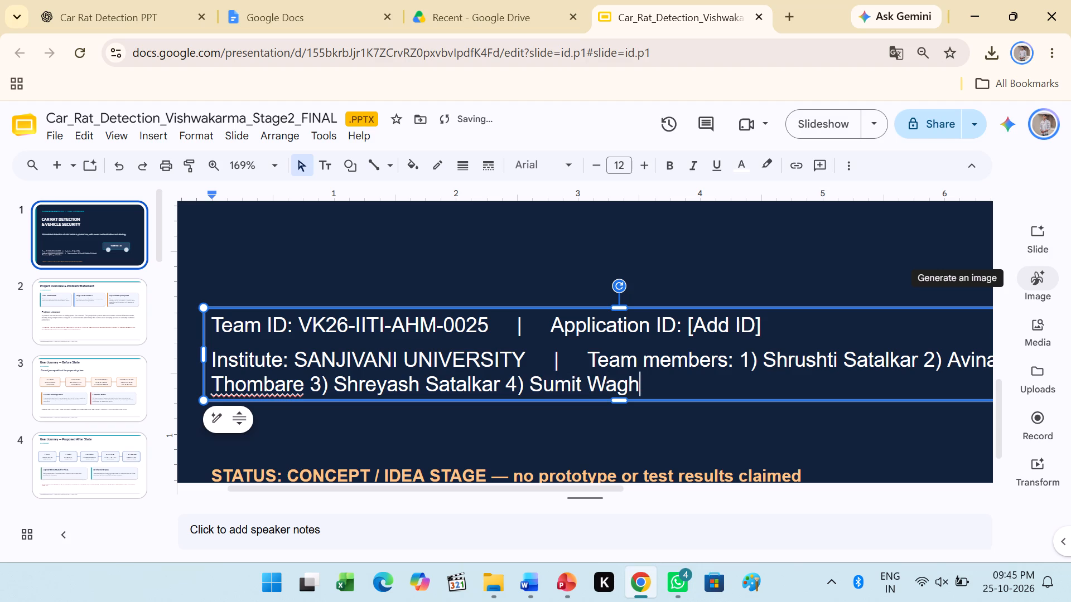
# Add the fifth team member's full name at the end of the list, numbered 5).
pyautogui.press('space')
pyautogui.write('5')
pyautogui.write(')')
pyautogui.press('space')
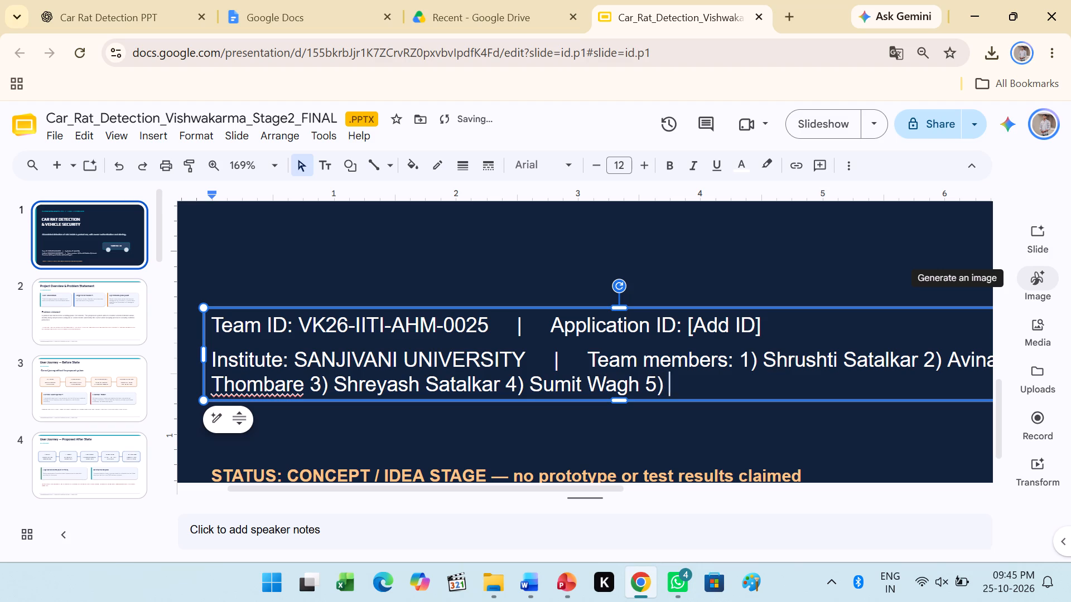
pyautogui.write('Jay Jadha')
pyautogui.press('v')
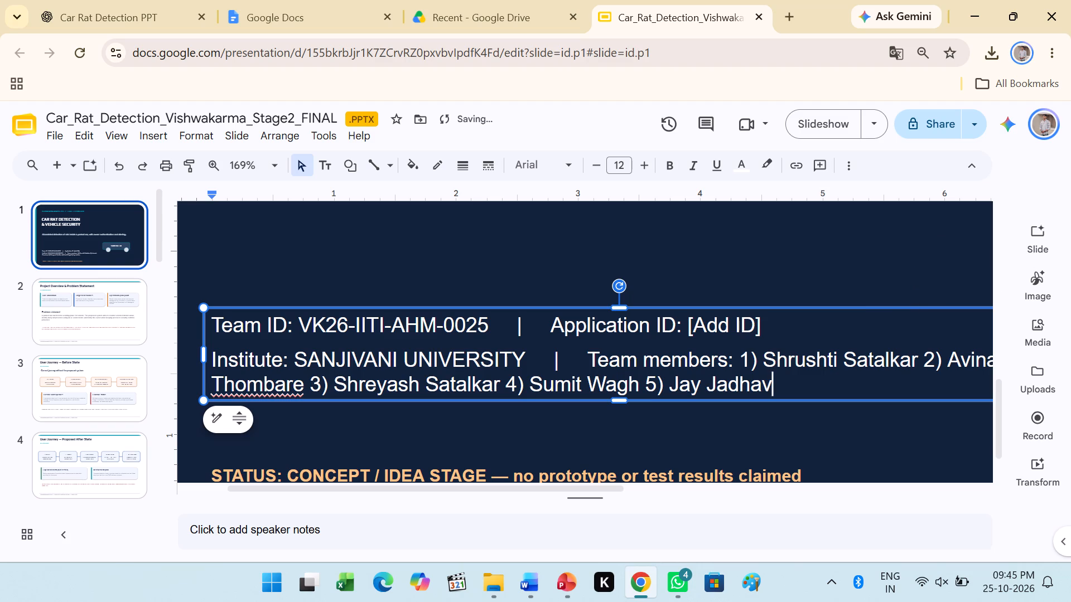
# Move the "Team members:" text onto its own line below the institute.
pyautogui.click(588, 354)
pyautogui.press('Return')
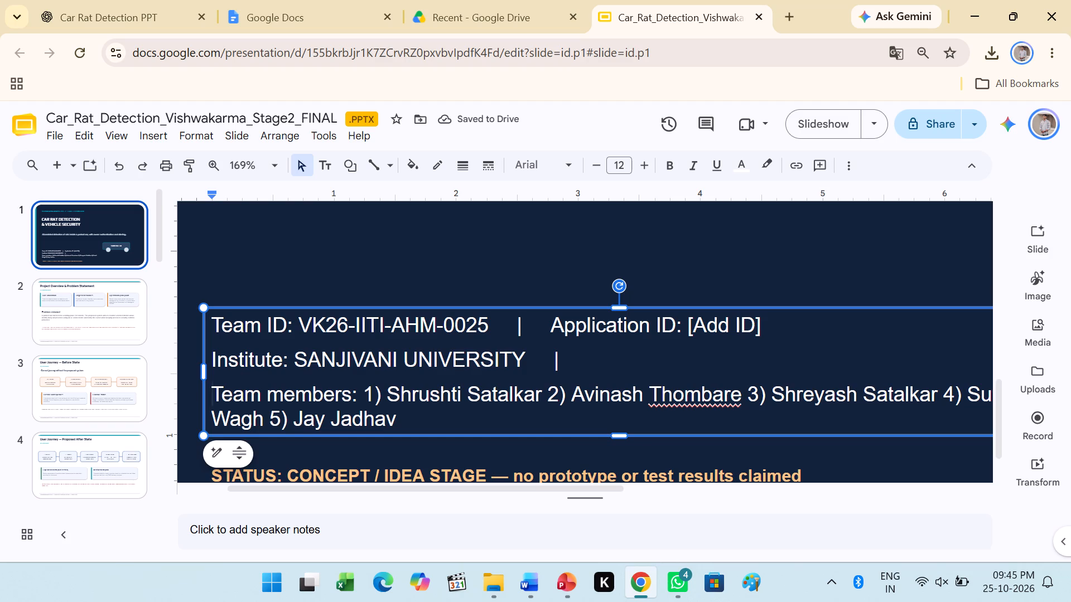
# Try centre and right alignment on the team members paragraph, and settle on justified alignment.
pyautogui.moveTo(360, 393); pyautogui.dragTo(397, 417)
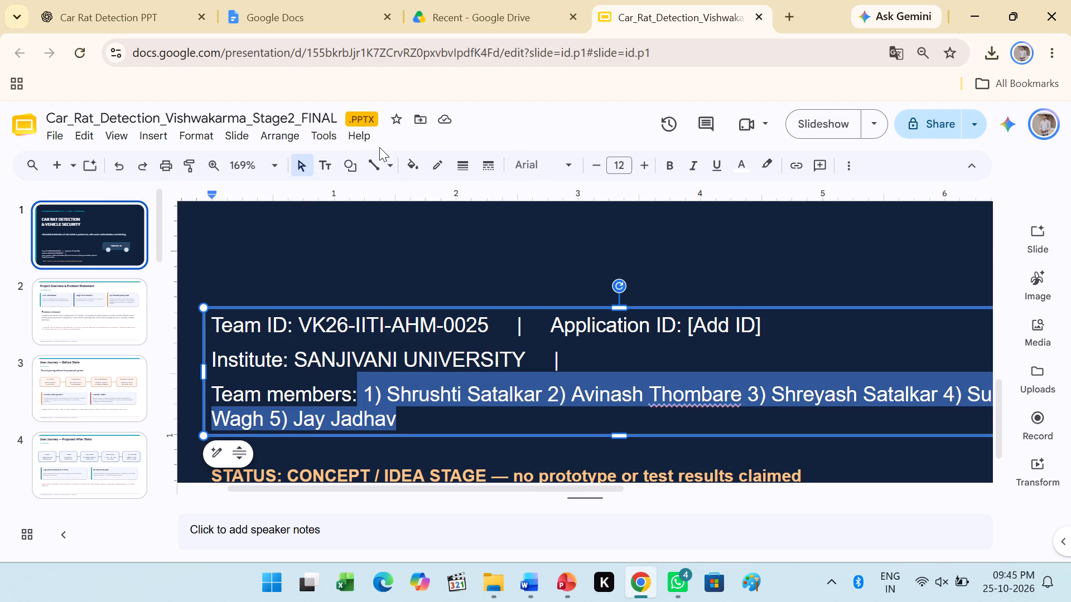
pyautogui.click(393, 165)
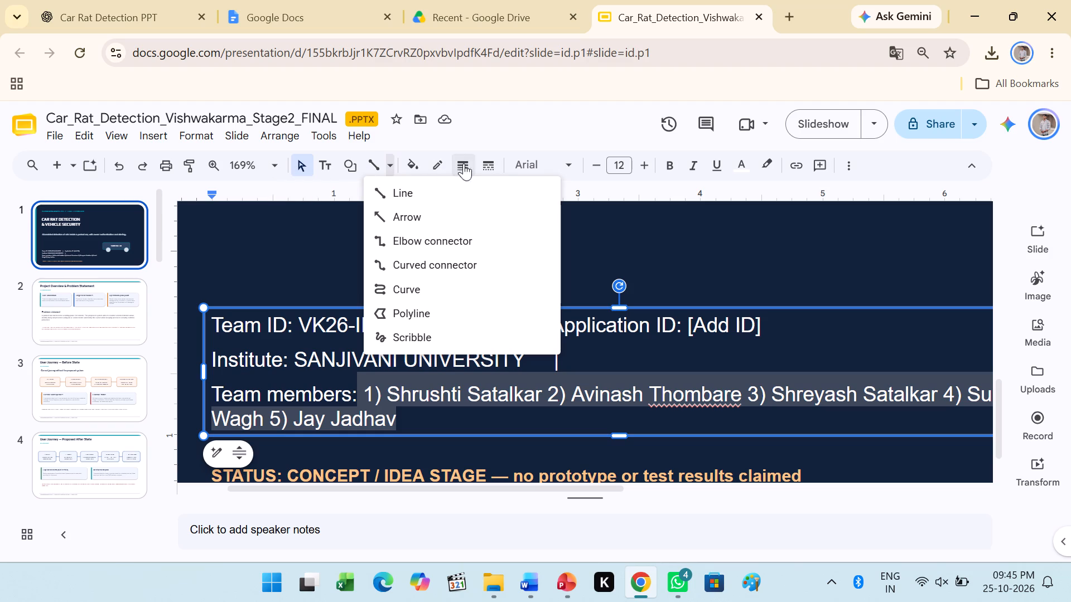
pyautogui.click(572, 163)
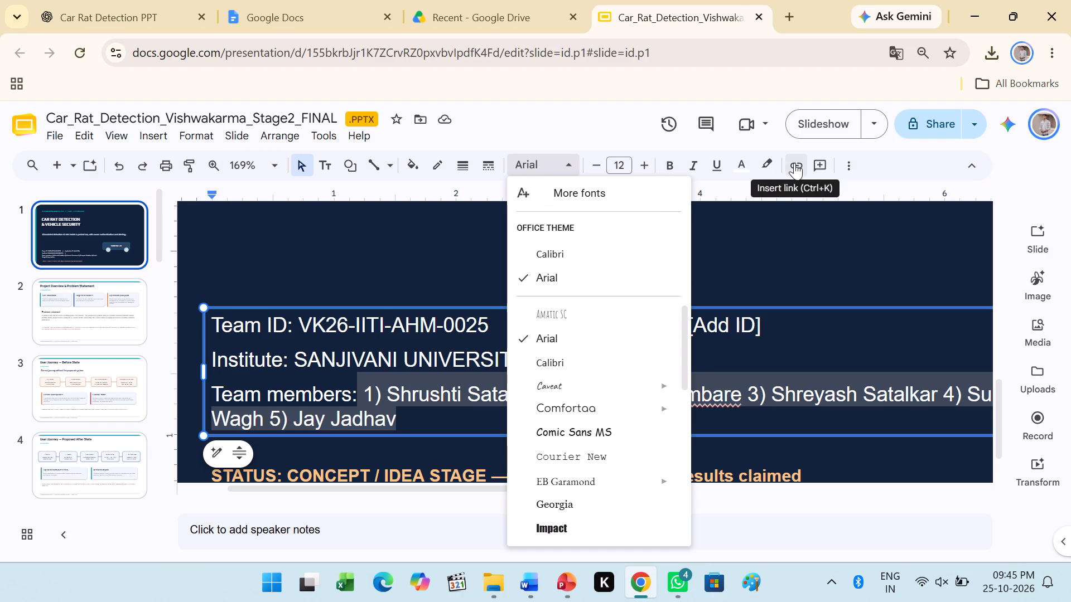
pyautogui.click(850, 167)
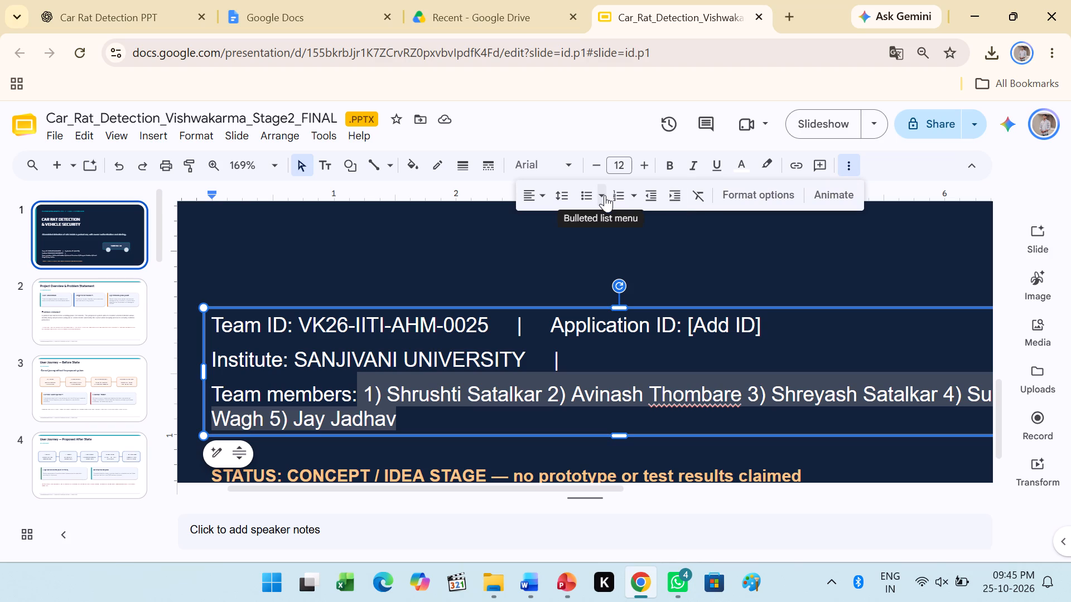
pyautogui.click(529, 198)
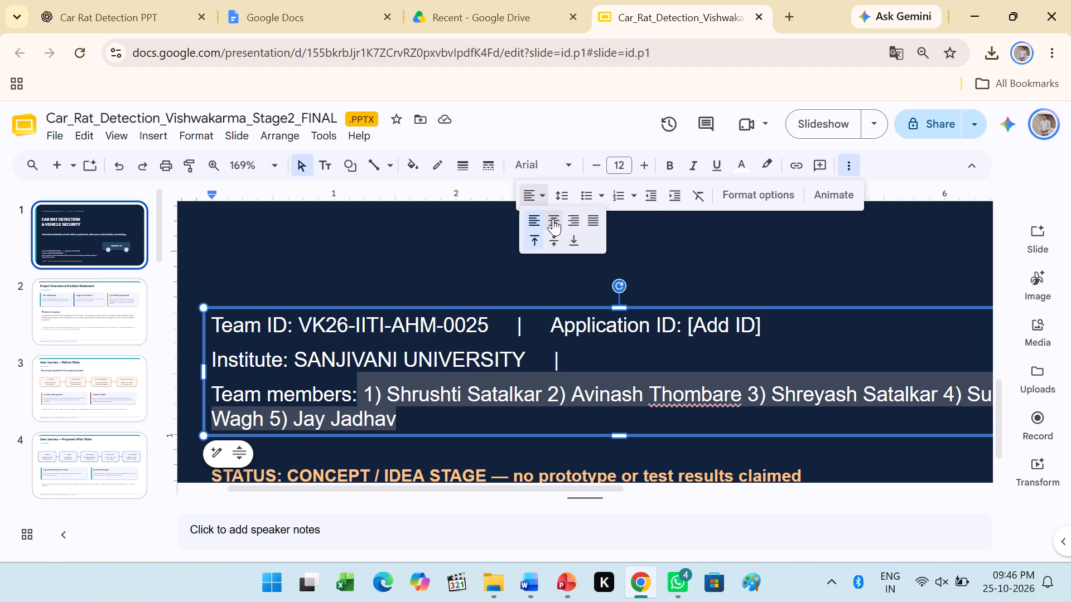
pyautogui.click(556, 219)
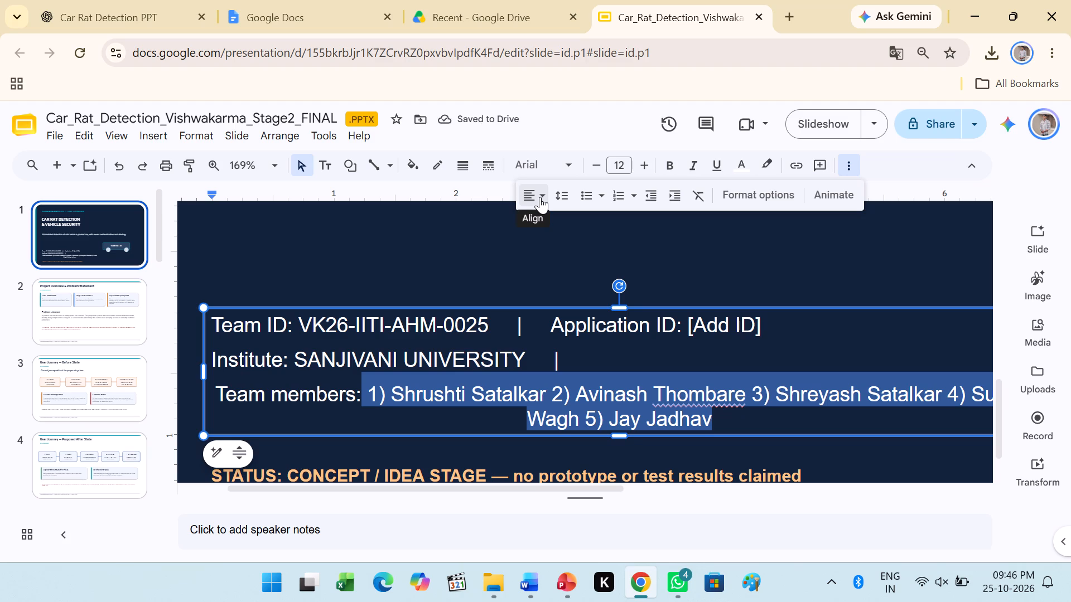
pyautogui.click(544, 197)
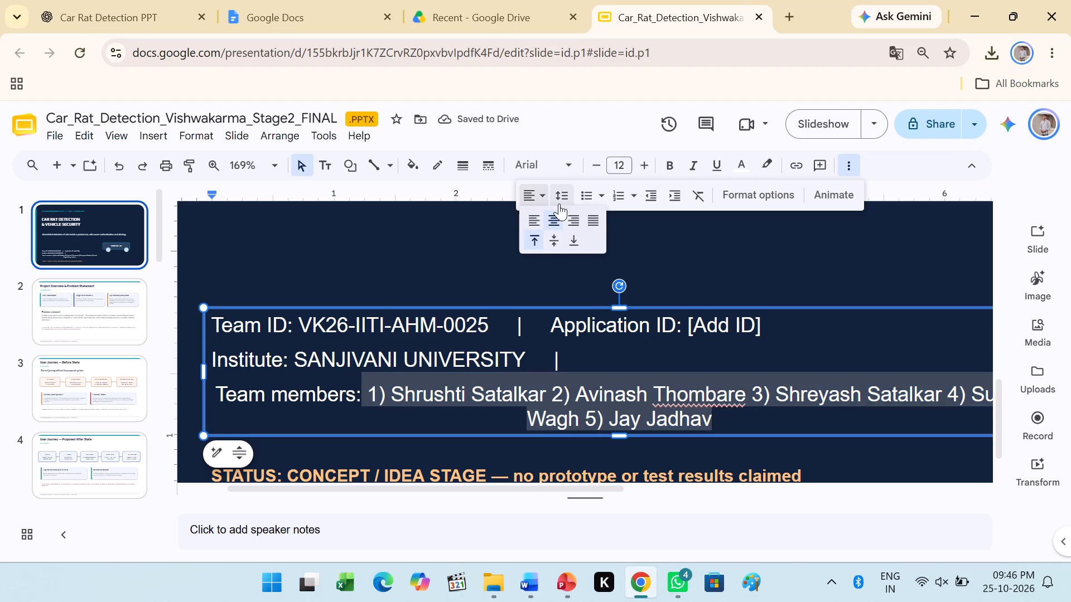
pyautogui.click(575, 219)
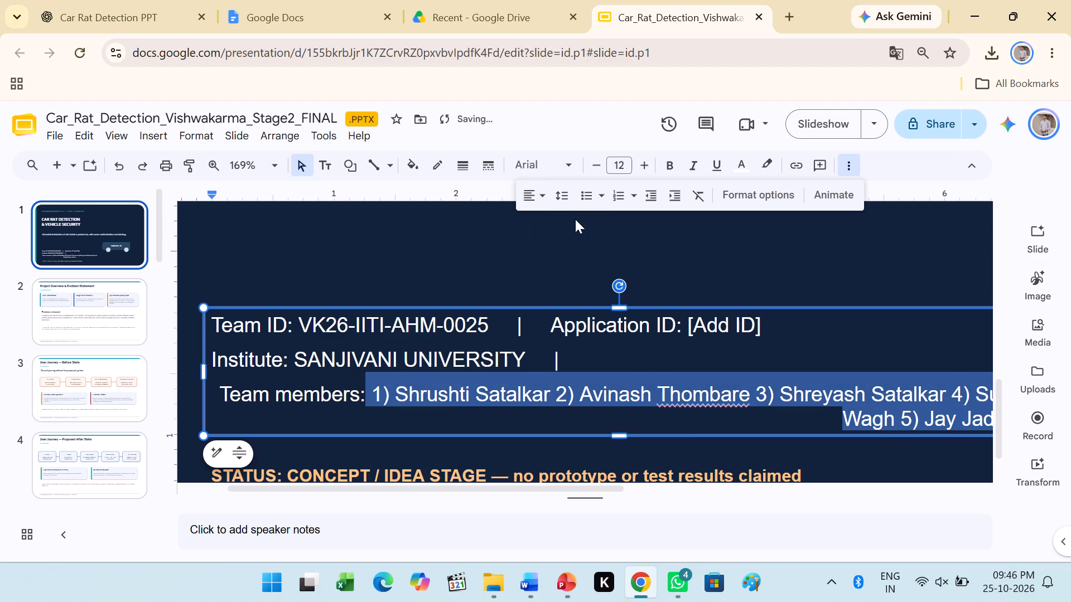
pyautogui.click(544, 196)
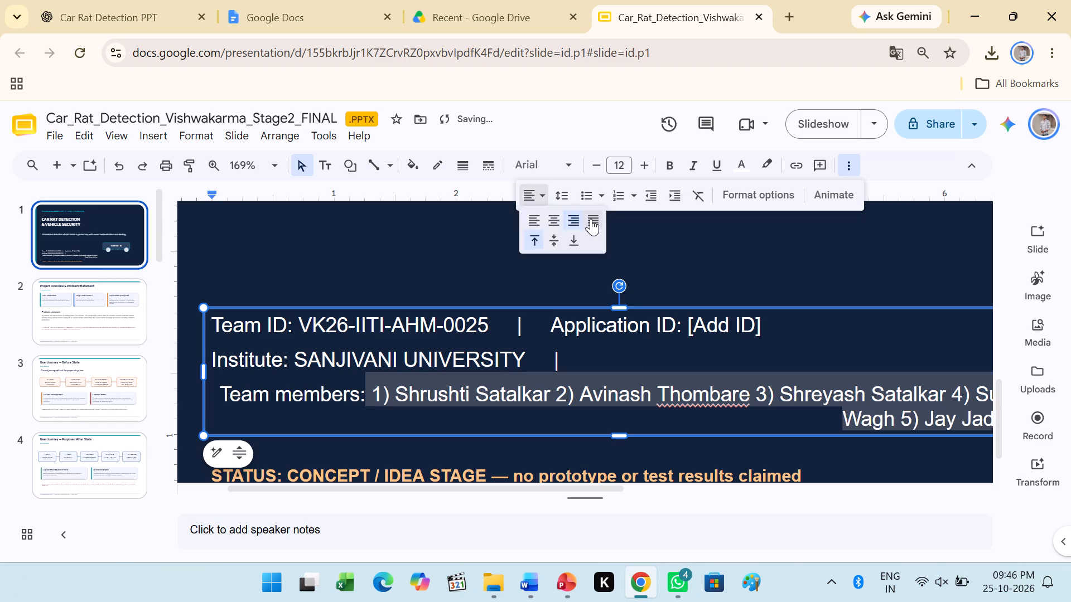
pyautogui.click(591, 219)
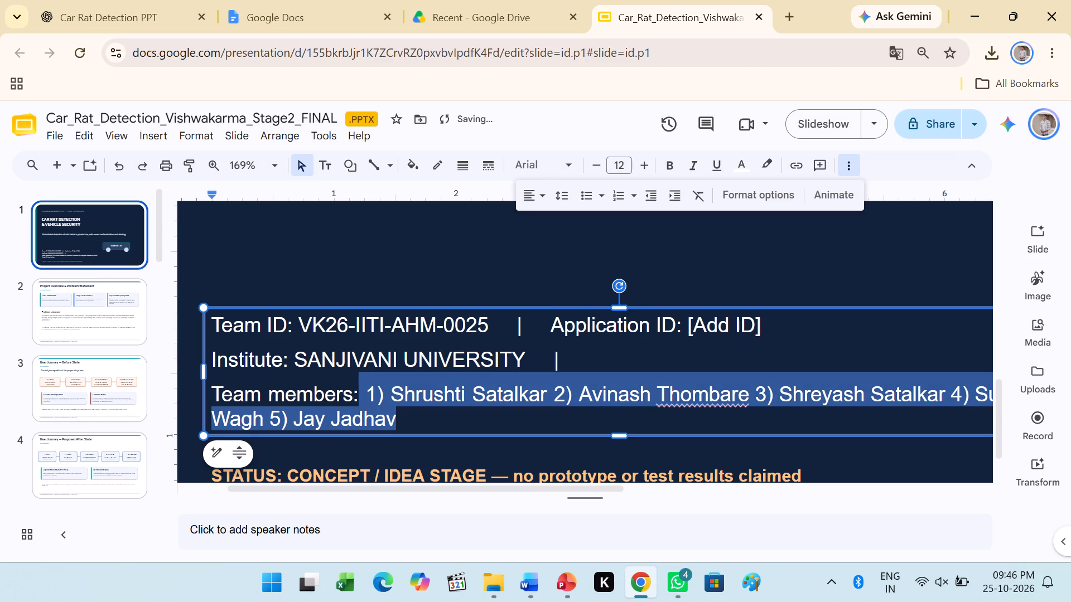
# Break the team members list so that the second member's entry starts on a new line.
pyautogui.click(365, 394)
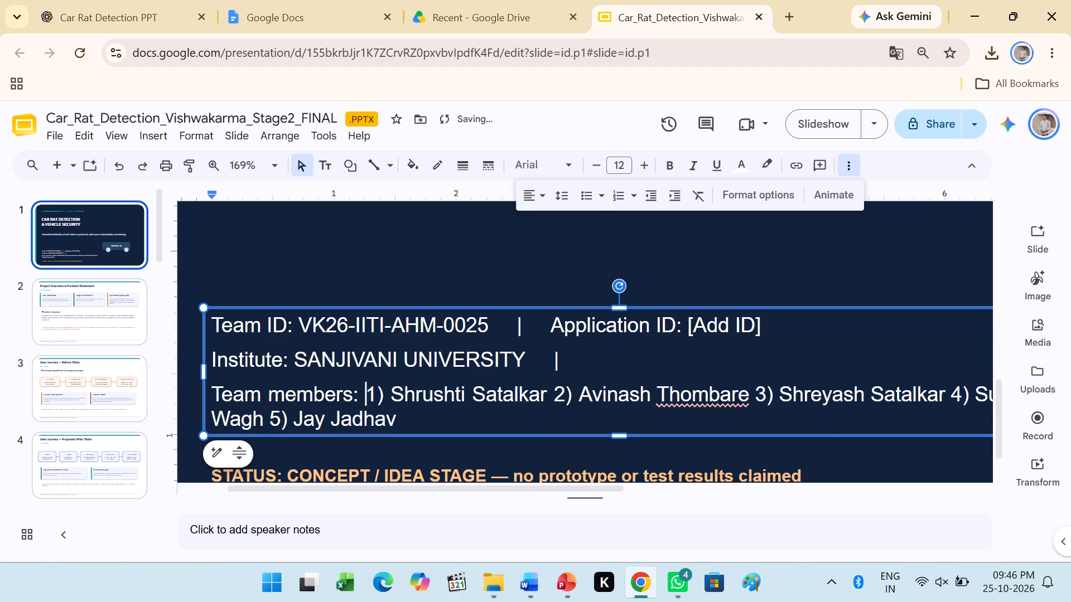
pyautogui.click(551, 396)
pyautogui.press('Return')
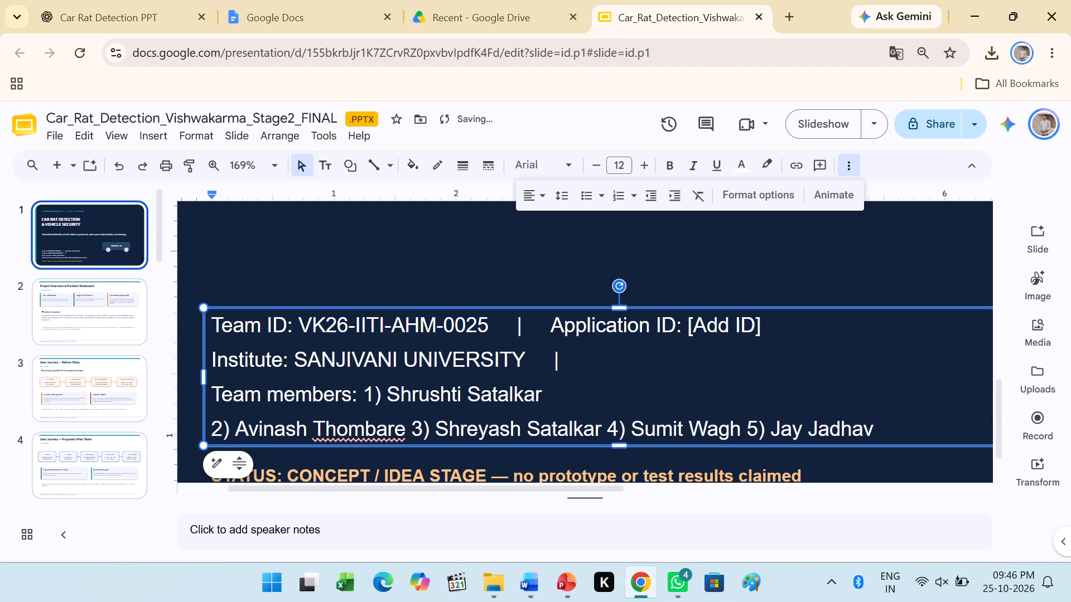
pyautogui.click(409, 421)
# Move the team details text box up and slightly left on the title slide, leaving space above the STATUS line.
pyautogui.keyDown('ctrl'); pyautogui.scroll(-1, 439, 297); pyautogui.keyUp('ctrl')
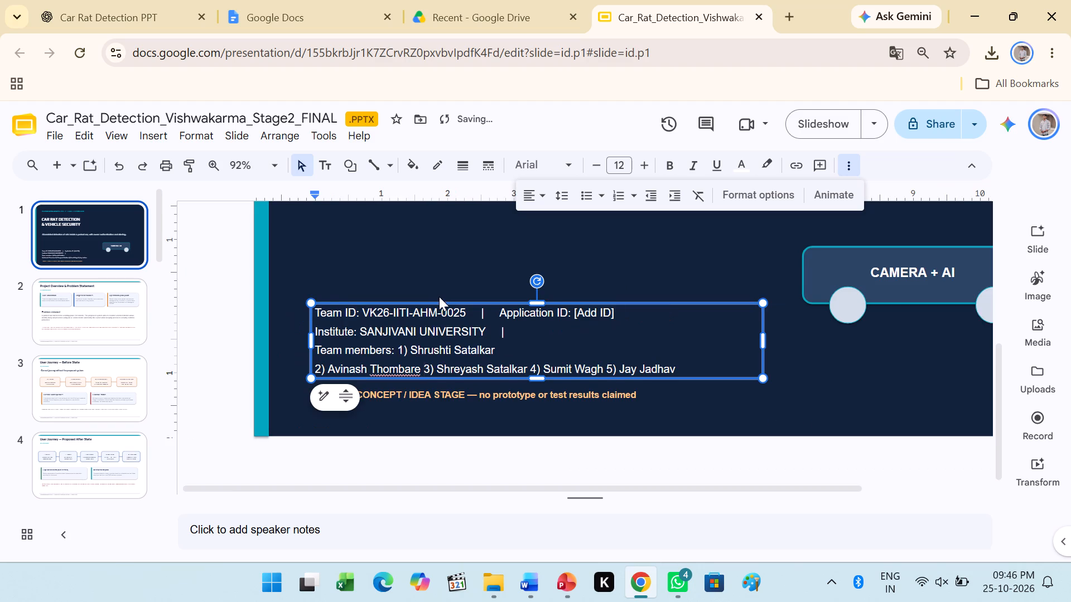
pyautogui.scroll(1, 439, 297)
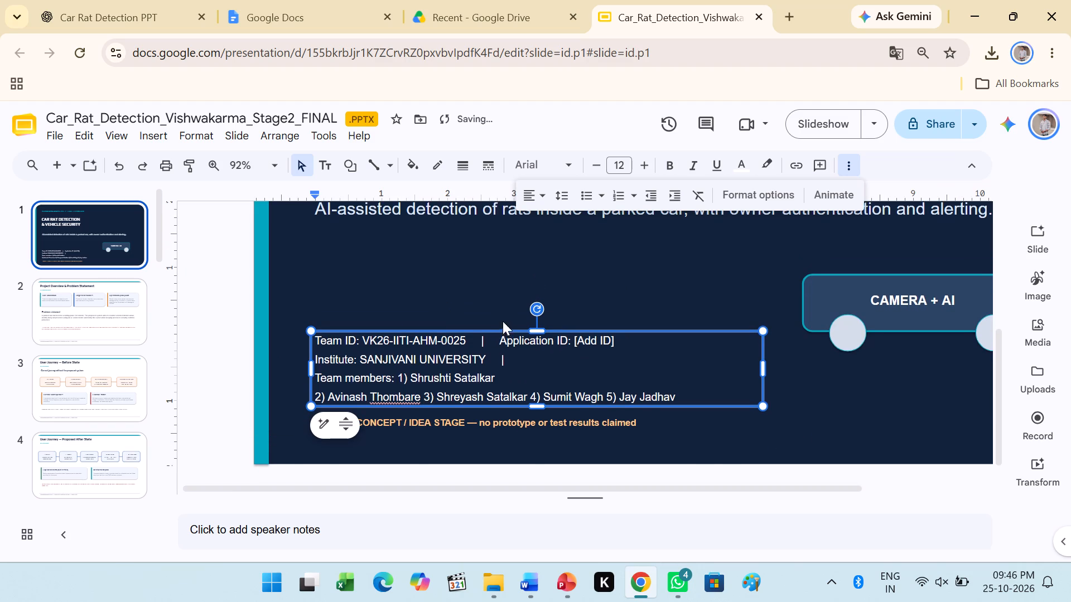
pyautogui.moveTo(490, 331); pyautogui.dragTo(483, 306)
pyautogui.moveTo(483, 306); pyautogui.dragTo(484, 271)
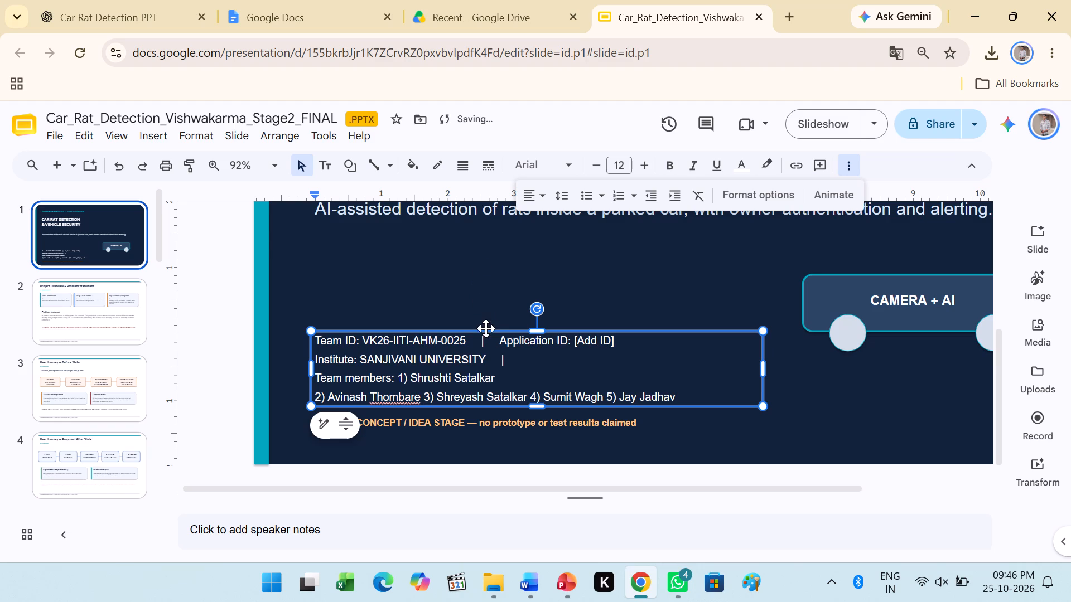
pyautogui.moveTo(486, 331); pyautogui.dragTo(483, 300)
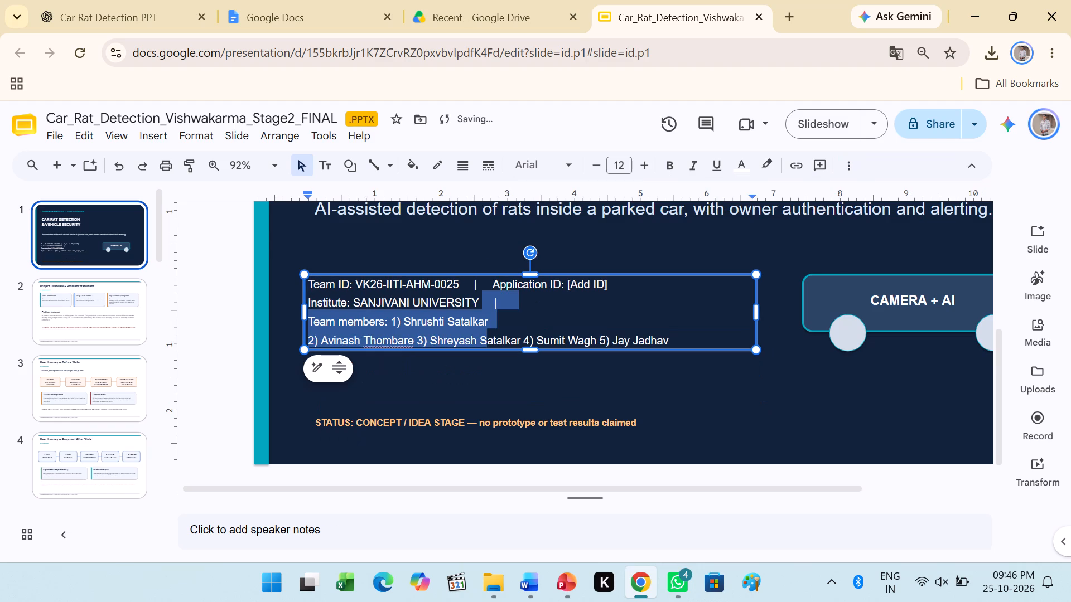
# Delete the leftover vertical bar separator and extra spaces after SANJIVANI UNIVERSITY on the institute line.
pyautogui.click(497, 307)
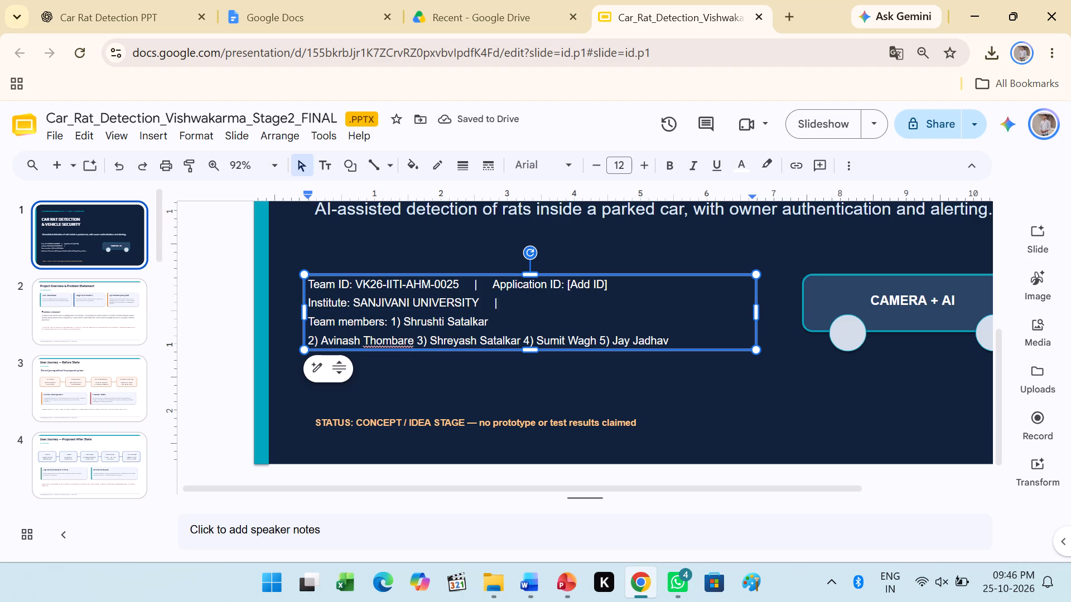
pyautogui.press('BackSpace')
pyautogui.press('BackSpace')
pyautogui.press('BackSpace')
pyautogui.press('BackSpace')
# Put the third, fourth and fifth team members' entries each on a separate line.
pyautogui.click(416, 340)
pyautogui.press('Return')
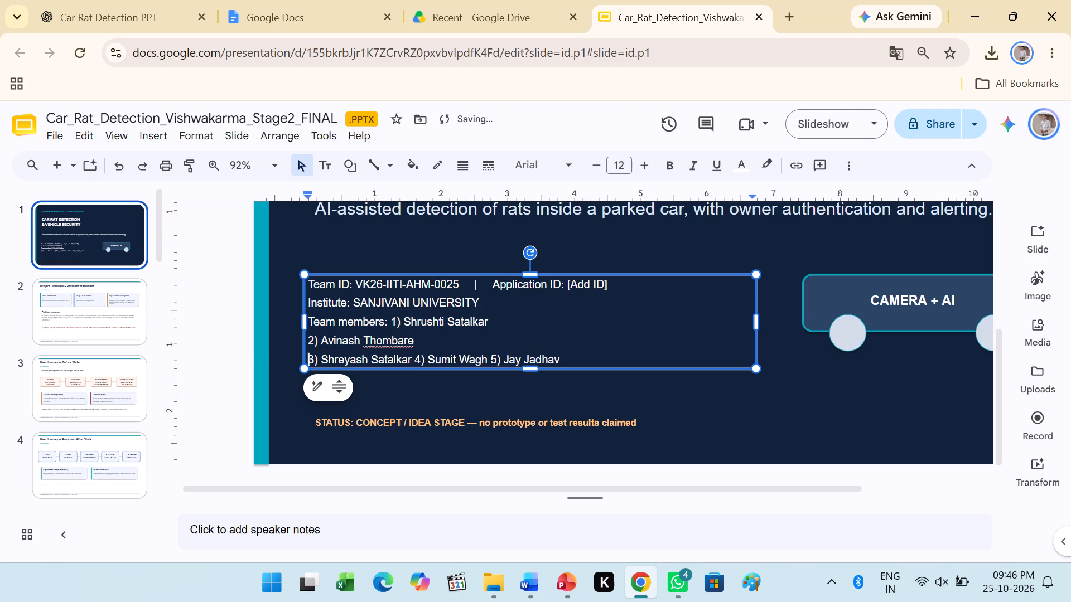
pyautogui.click(427, 358)
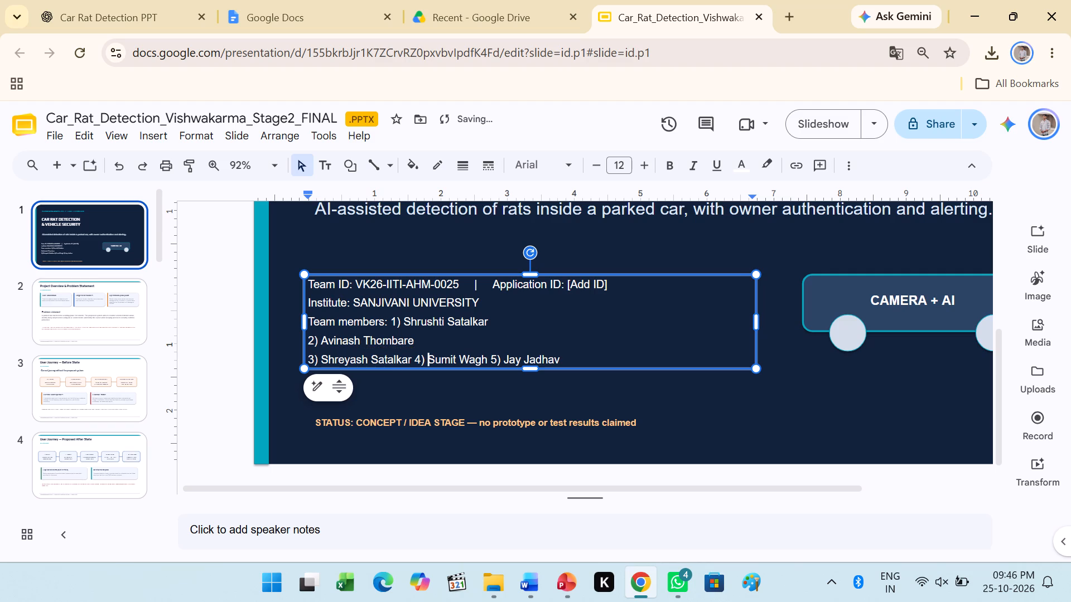
pyautogui.press('Left')
pyautogui.press('Left')
pyautogui.press('Left')
pyautogui.press('Return')
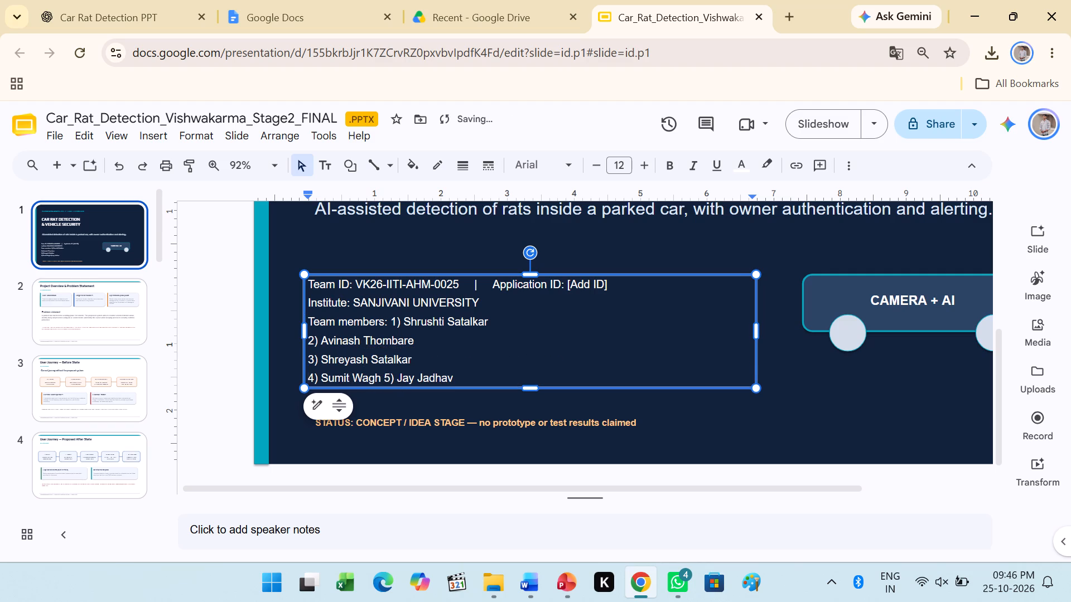
pyautogui.click(383, 379)
pyautogui.press('Return')
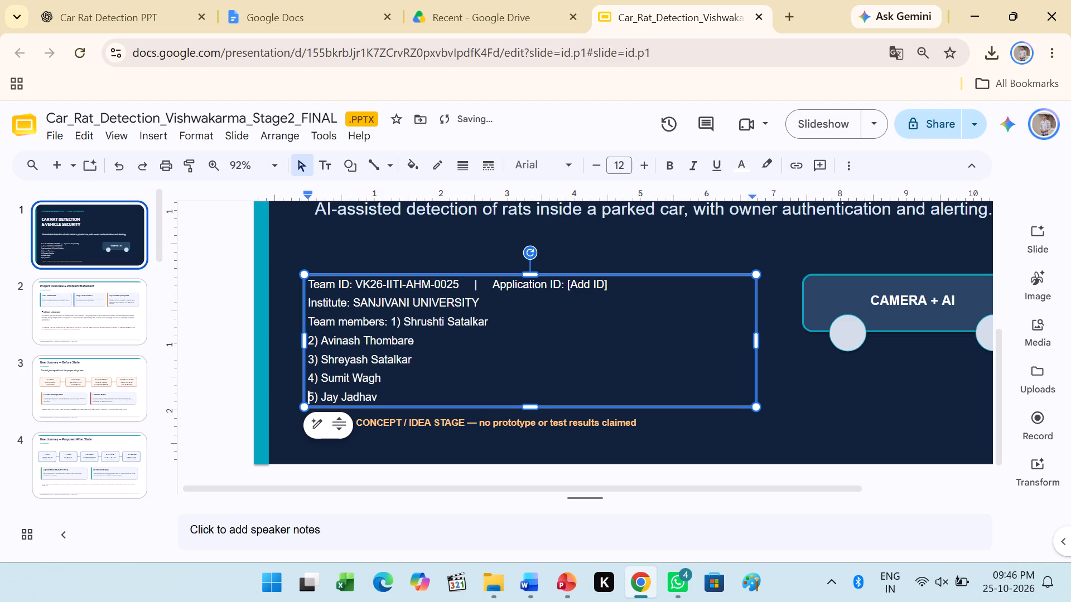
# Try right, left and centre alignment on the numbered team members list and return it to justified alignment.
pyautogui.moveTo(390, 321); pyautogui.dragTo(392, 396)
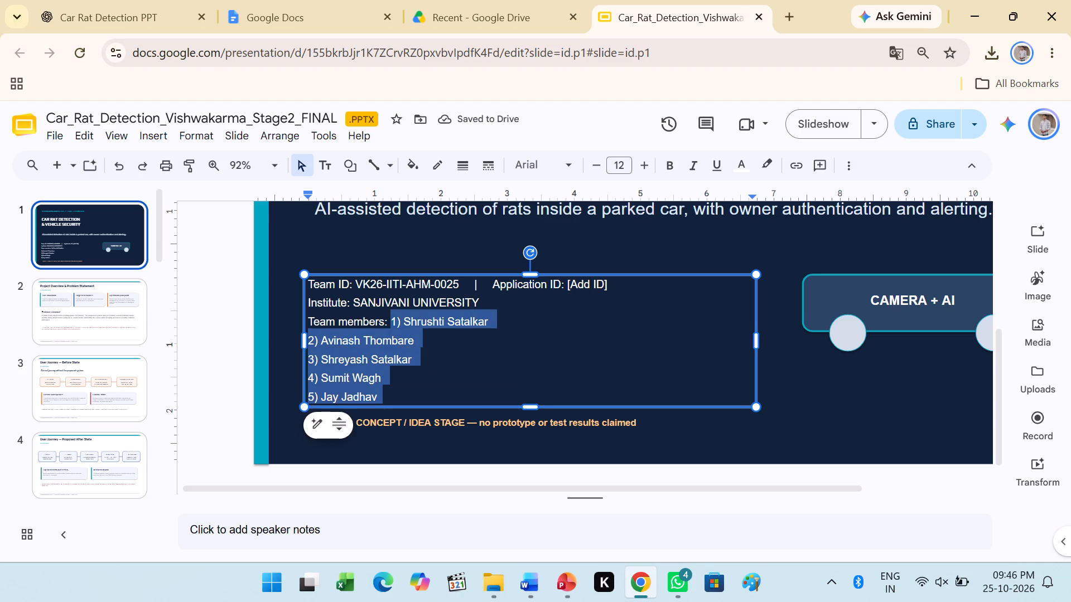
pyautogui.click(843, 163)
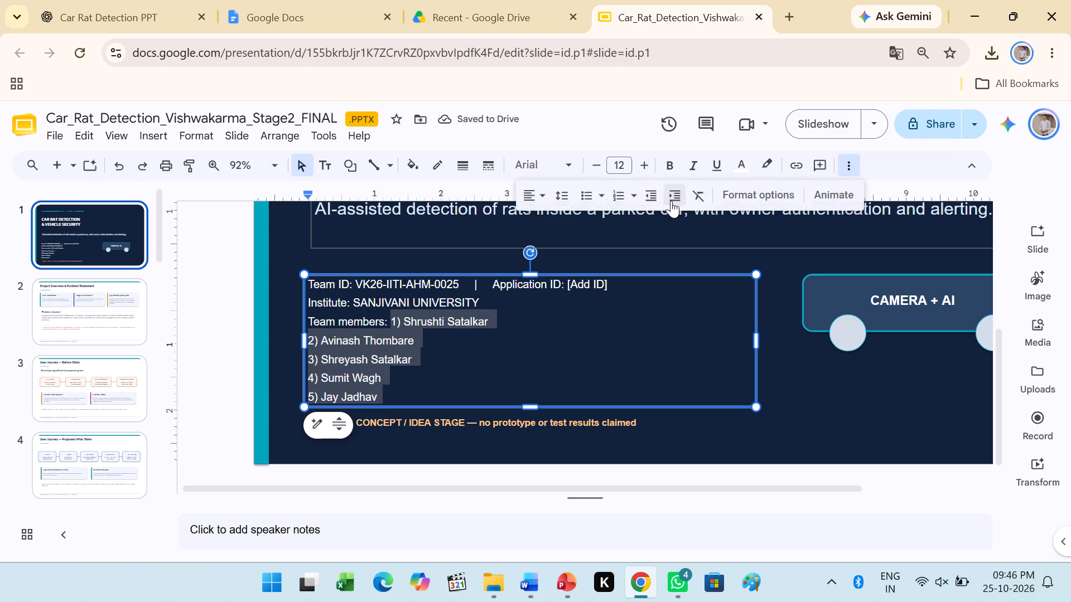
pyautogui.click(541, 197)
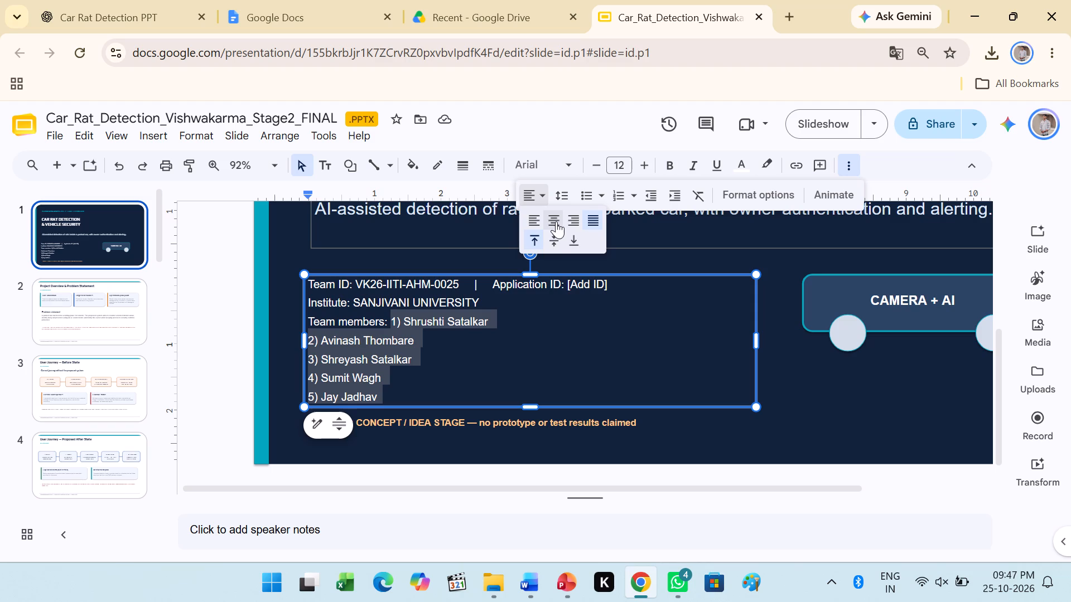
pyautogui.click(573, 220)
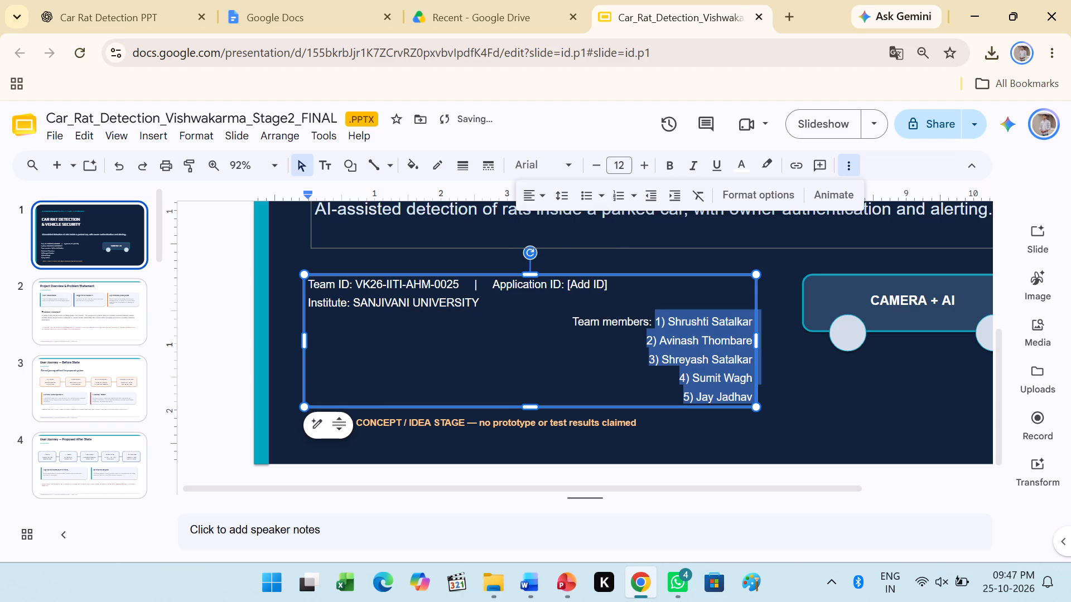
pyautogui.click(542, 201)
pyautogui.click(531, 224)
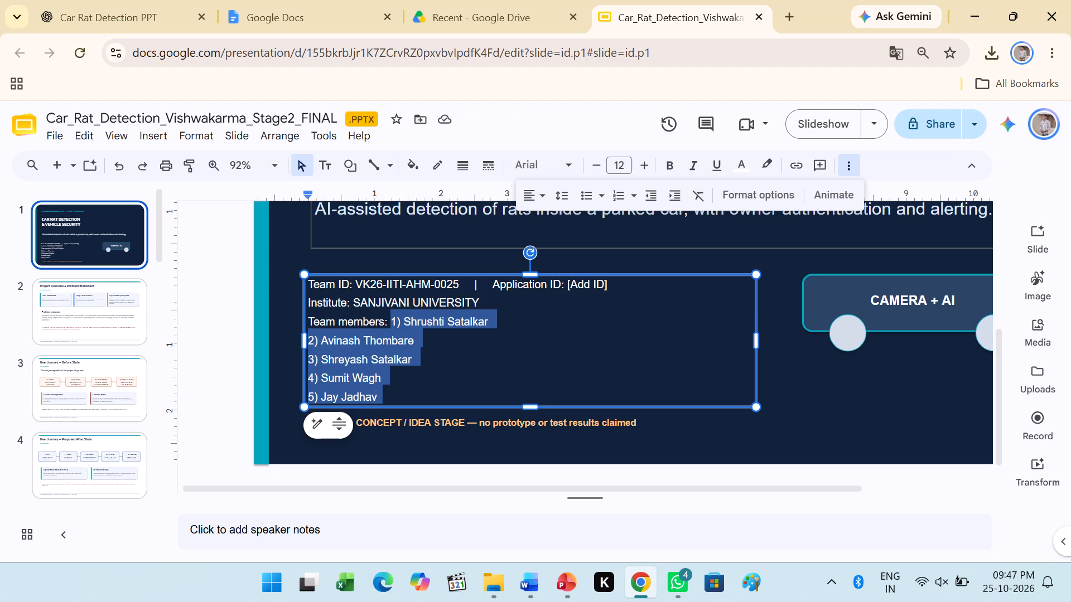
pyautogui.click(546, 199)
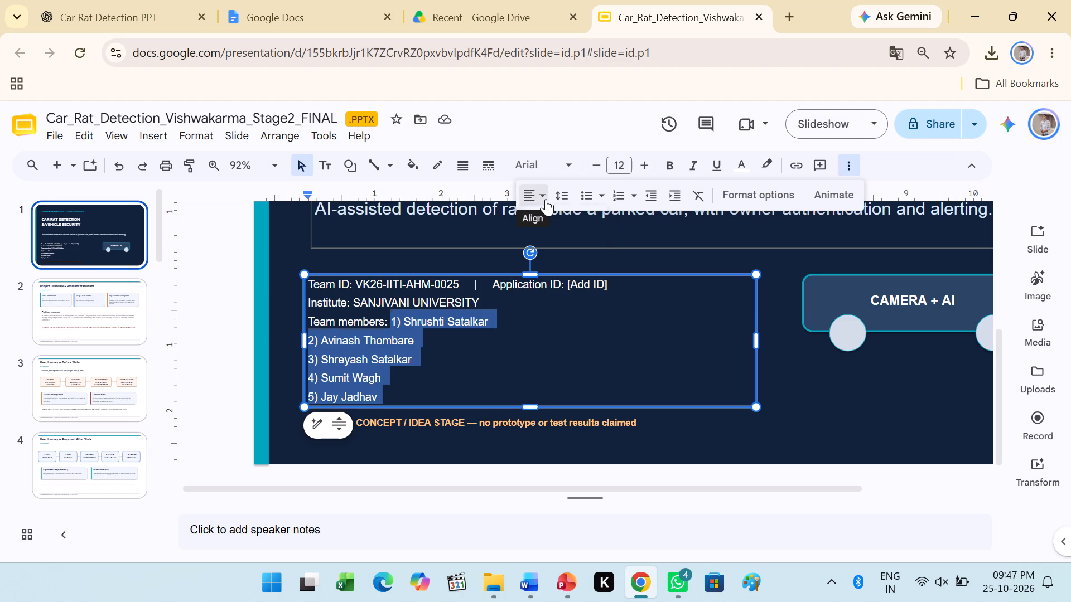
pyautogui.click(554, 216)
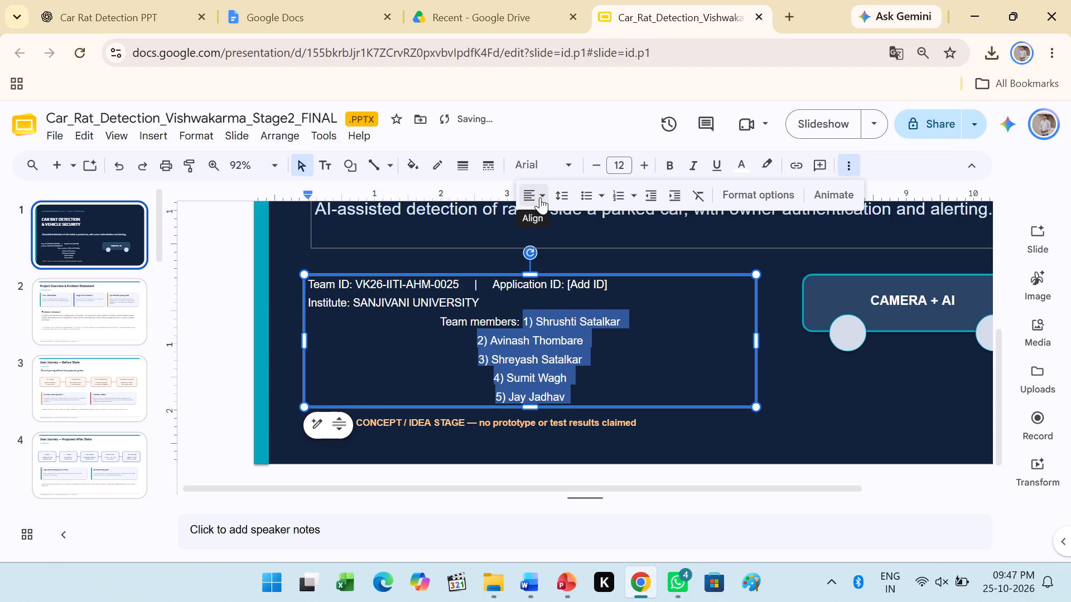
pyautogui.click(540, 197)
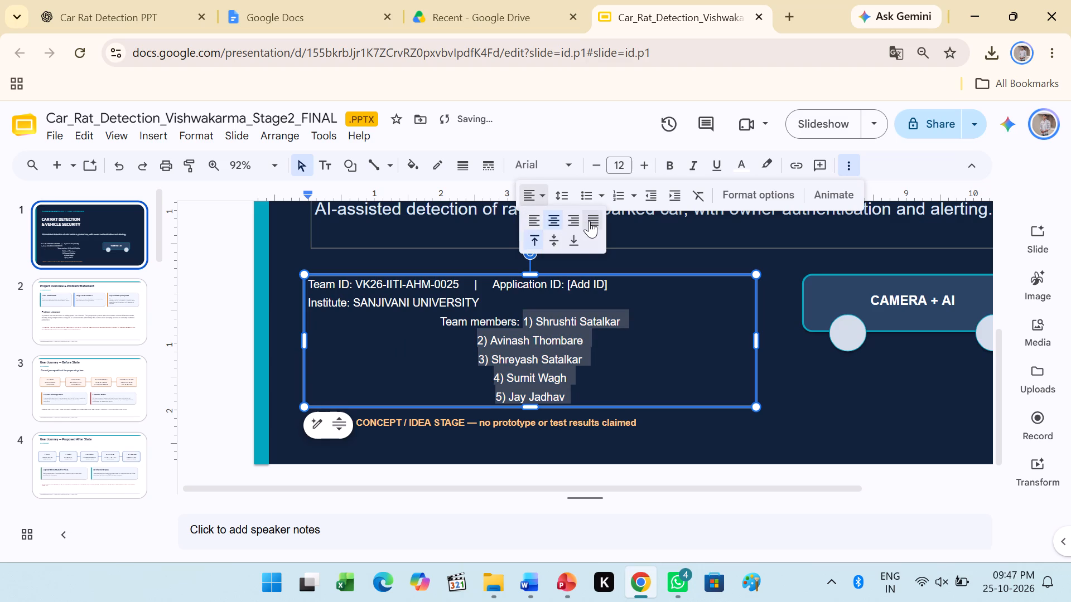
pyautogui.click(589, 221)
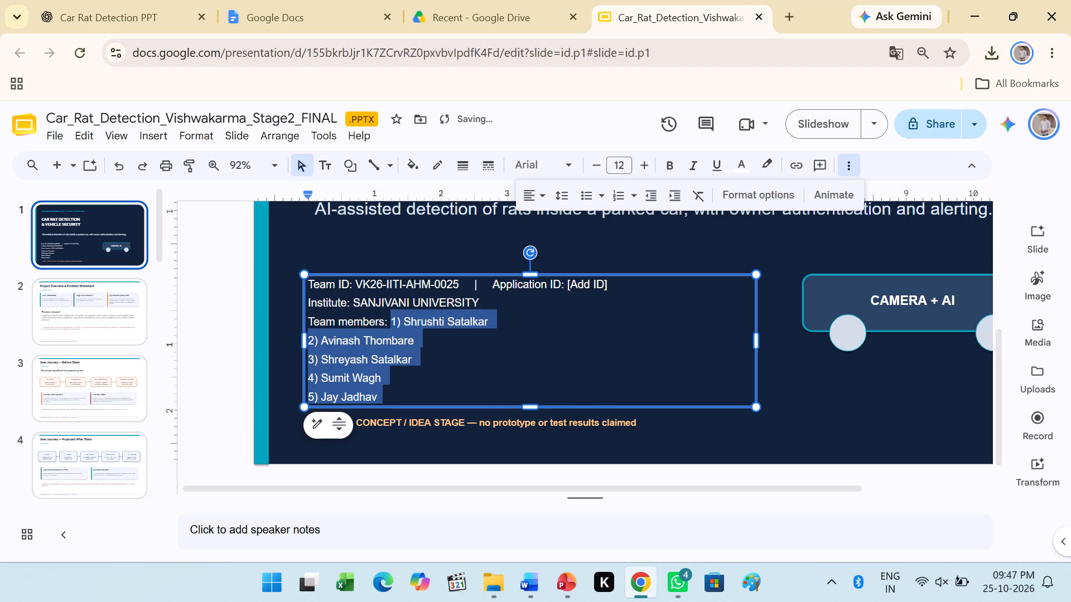
# Move the first team member's entry onto its own line beneath the "Team members:" label.
pyautogui.click(460, 352)
pyautogui.click(390, 318)
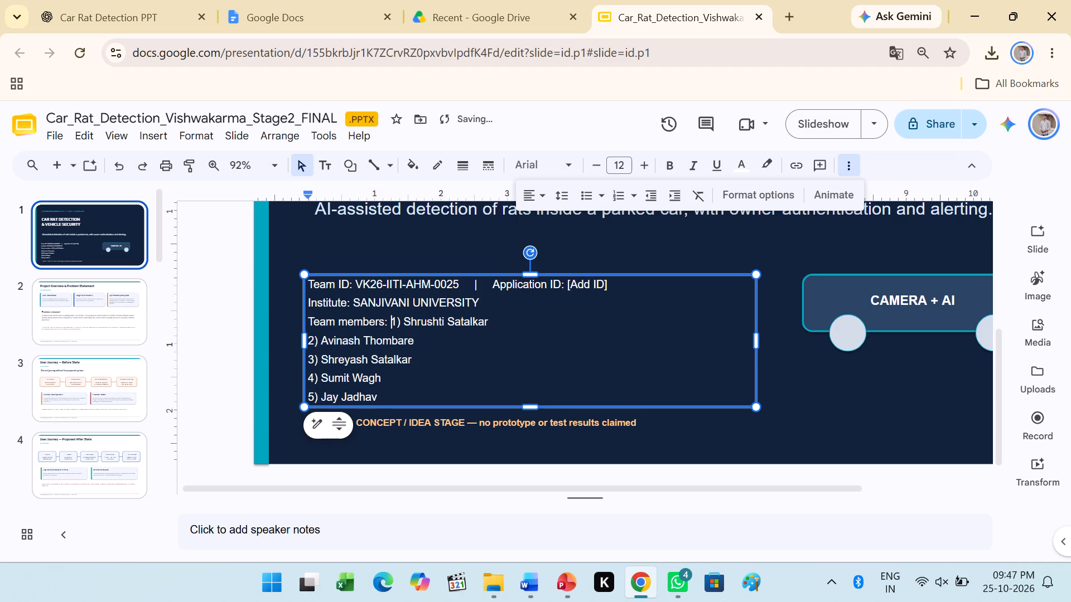
pyautogui.press('Return')
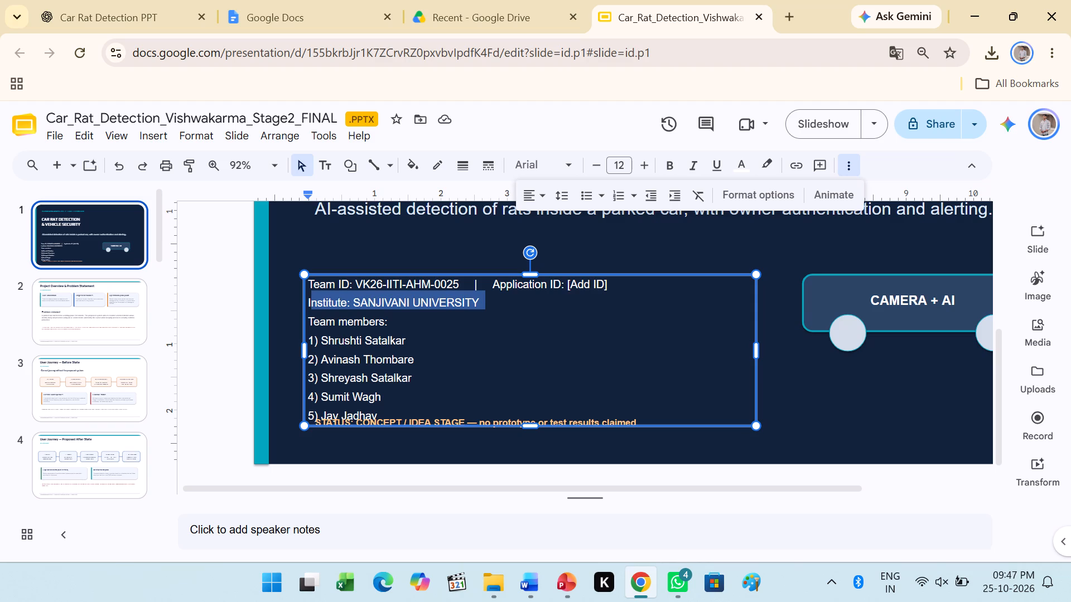
# Move the "Institute: SANJIVANI UNIVERSITY" text to the end of the Team ID and Application ID line, removing its old line.
pyautogui.hotkey('ctrl', 'c')
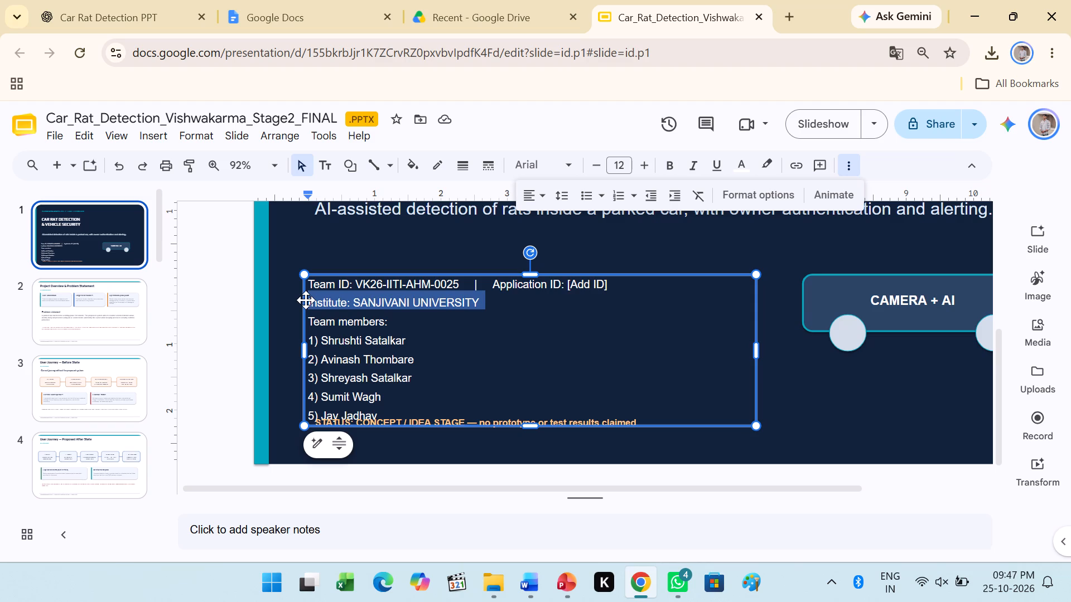
pyautogui.press('BackSpace')
pyautogui.press('BackSpace')
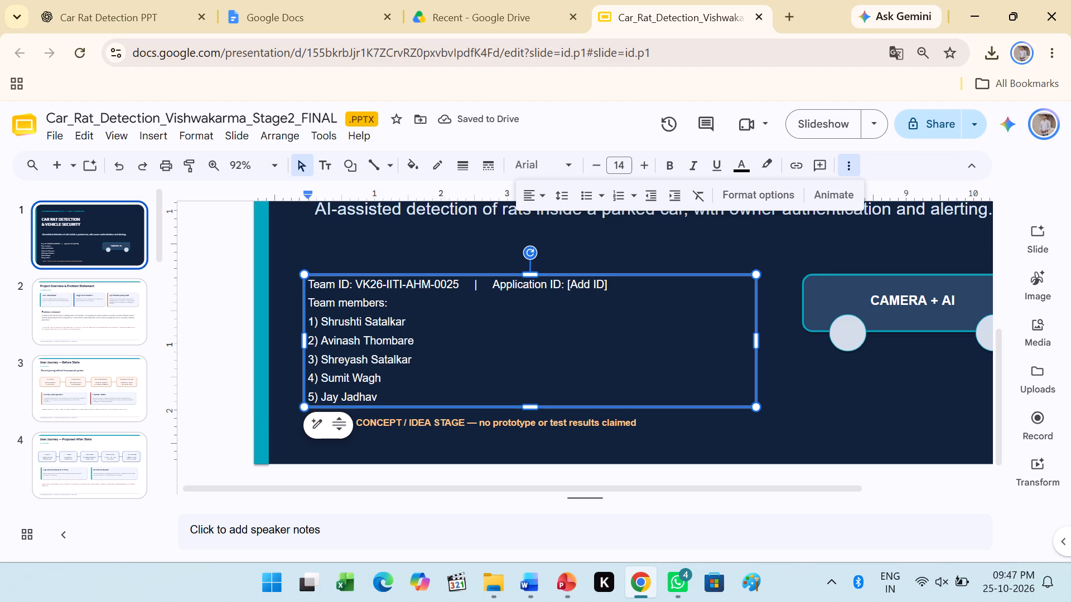
pyautogui.click(661, 284)
pyautogui.hotkey('ctrl', 'v')
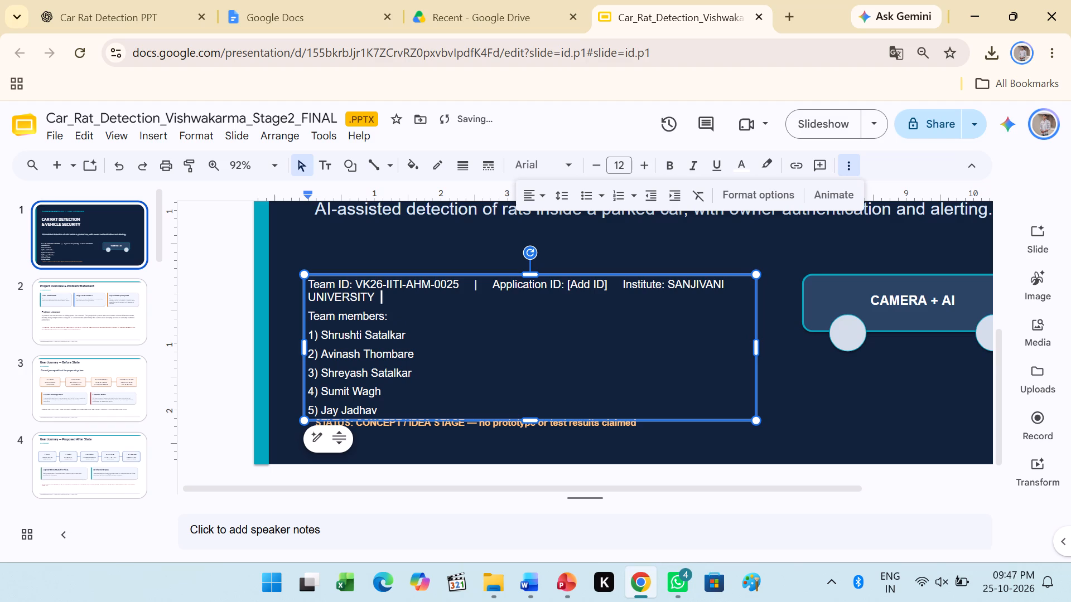
# Widen the team details text box to fit the ID and institute text on one line, and shift it clear of the CAMERA + AI graphic.
pyautogui.click(760, 345)
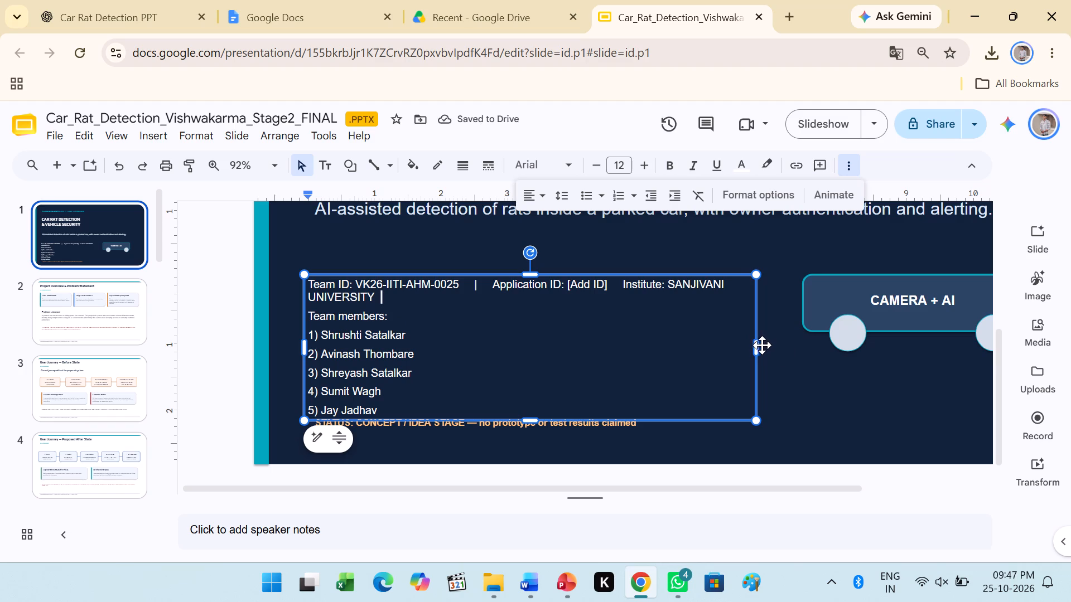
pyautogui.moveTo(761, 345); pyautogui.dragTo(774, 345)
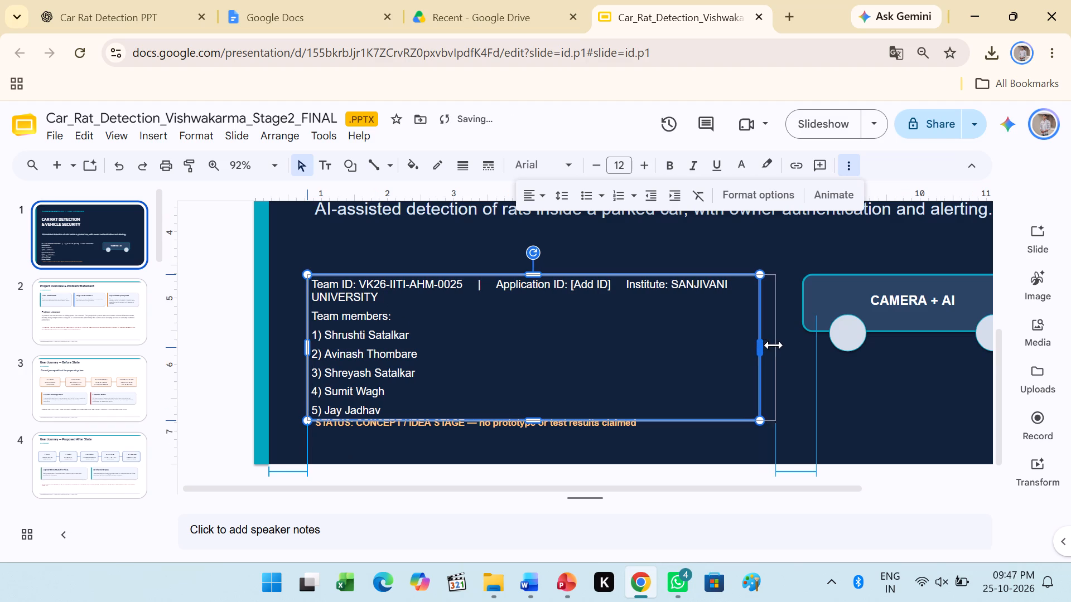
pyautogui.moveTo(774, 345); pyautogui.dragTo(800, 344)
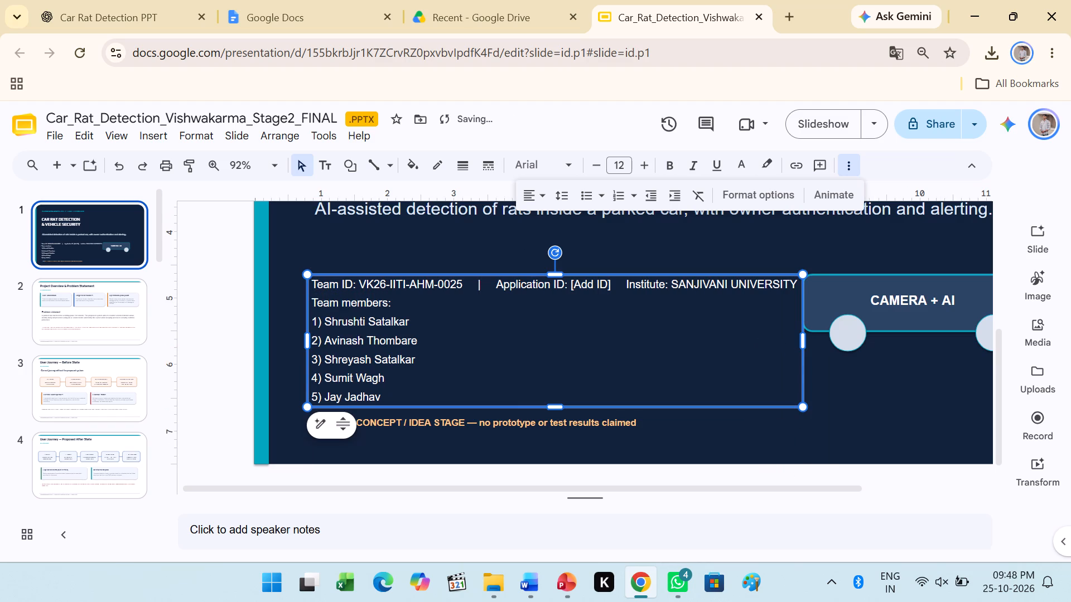
pyautogui.moveTo(480, 337); pyautogui.dragTo(461, 337)
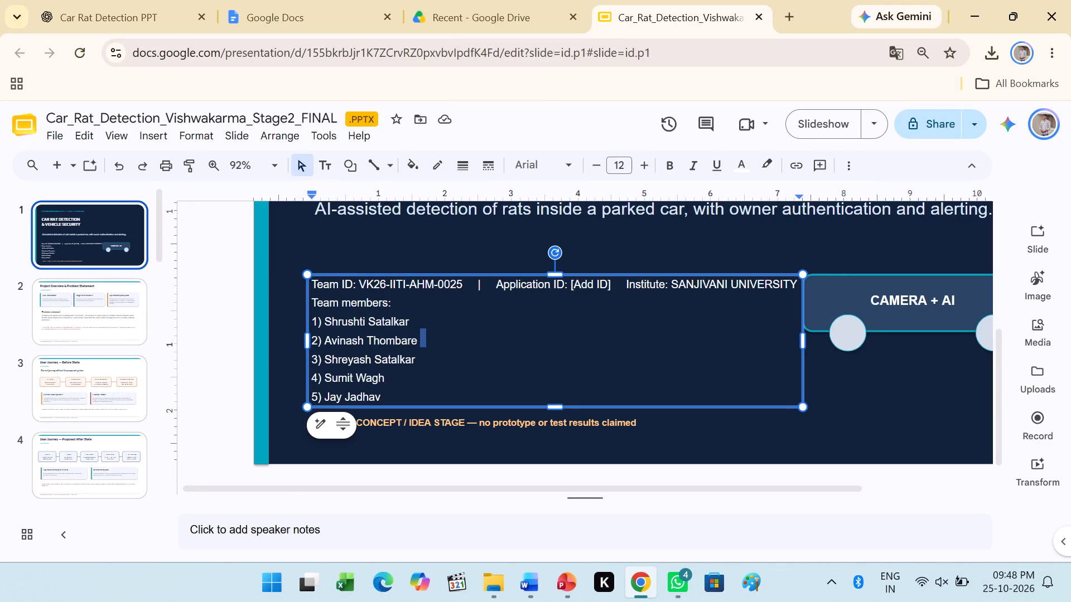
pyautogui.moveTo(308, 322); pyautogui.dragTo(297, 322)
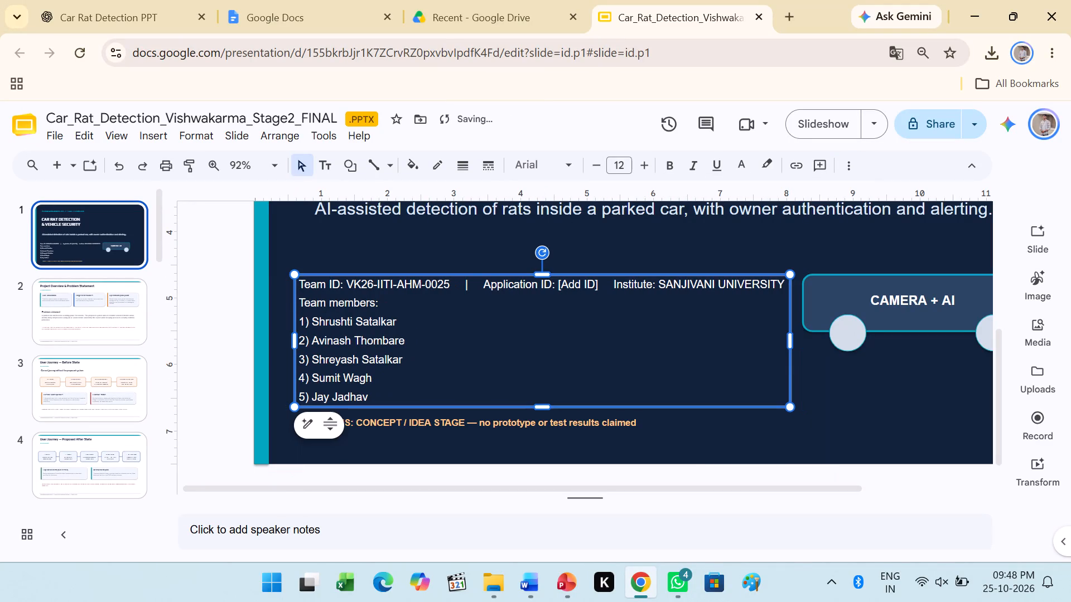
# Insert a vertical bar separator between Application ID and Institute, and trim the extra spaces before Institute and Application ID.
pyautogui.doubleClick(467, 281)
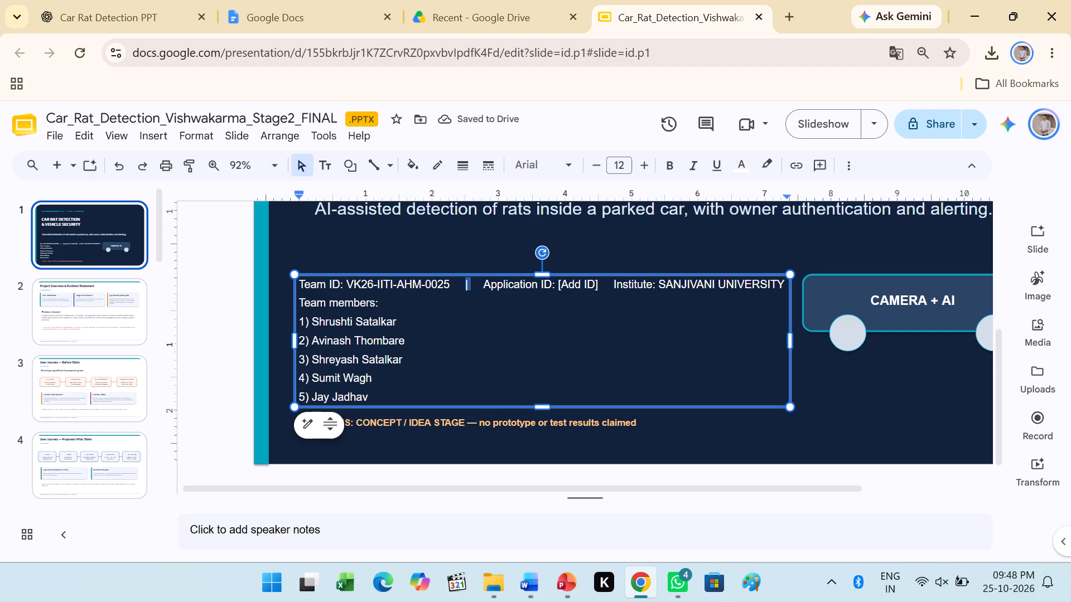
pyautogui.hotkey('ctrl', 'c')
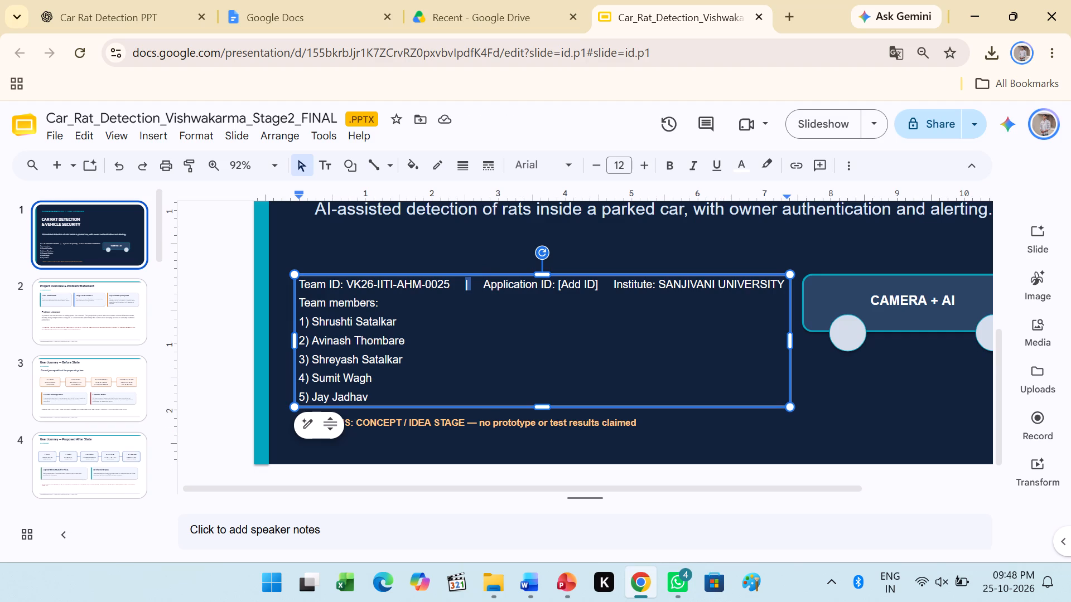
pyautogui.click(602, 286)
pyautogui.hotkey('ctrl', 'v')
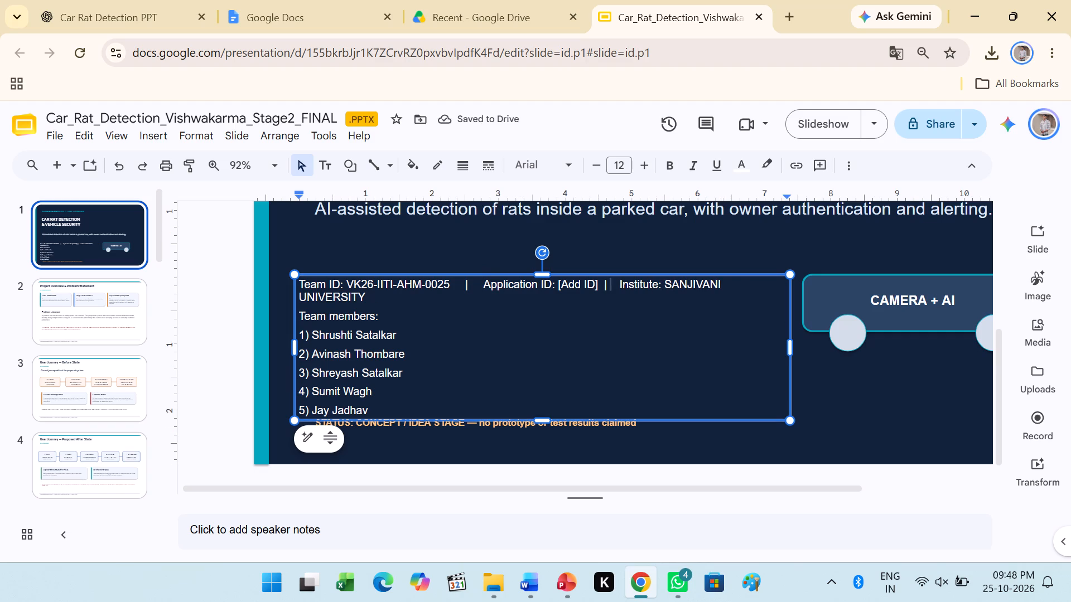
pyautogui.press('BackSpace')
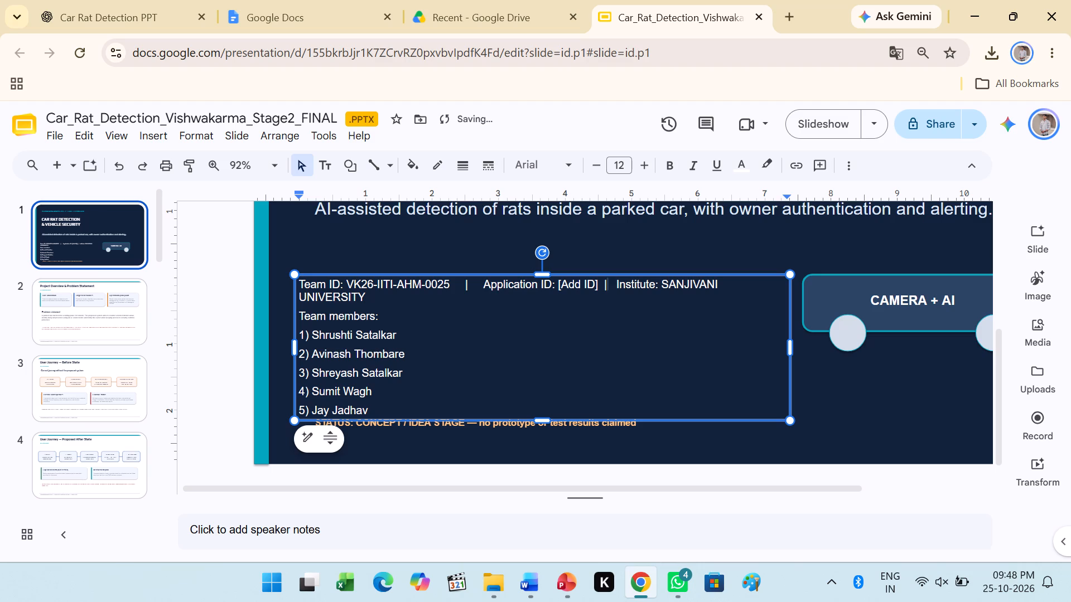
pyautogui.click(480, 287)
pyautogui.press('BackSpace')
pyautogui.press('BackSpace')
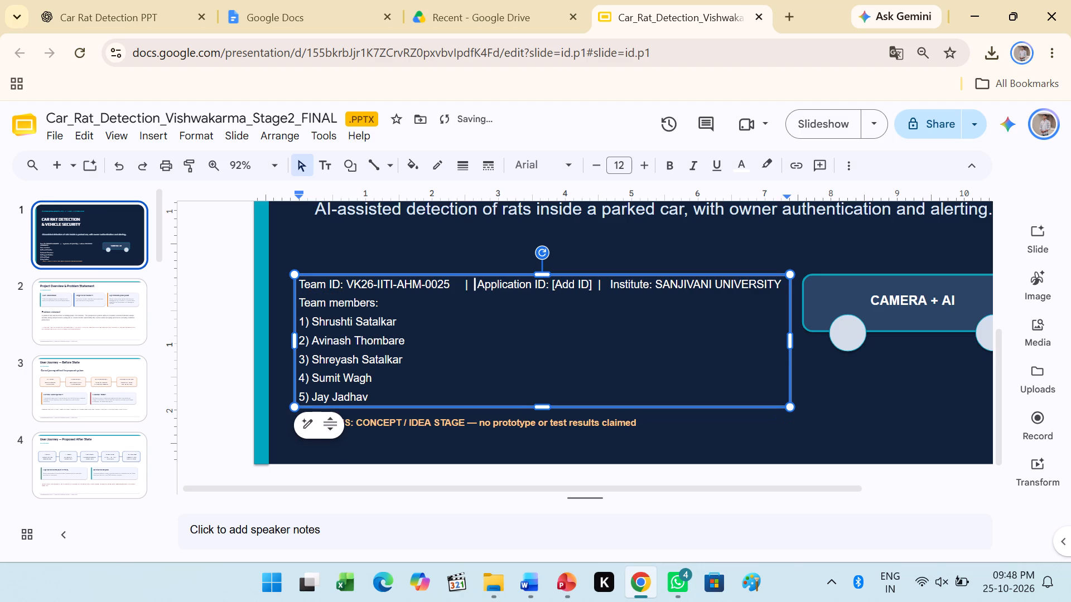
pyautogui.press('BackSpace')
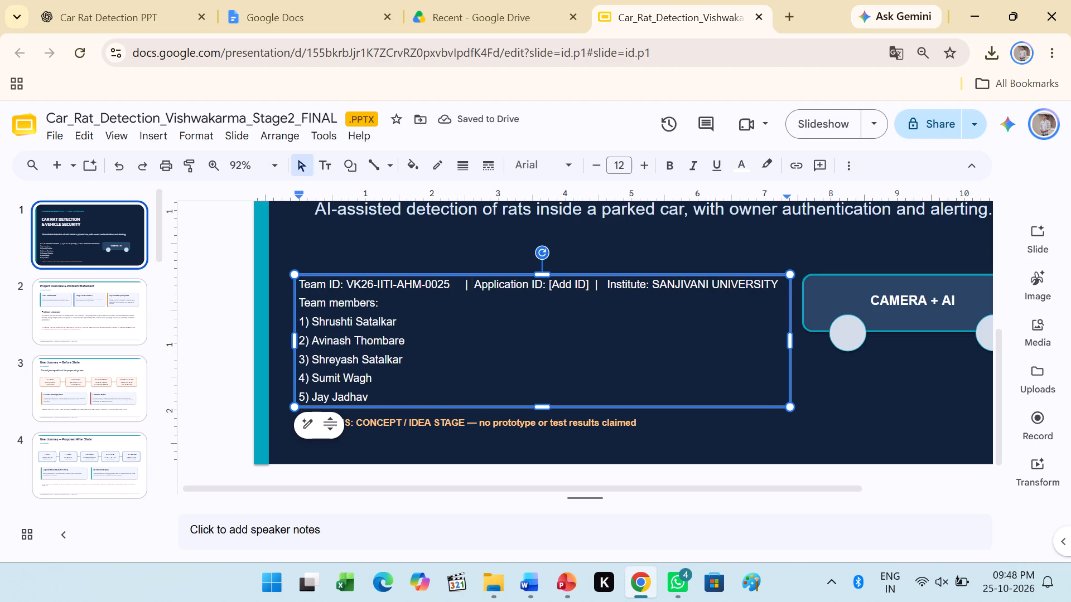
pyautogui.click(475, 458)
# Review the title slide and slides 2 to 5, through the System Architecture functional block diagram.
pyautogui.scroll(1, 485, 370)
pyautogui.keyDown('ctrl'); pyautogui.scroll(-2, 485, 370); pyautogui.keyUp('ctrl')
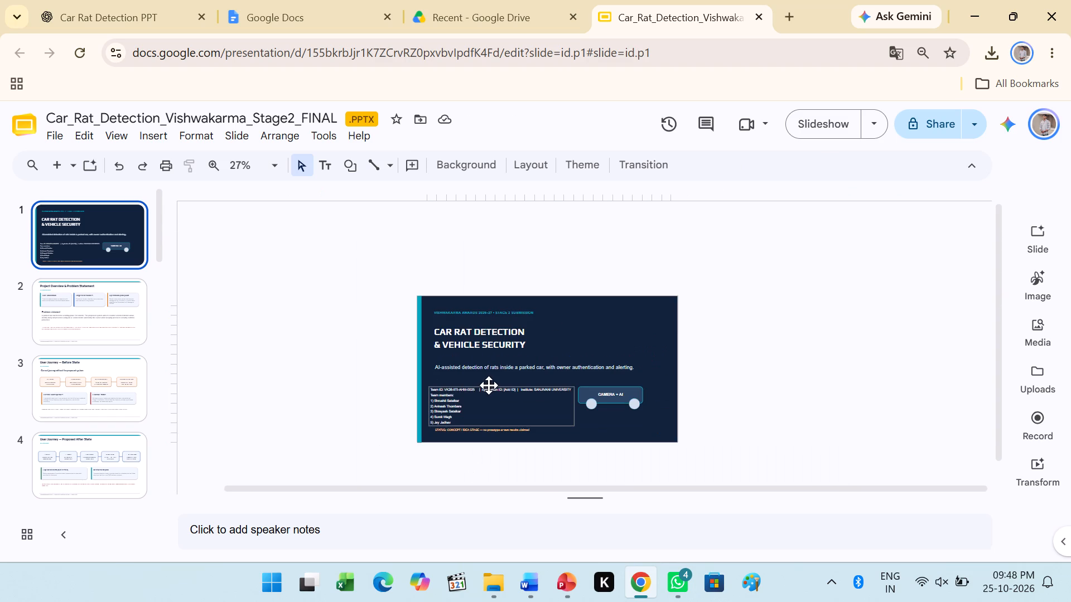
pyautogui.click(61, 317)
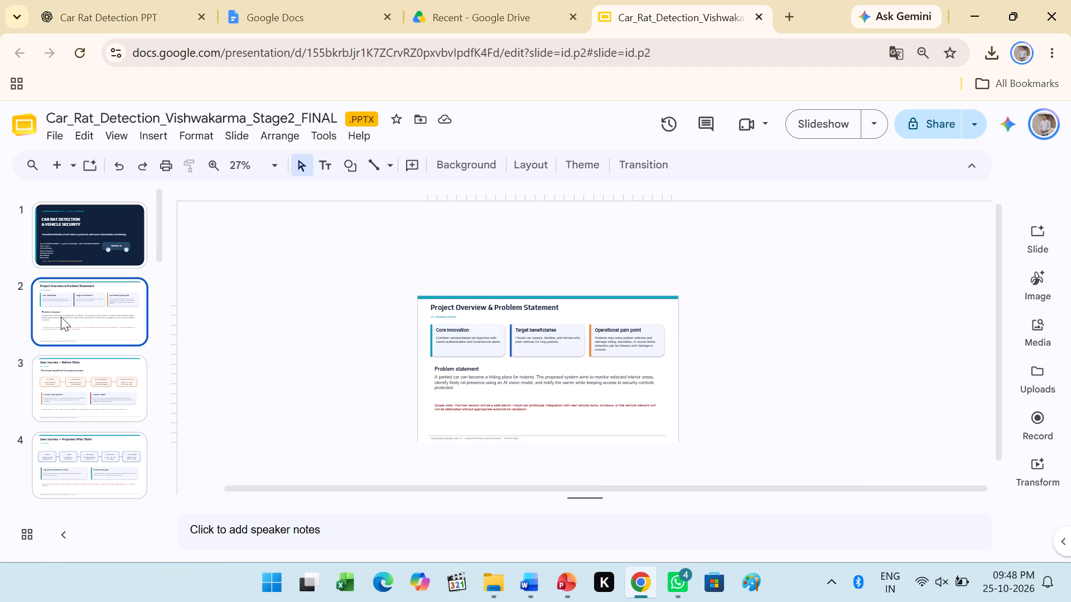
pyautogui.click(100, 215)
pyautogui.click(88, 295)
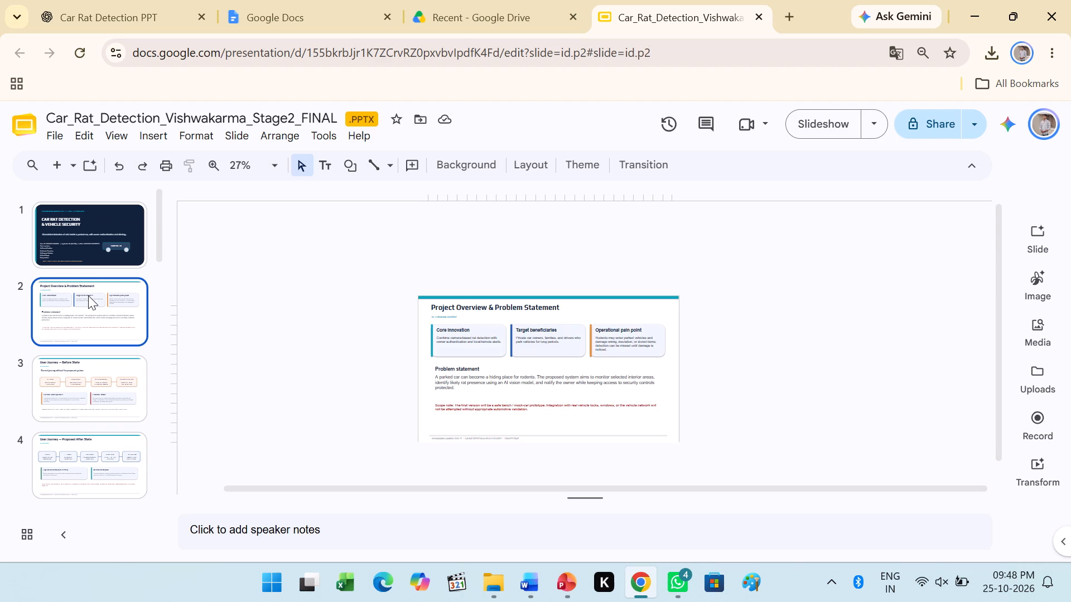
pyautogui.click(89, 378)
pyautogui.click(94, 478)
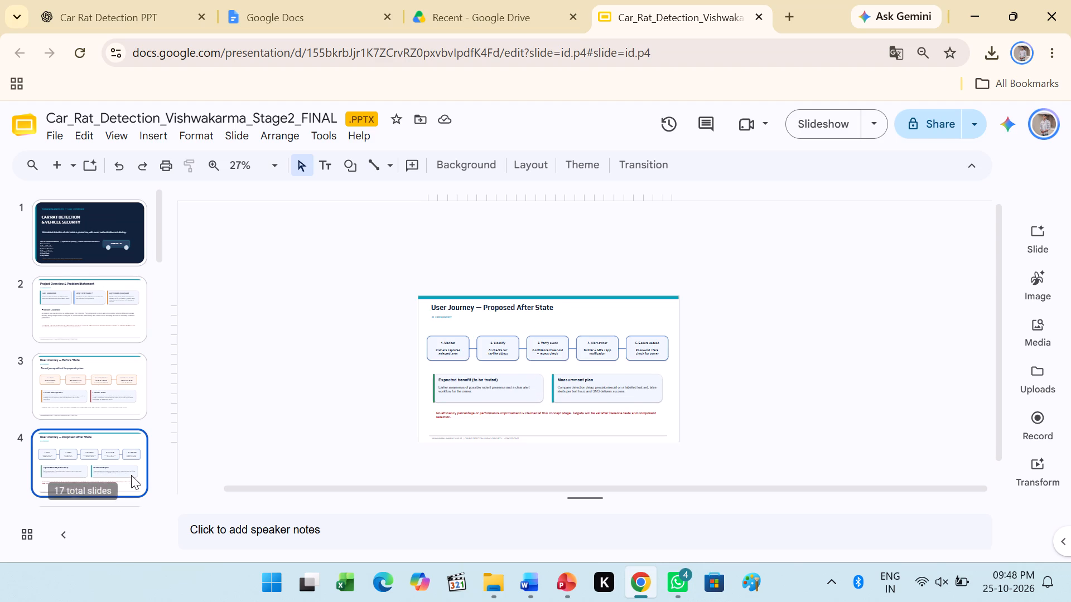
pyautogui.scroll(-1, 107, 468)
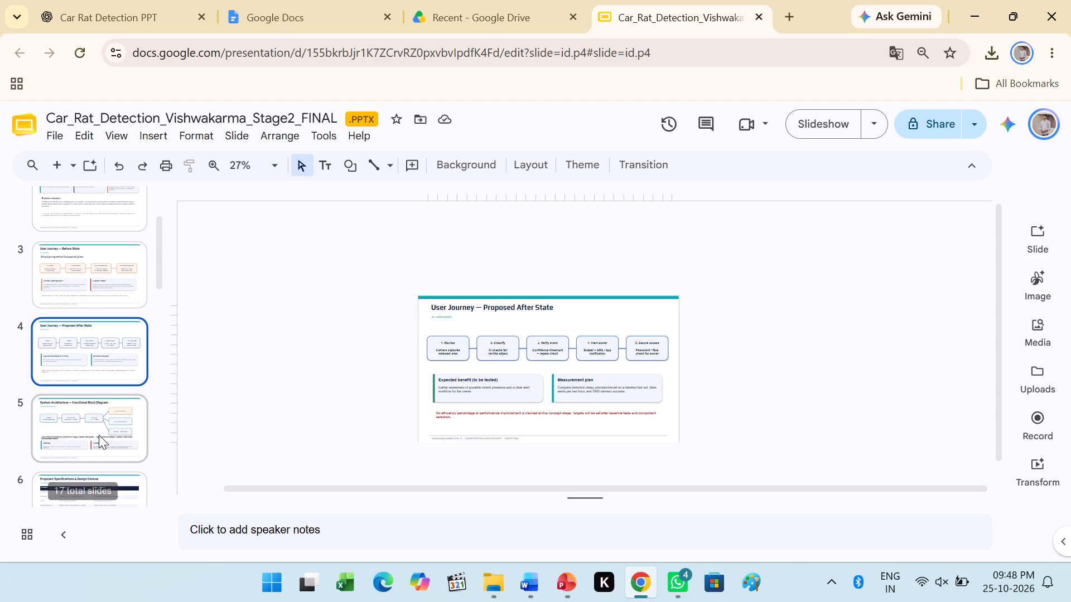
pyautogui.click(99, 435)
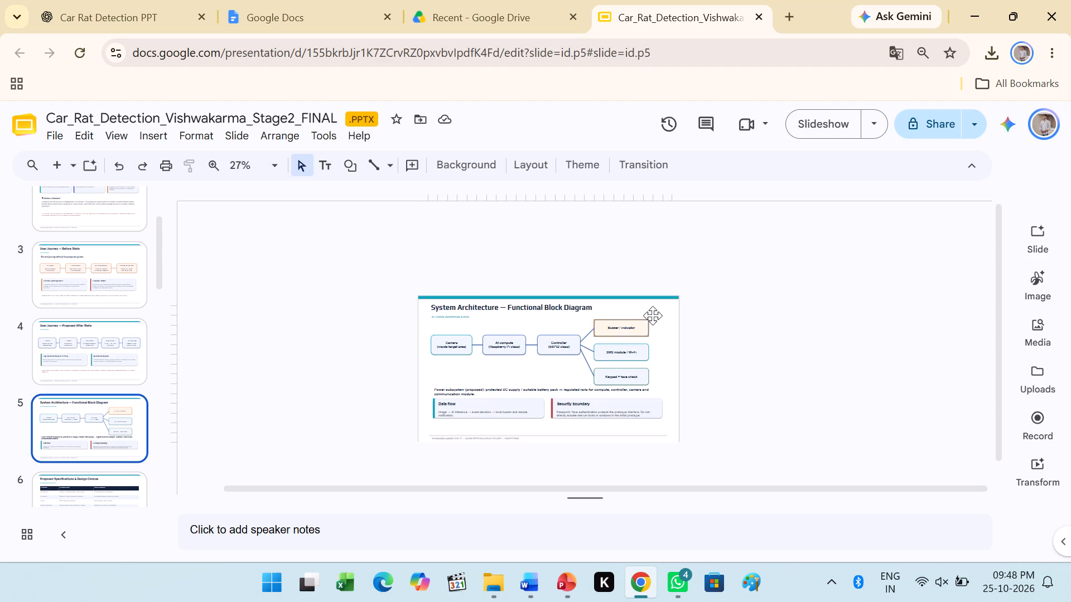
pyautogui.scroll(-1, 615, 303)
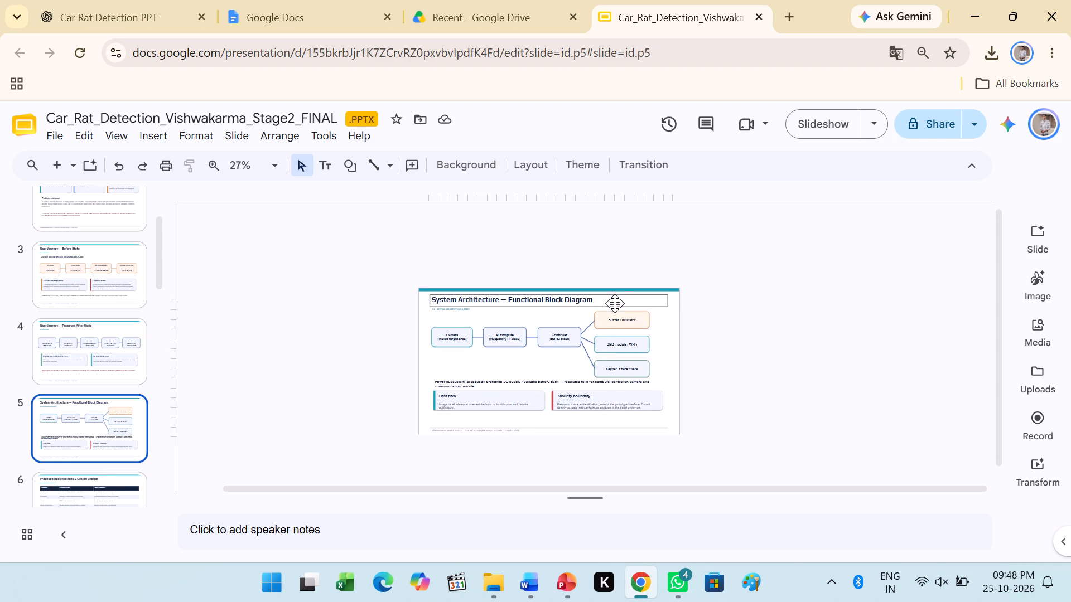
pyautogui.scroll(-1, 615, 303)
pyautogui.scroll(1, 615, 303)
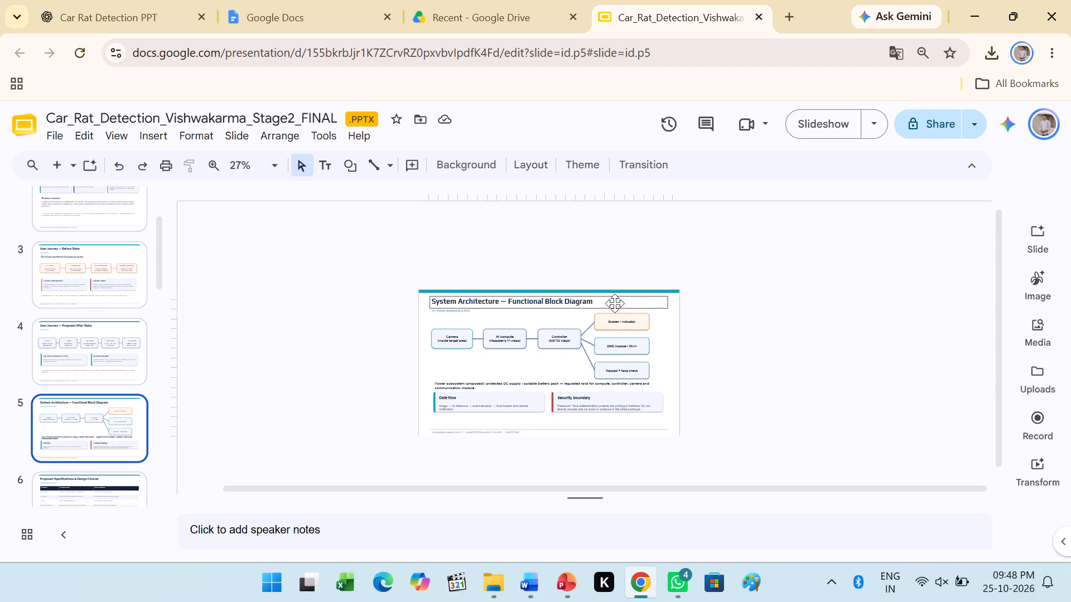
pyautogui.keyDown('ctrl'); pyautogui.scroll(3, 615, 303); pyautogui.keyUp('ctrl')
pyautogui.keyDown('ctrl'); pyautogui.scroll(-3, 615, 303); pyautogui.keyUp('ctrl')
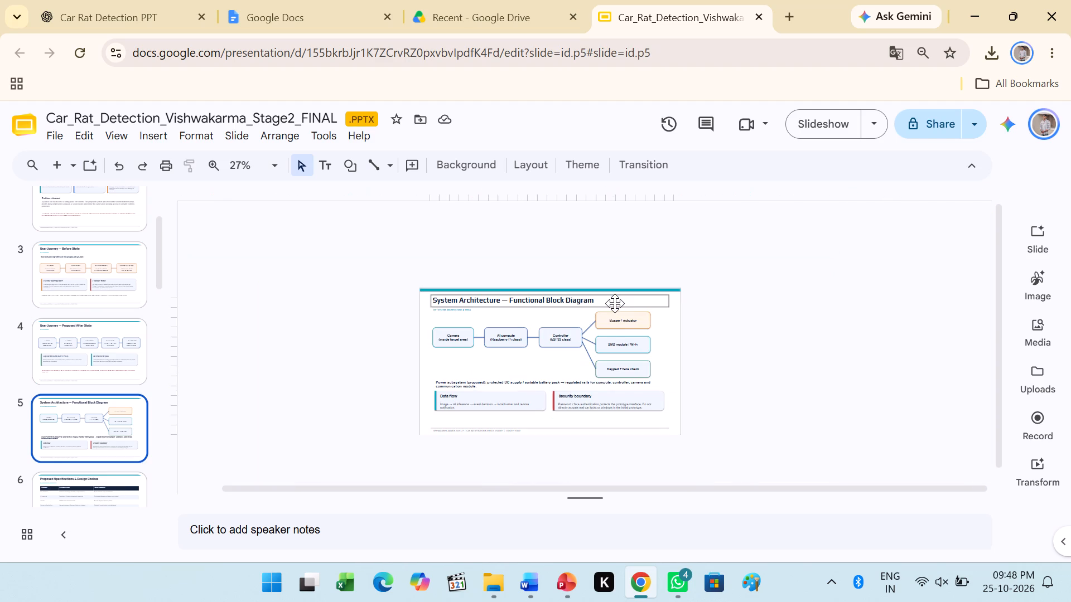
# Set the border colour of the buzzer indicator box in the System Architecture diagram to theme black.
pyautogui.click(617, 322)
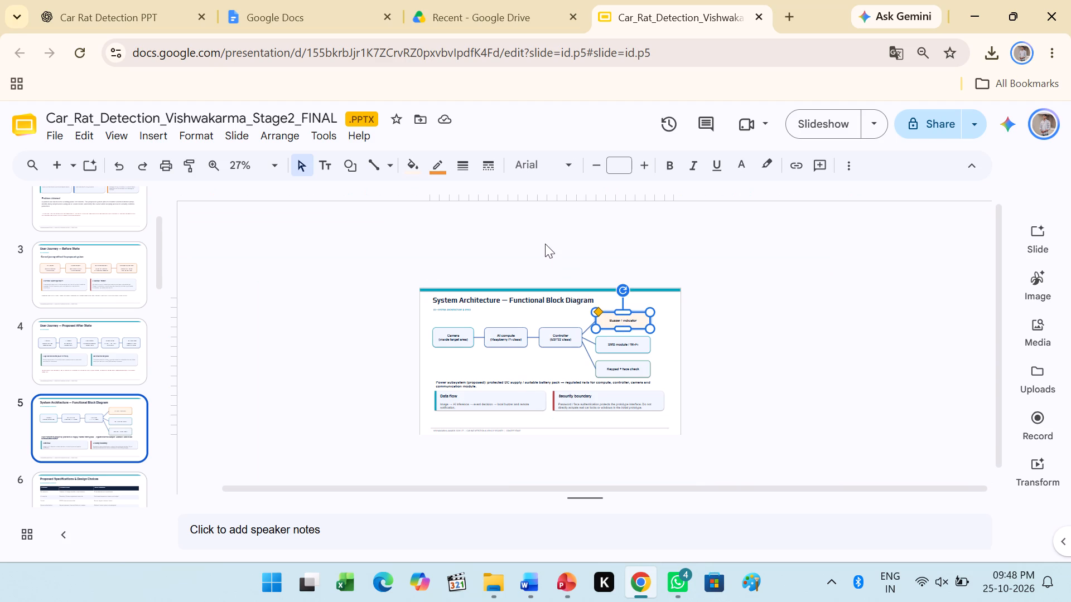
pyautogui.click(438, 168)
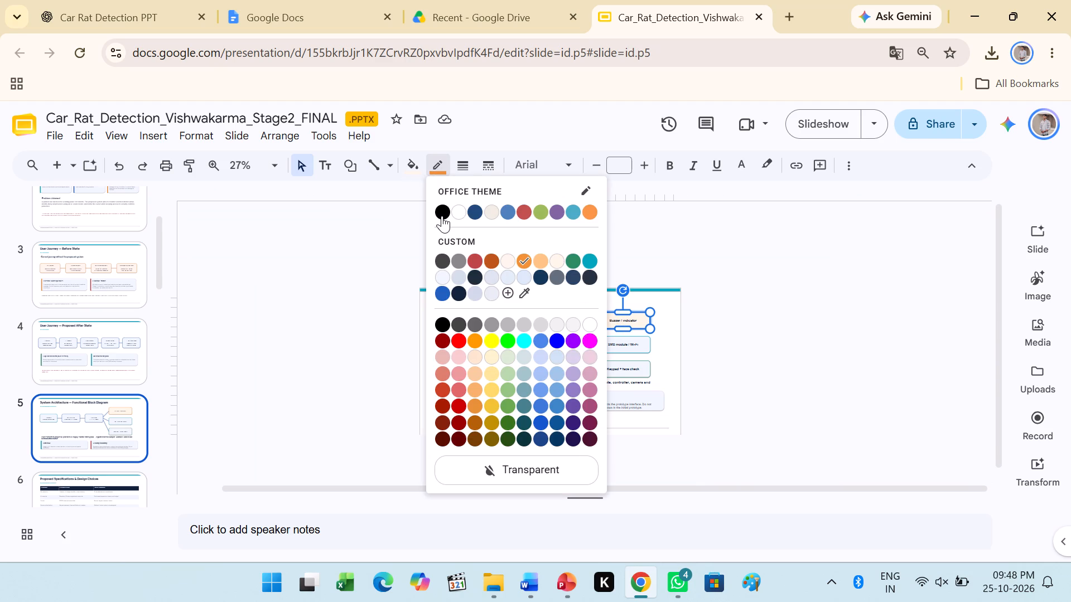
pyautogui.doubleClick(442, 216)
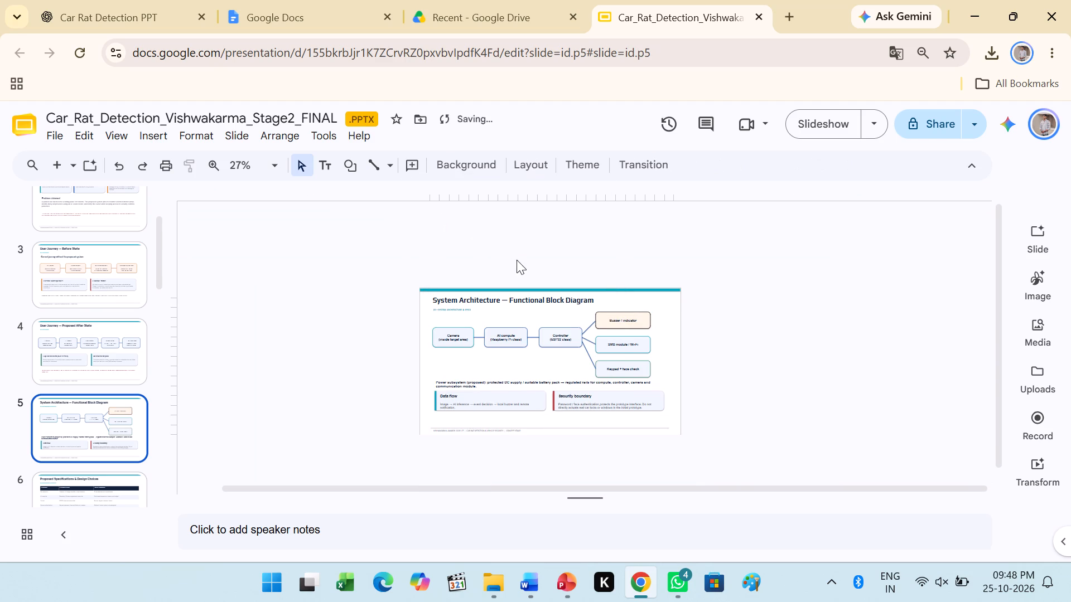
# Set the border colour of the buzzer indicator box in the System Architecture diagram to bright green.
pyautogui.click(614, 322)
pyautogui.doubleClick(615, 318)
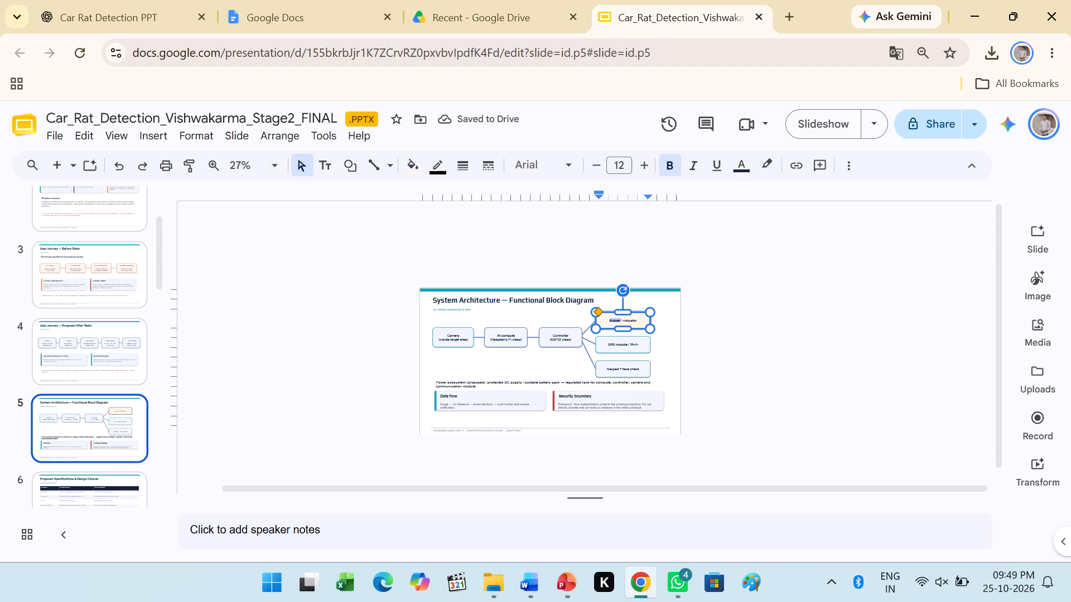
pyautogui.click(645, 318)
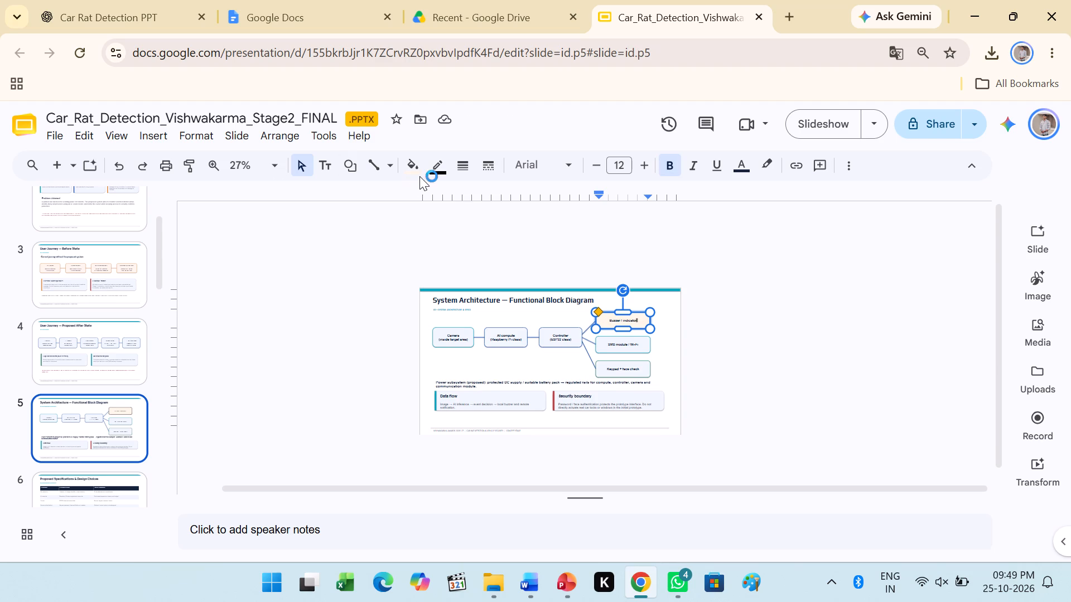
pyautogui.click(442, 171)
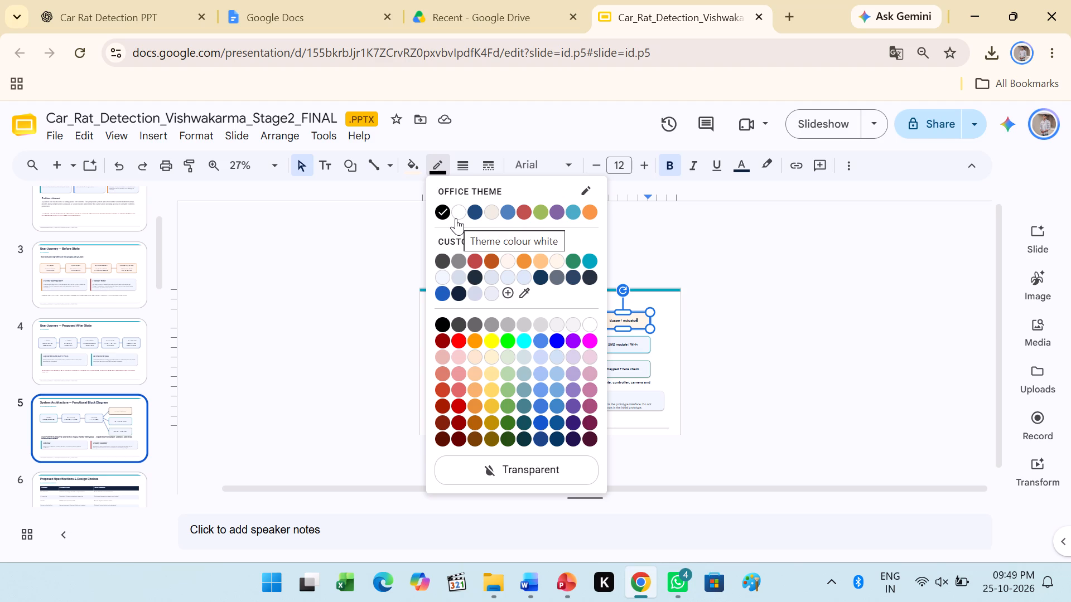
pyautogui.click(508, 337)
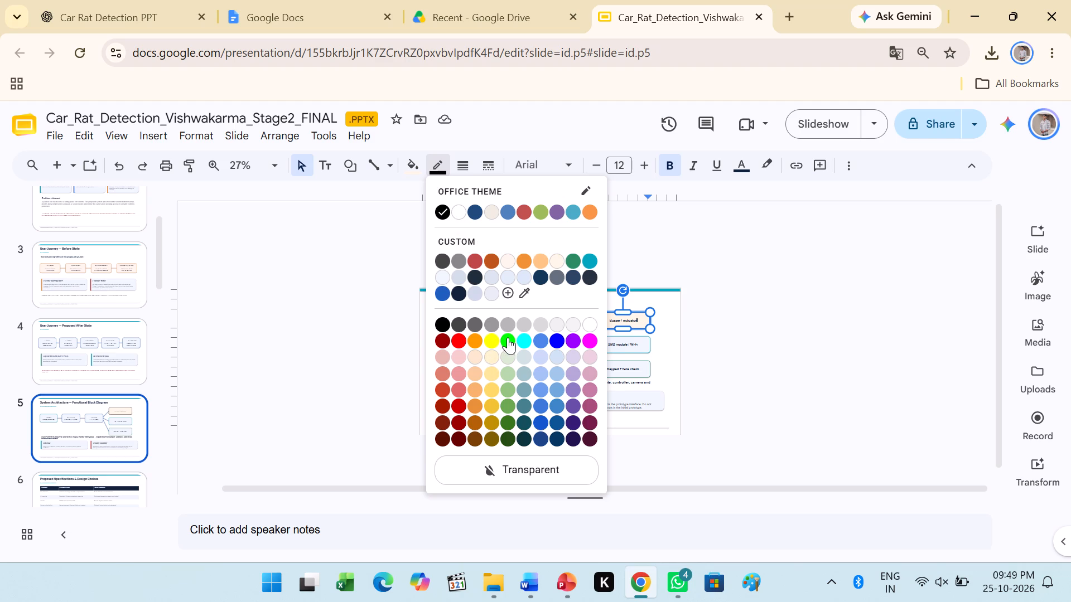
pyautogui.click(390, 319)
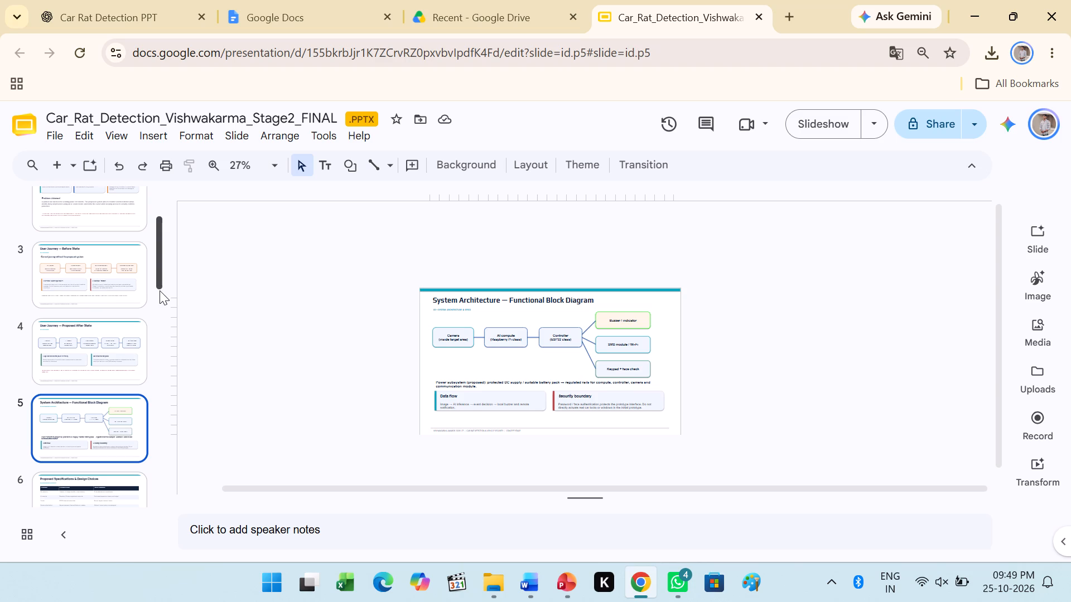
# Examine the Proposed Specifications & Design Choices table on slide 6, with the browser zoom reset to 100%.
pyautogui.press('Down')
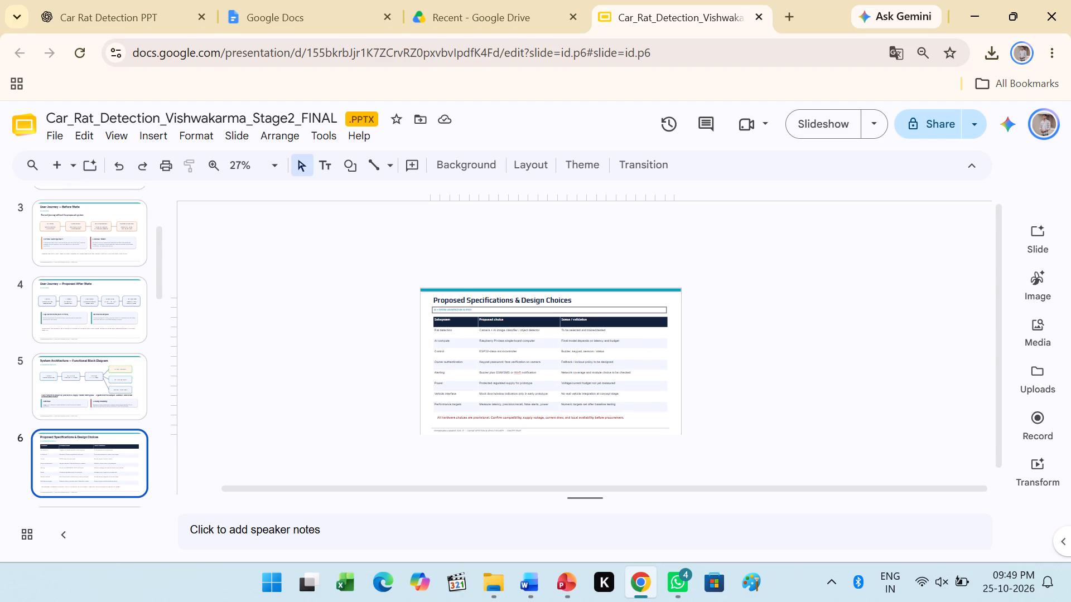
pyautogui.keyDown('ctrl'); pyautogui.scroll(1, 477, 226); pyautogui.keyUp('ctrl')
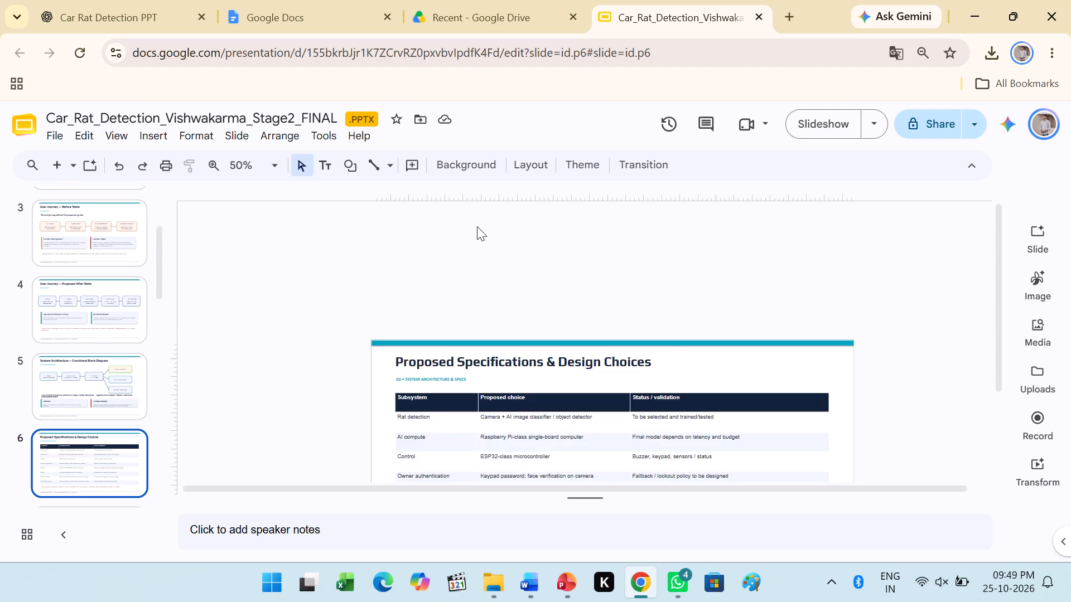
pyautogui.keyDown('ctrl'); pyautogui.scroll(1, 477, 226); pyautogui.keyUp('ctrl')
pyautogui.keyDown('ctrl'); pyautogui.scroll(-3, 477, 226); pyautogui.keyUp('ctrl')
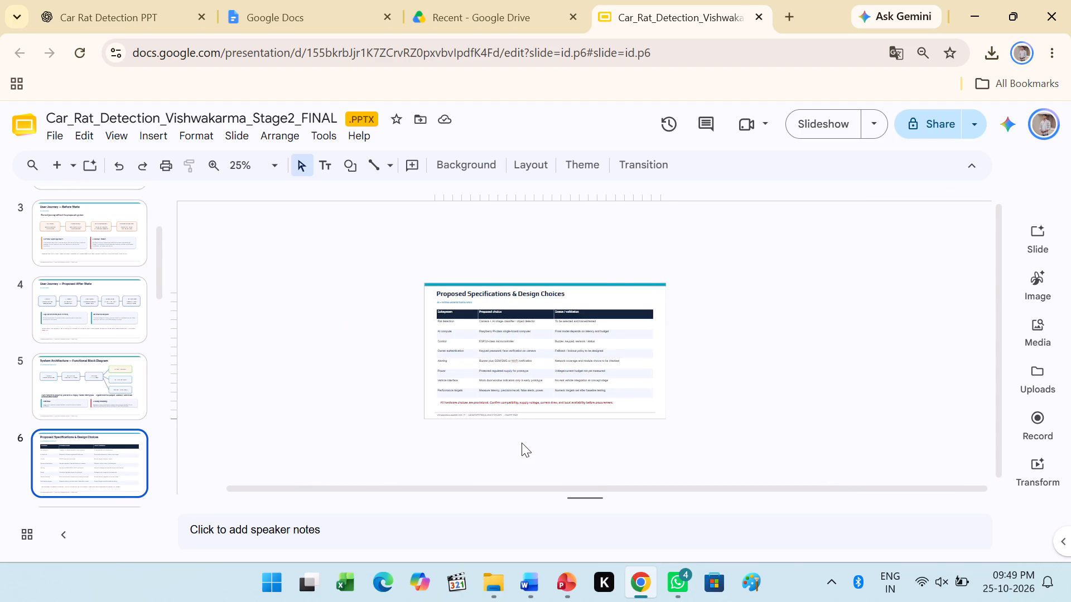
pyautogui.keyDown('ctrl'); pyautogui.scroll(1, 522, 443); pyautogui.keyUp('ctrl')
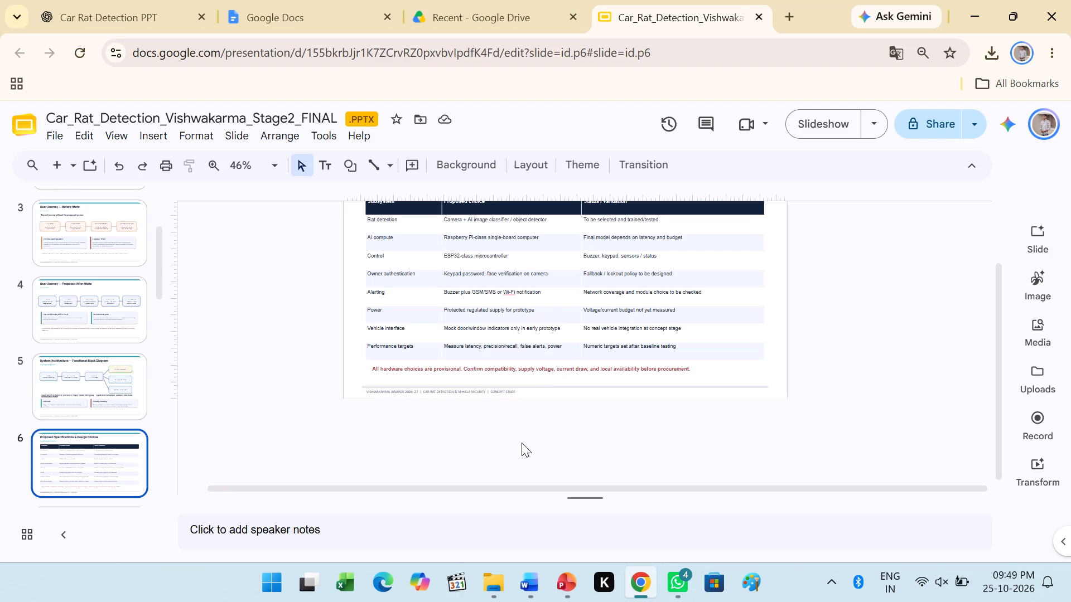
pyautogui.keyDown('ctrl'); pyautogui.scroll(-1, 522, 443); pyautogui.keyUp('ctrl')
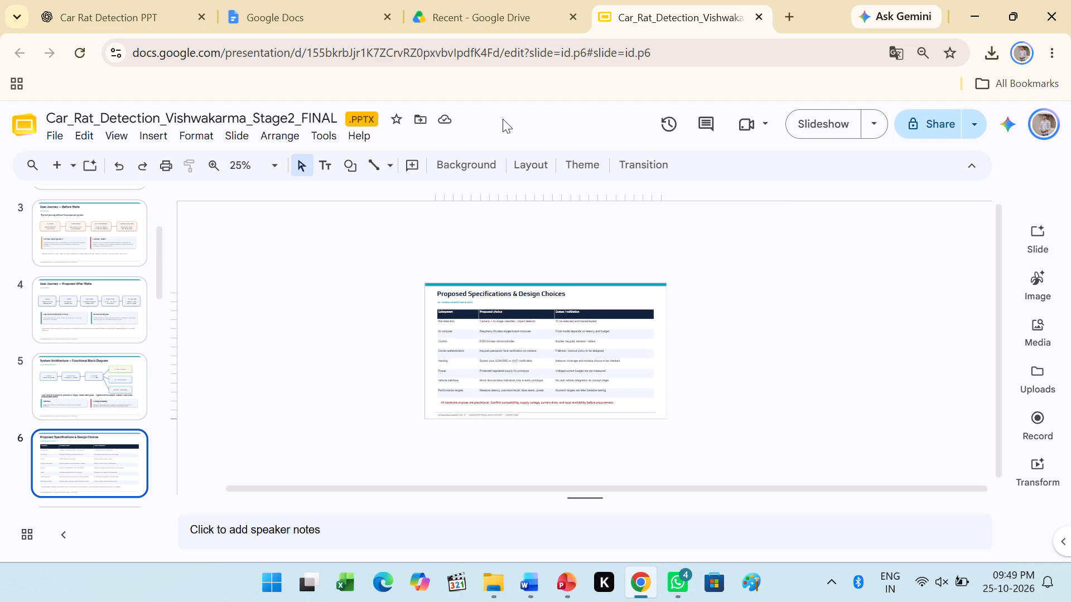
pyautogui.keyDown('ctrl'); pyautogui.scroll(-2, 503, 119); pyautogui.keyUp('ctrl')
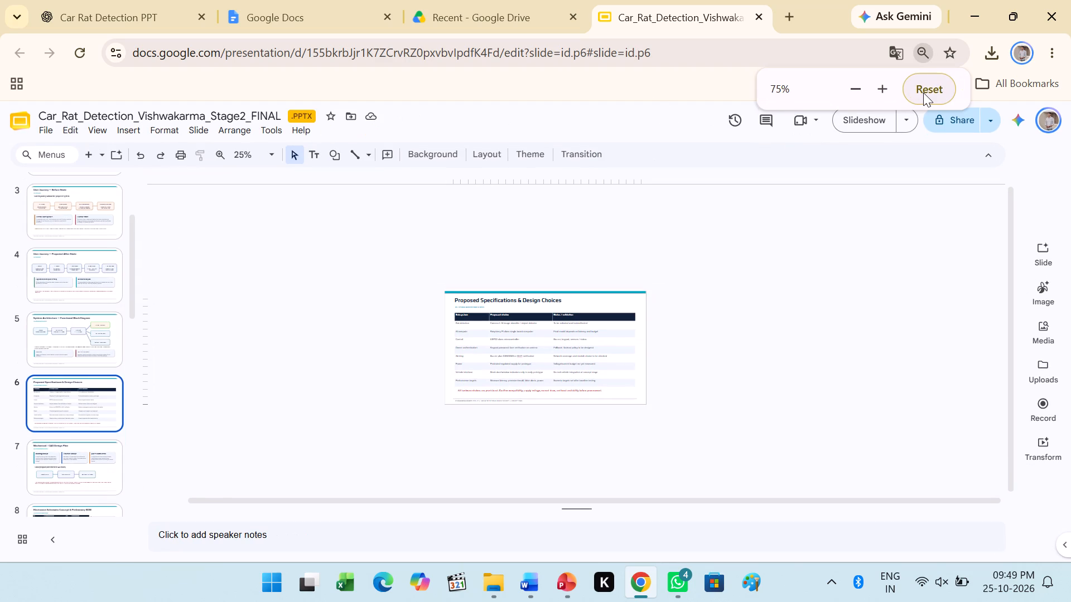
pyautogui.click(924, 93)
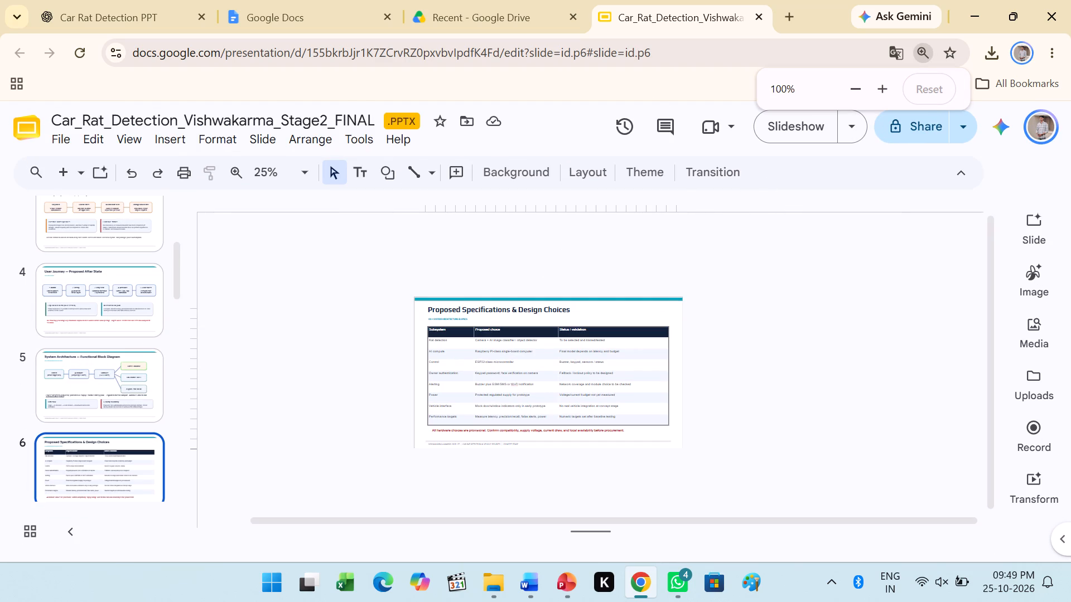
pyautogui.keyDown('ctrl'); pyautogui.scroll(1, 538, 369); pyautogui.keyUp('ctrl')
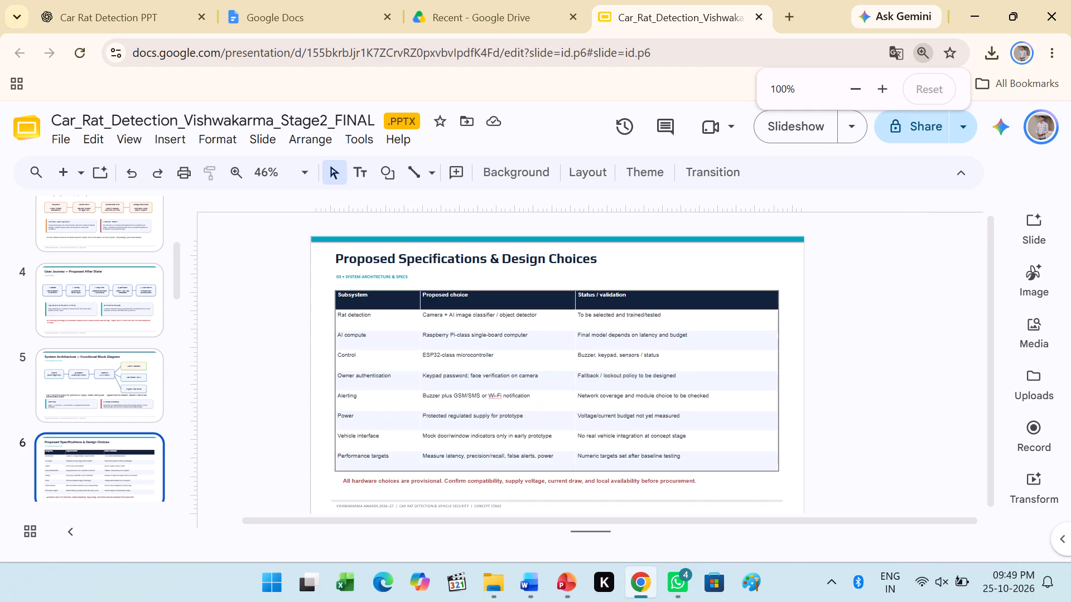
# Review slides 7 to 17, from the Mechanical / CAD Design Plan through the Stage 2 Summary closing slide.
pyautogui.press('Down')
pyautogui.press('Down')
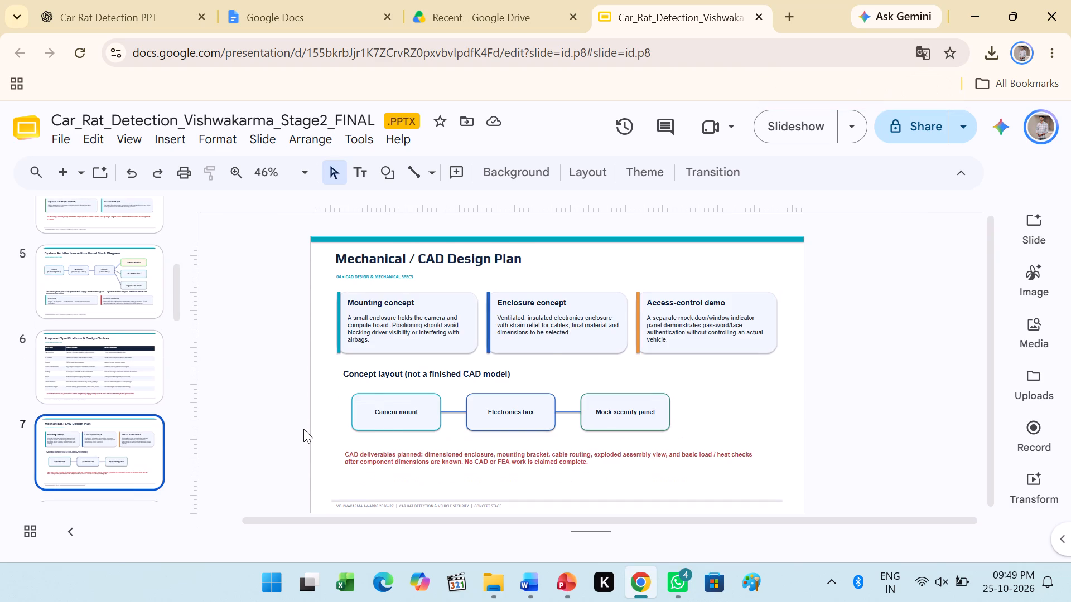
pyautogui.press('Down')
pyautogui.press('Down')
pyautogui.press('Down')
pyautogui.press('Down')
pyautogui.press('Down')
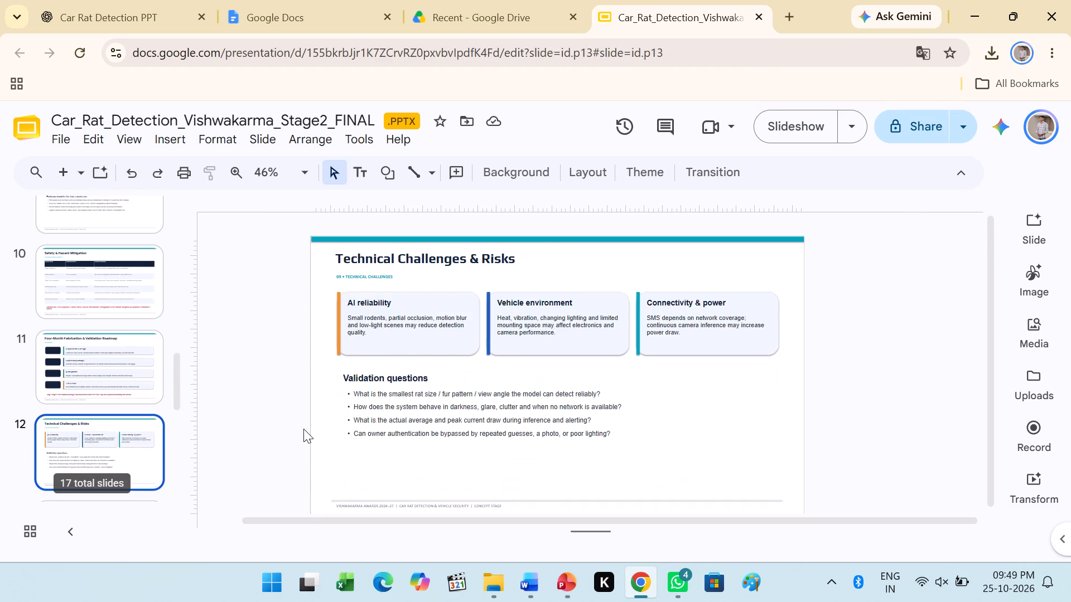
pyautogui.press('Down')
pyautogui.press('Down')
pyautogui.press('Down')
pyautogui.press('Down')
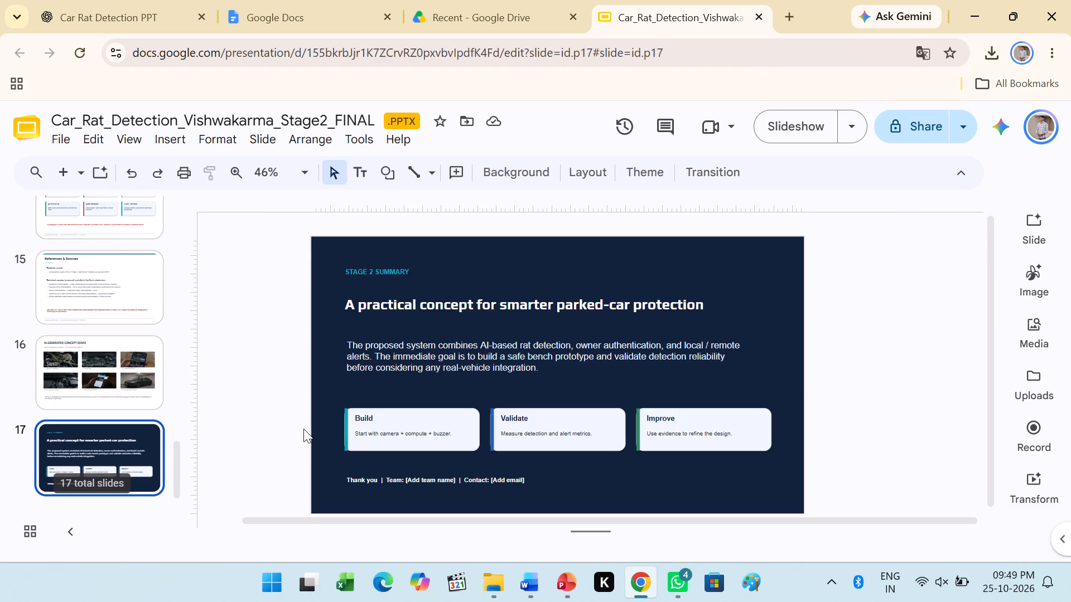
pyautogui.press('Down')
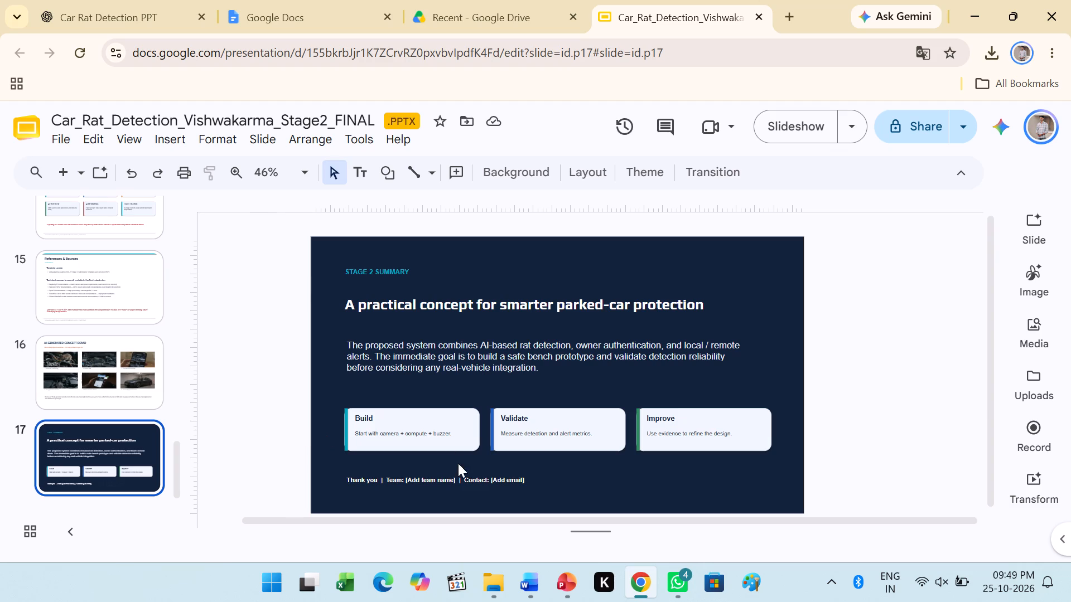
# Open the closing slide's "Thank you | Team | Contact" line for editing at the end of its text.
pyautogui.click(534, 472)
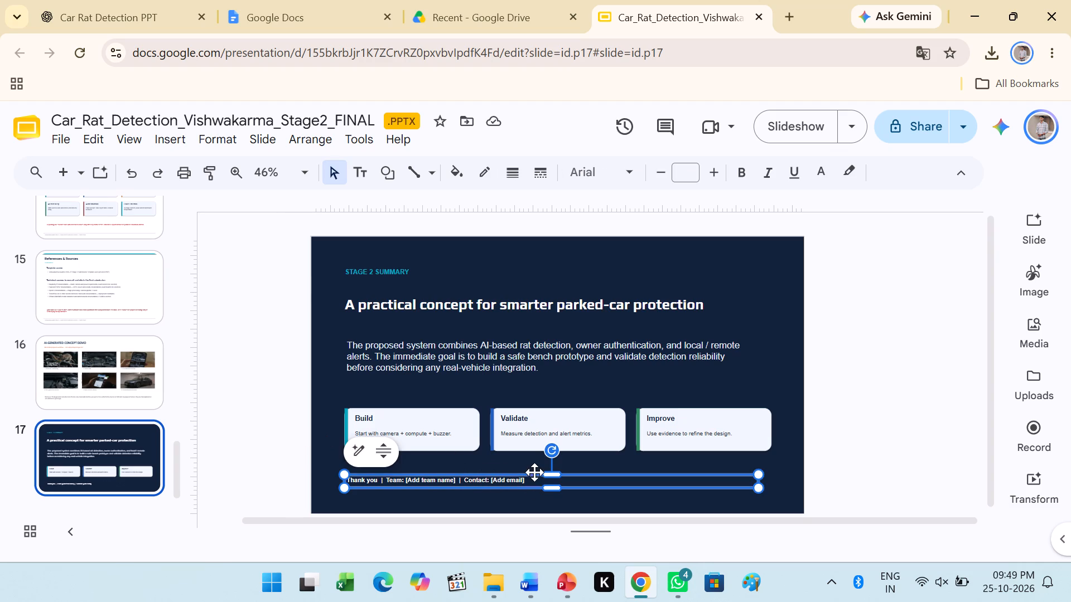
pyautogui.click(529, 479)
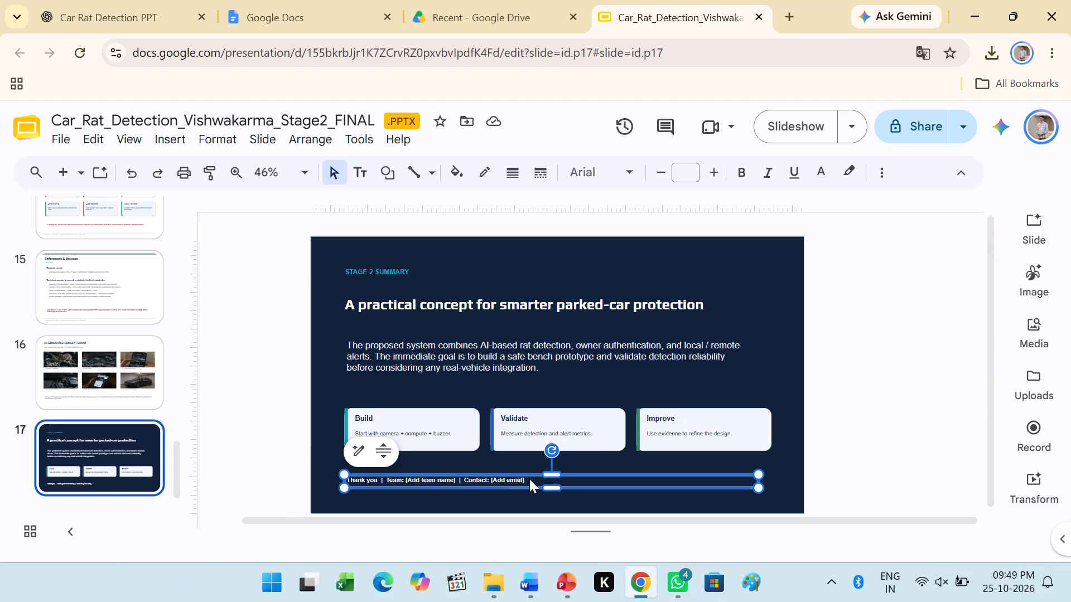
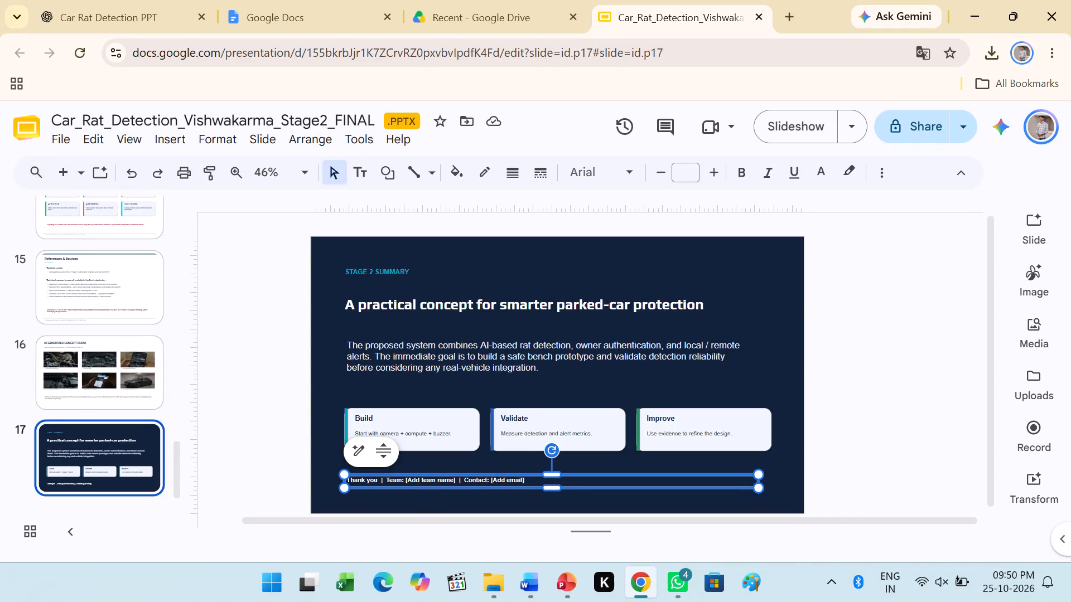
# Replace the "[Add team name]" placeholder in the closing slide's thank-you line with the team name THINKSPHERE.
pyautogui.doubleClick(438, 481)
pyautogui.press('BackSpace')
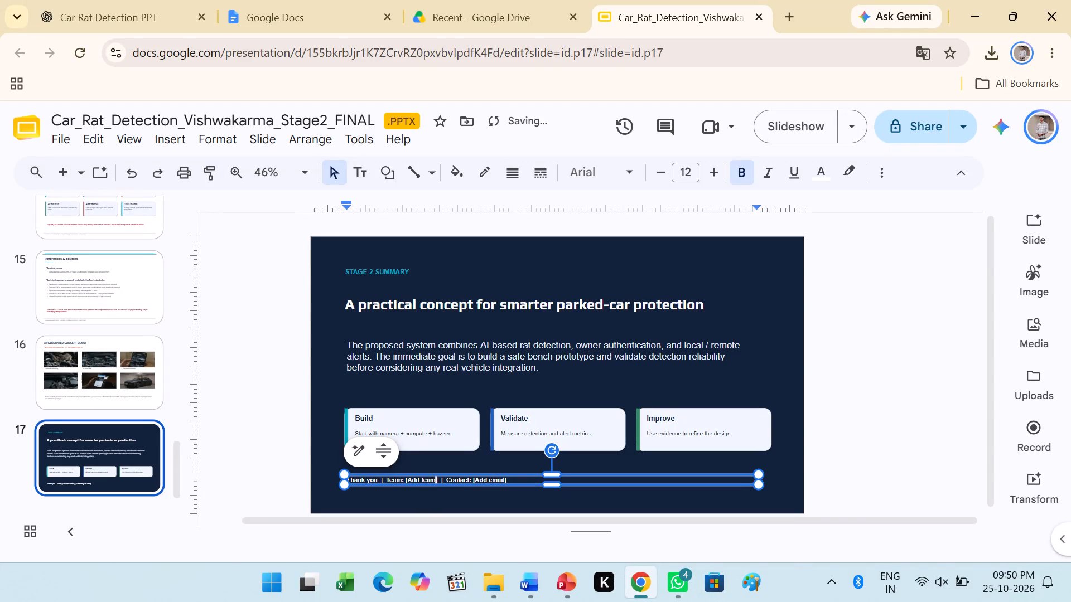
pyautogui.press('BackSpace')
pyautogui.press('BackSpace')
pyautogui.press('BackSpace')
pyautogui.press('BackSpace')
pyautogui.press('BackSpace')
pyautogui.press('BackSpace')
pyautogui.press('BackSpace')
pyautogui.press('BackSpace')
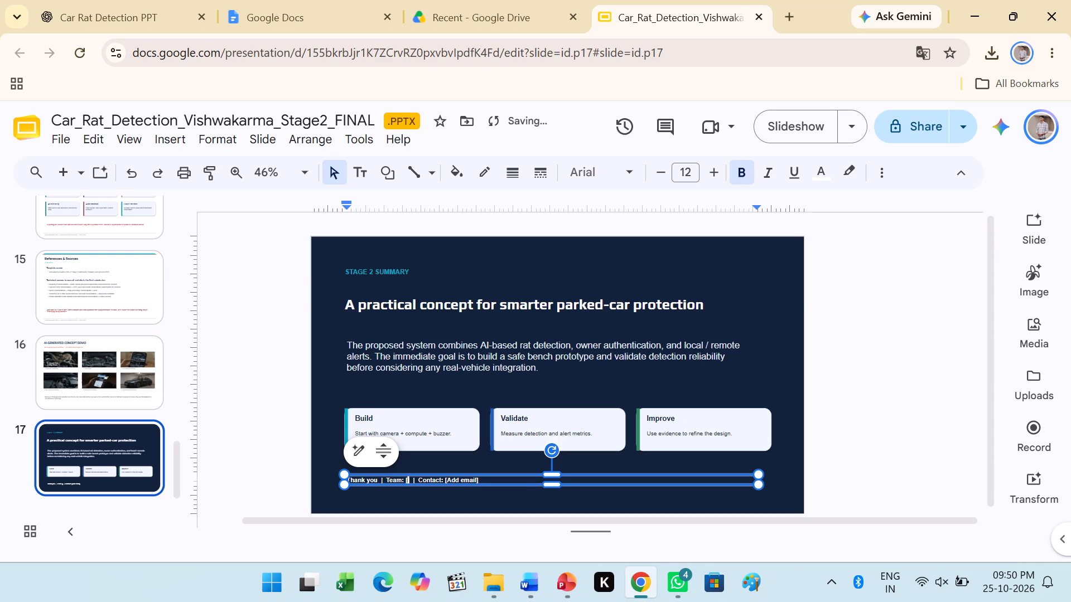
pyautogui.press('BackSpace')
pyautogui.press('Right')
pyautogui.press('BackSpace')
pyautogui.write('THINKS')
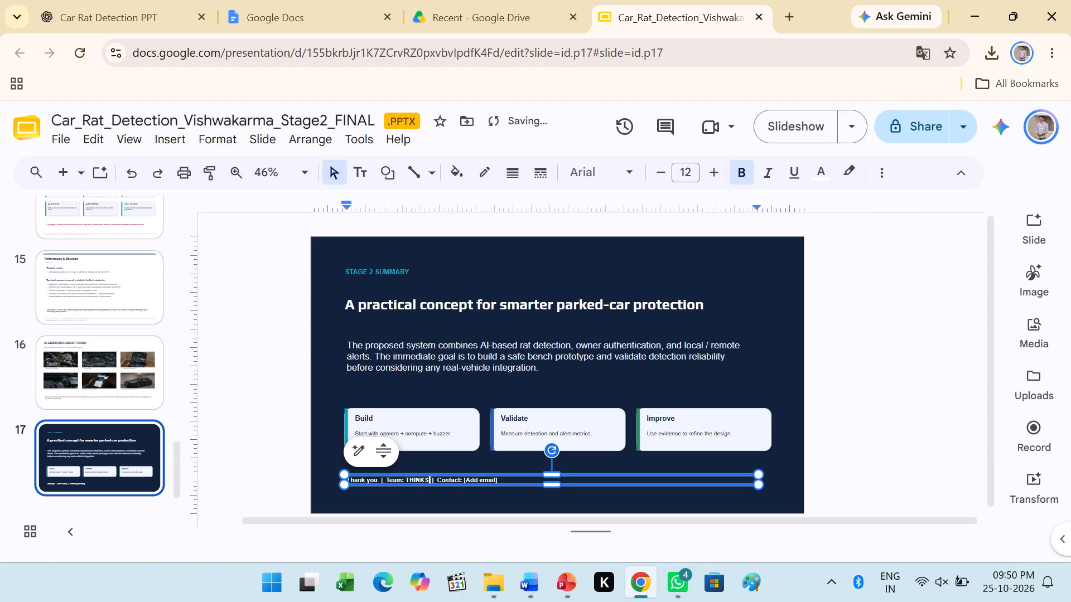
pyautogui.write('PHERE')
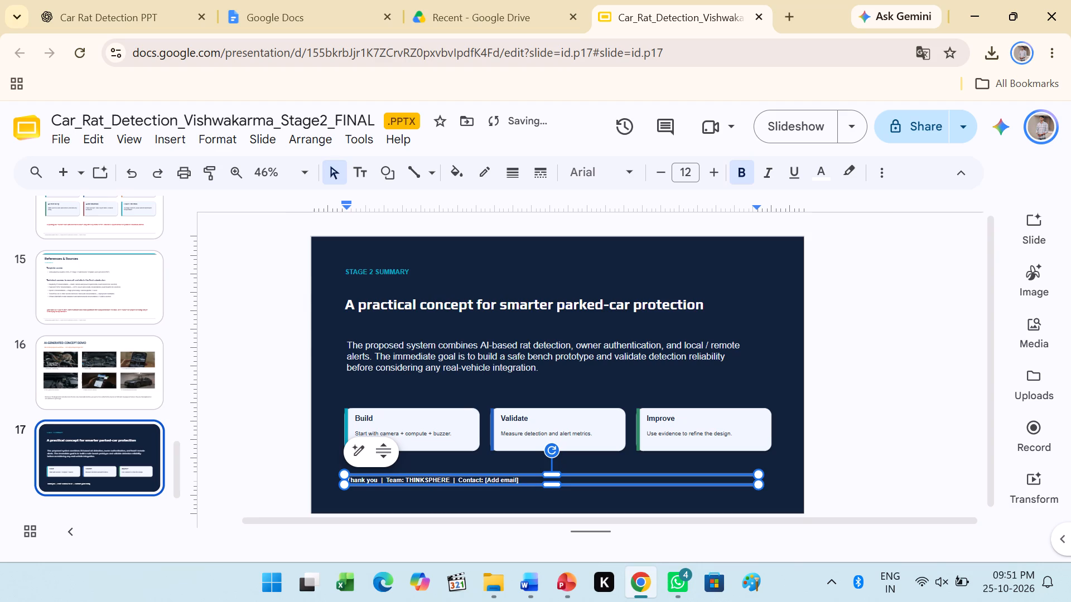
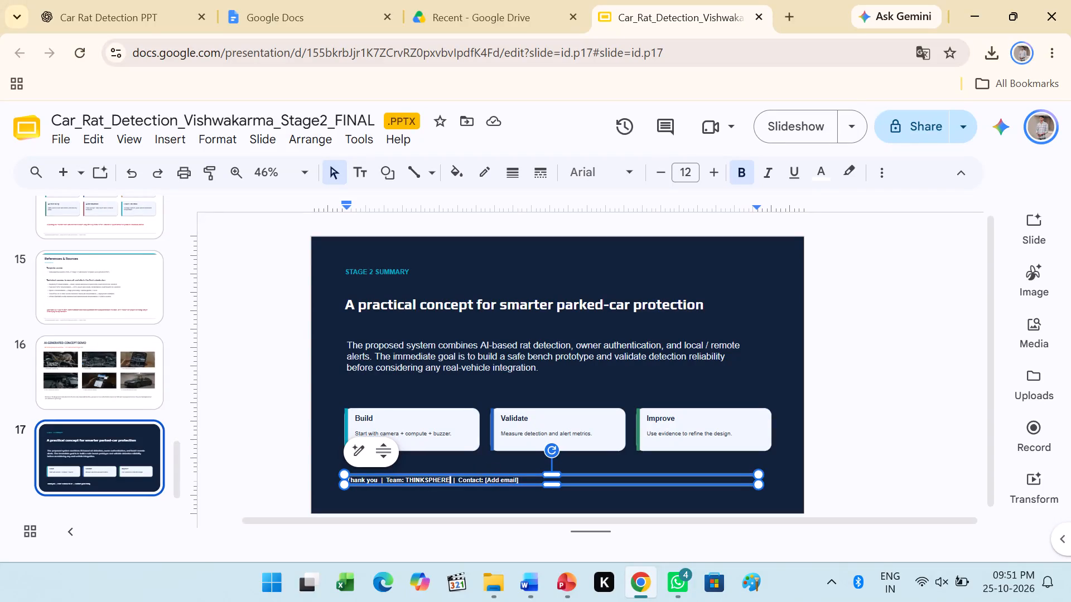
# Delete the "[Add email]" placeholder after "Contact:" in the closing slide's thank-you line.
pyautogui.click(504, 479)
pyautogui.doubleClick(504, 479)
pyautogui.press('BackSpace')
pyautogui.press('BackSpace')
pyautogui.press('BackSpace')
pyautogui.press('BackSpace')
pyautogui.press('BackSpace')
pyautogui.press('Right')
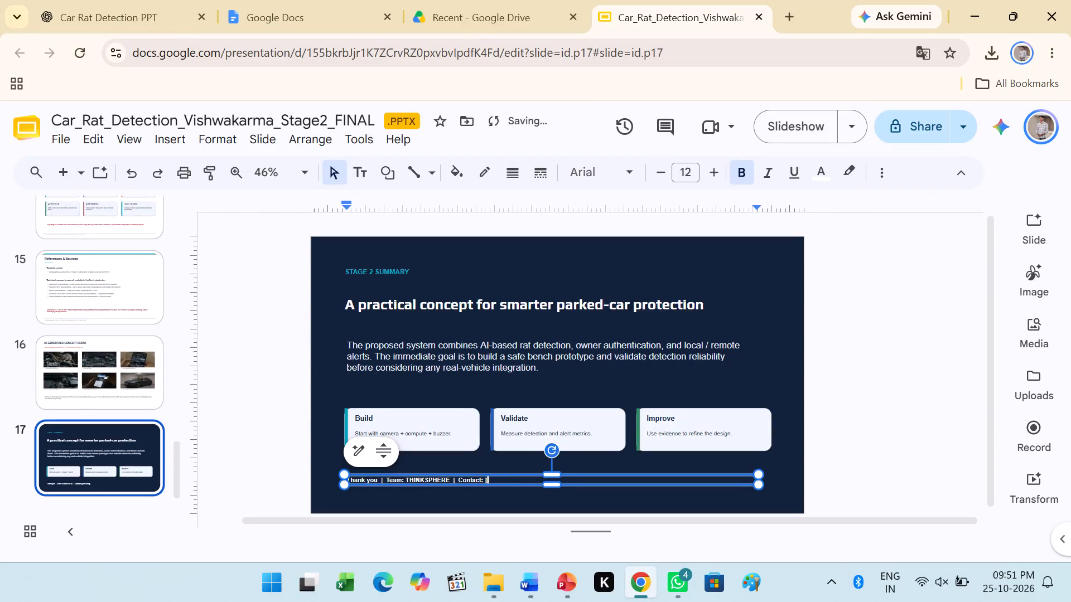
pyautogui.press('BackSpace')
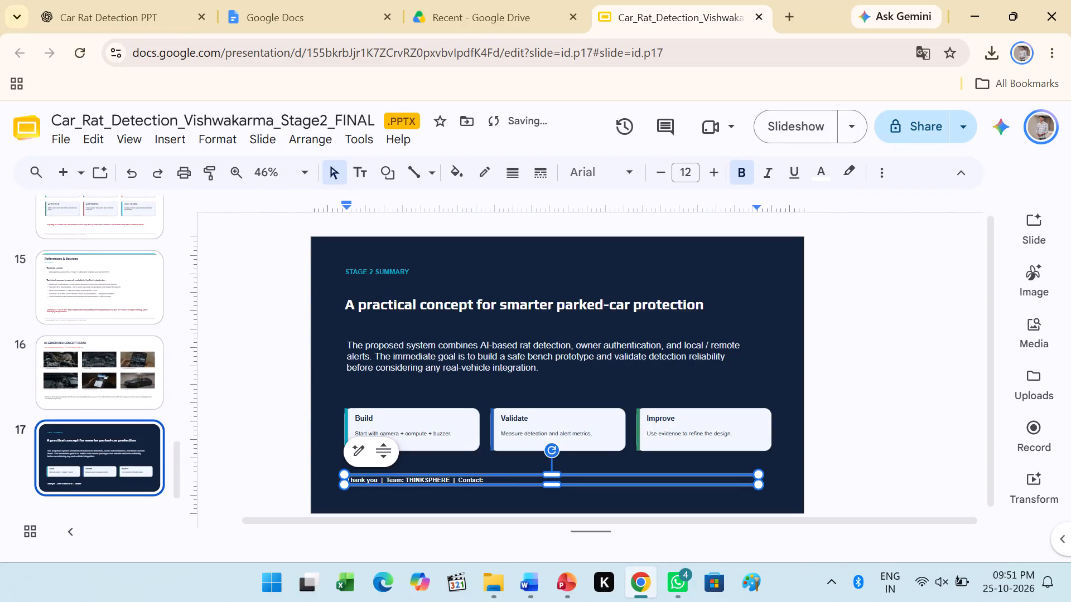
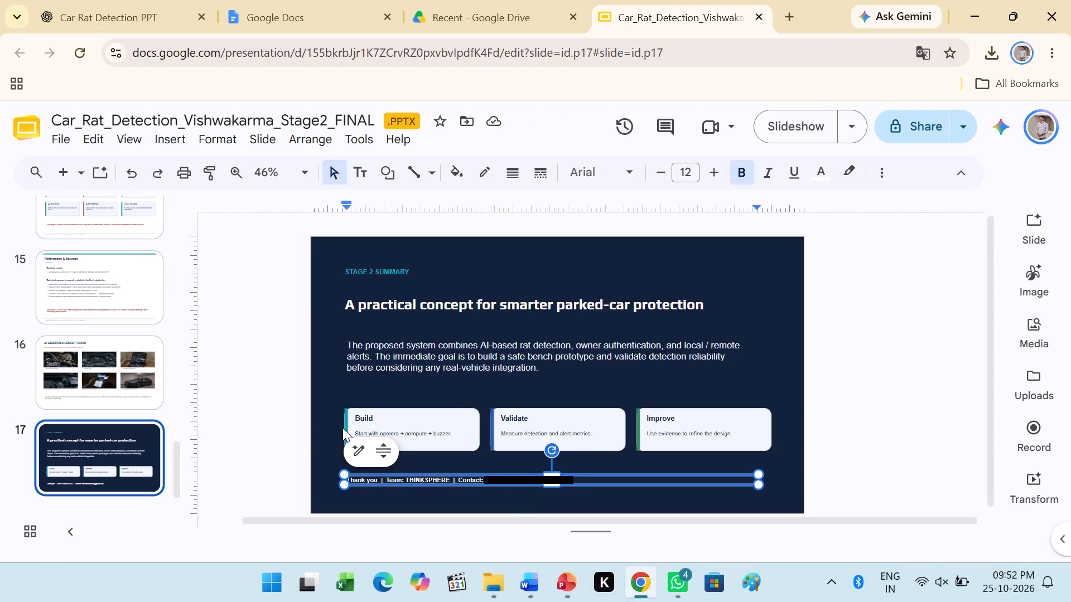
# Review the slides backwards from the AI-generated concept demo to "User Journey — Before State".
pyautogui.click(105, 400)
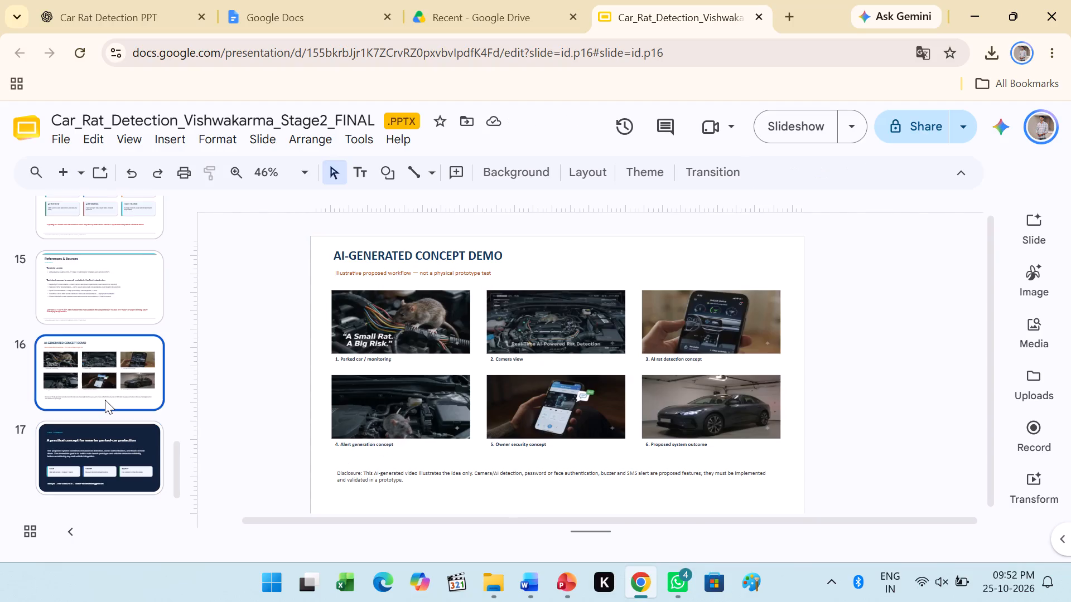
pyautogui.press('Up')
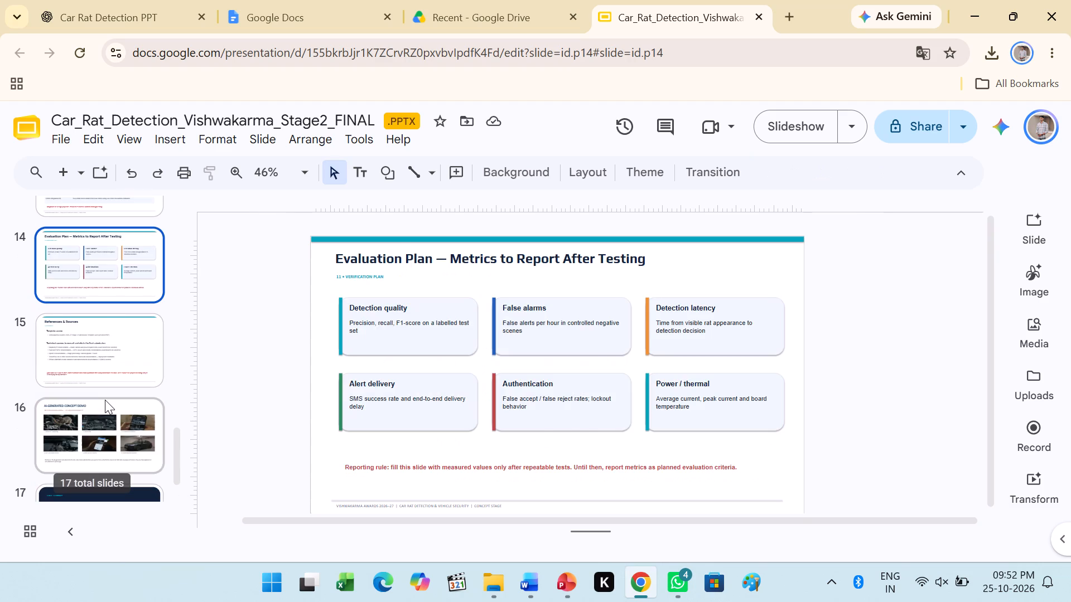
pyautogui.press('Up')
pyautogui.press('Up')
pyautogui.press('Up')
pyautogui.press('Up')
pyautogui.press('Up')
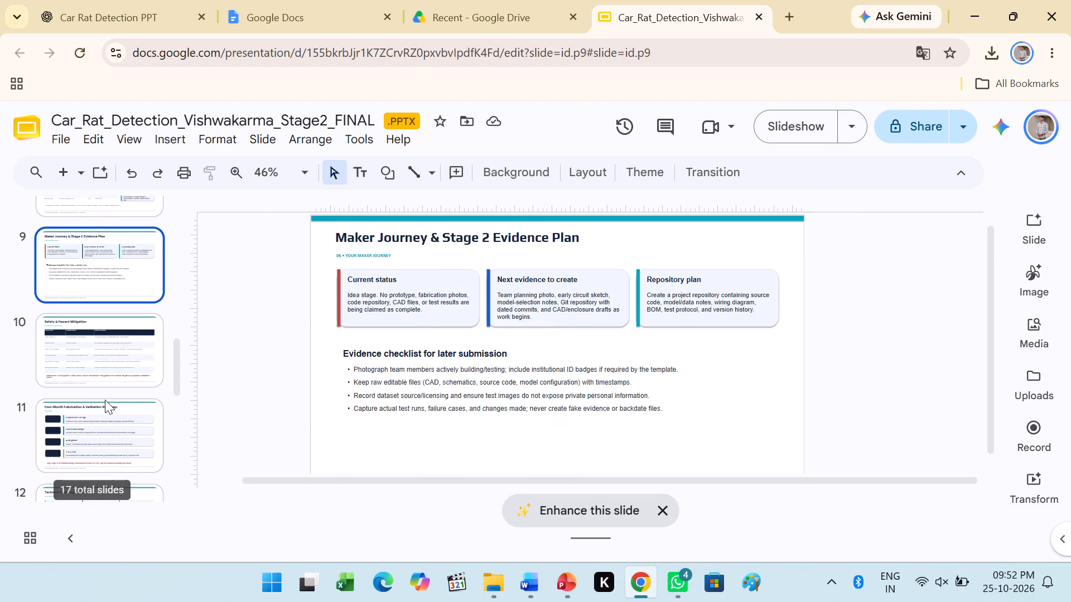
pyautogui.press('Up')
pyautogui.press('Up')
pyautogui.press('Up')
pyautogui.press('Up')
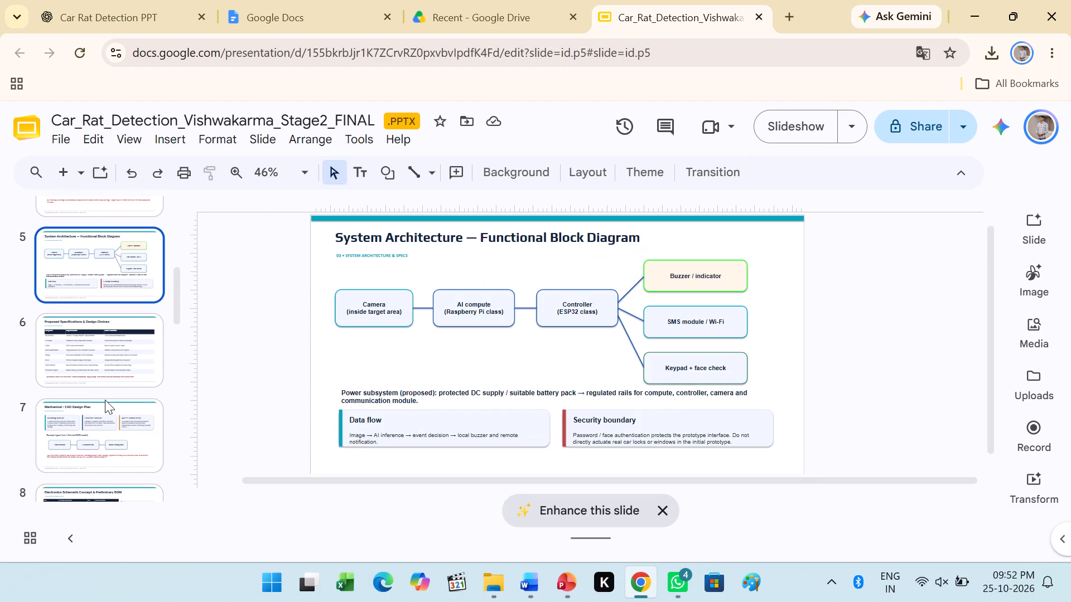
pyautogui.press('Up')
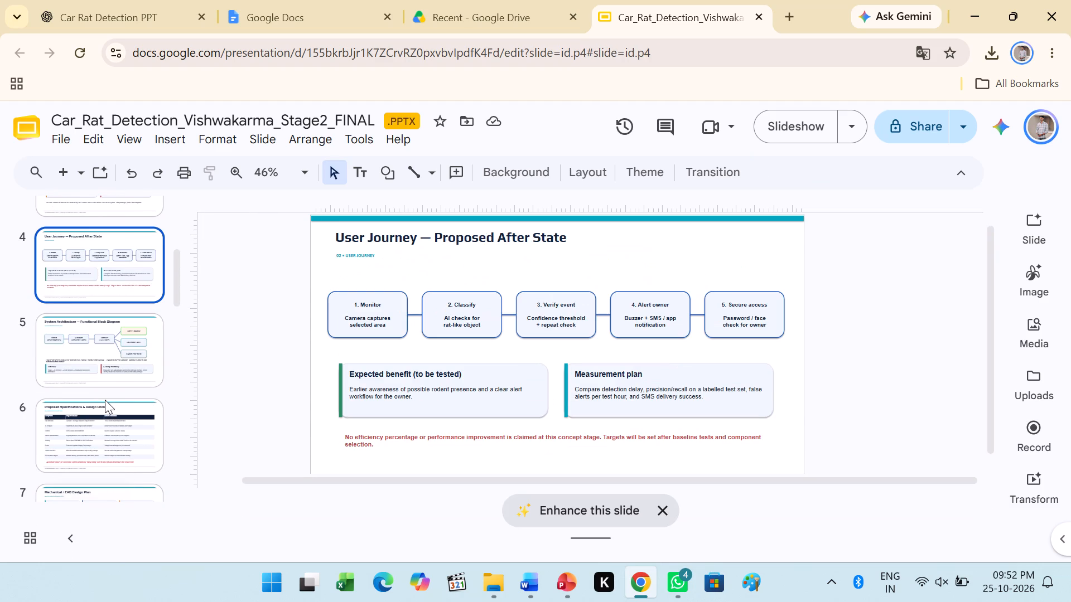
pyautogui.press('Up')
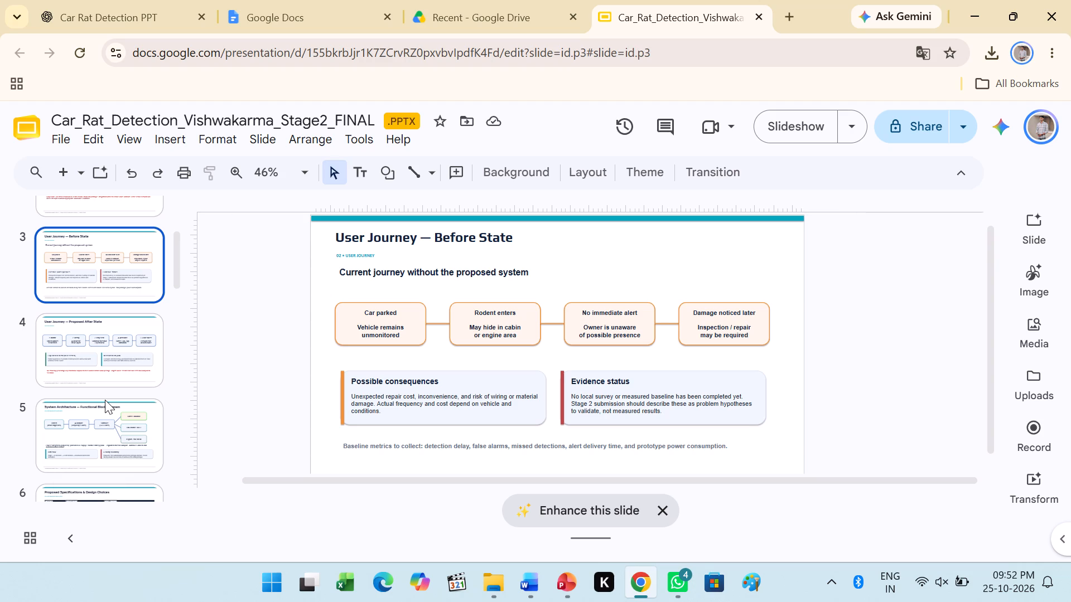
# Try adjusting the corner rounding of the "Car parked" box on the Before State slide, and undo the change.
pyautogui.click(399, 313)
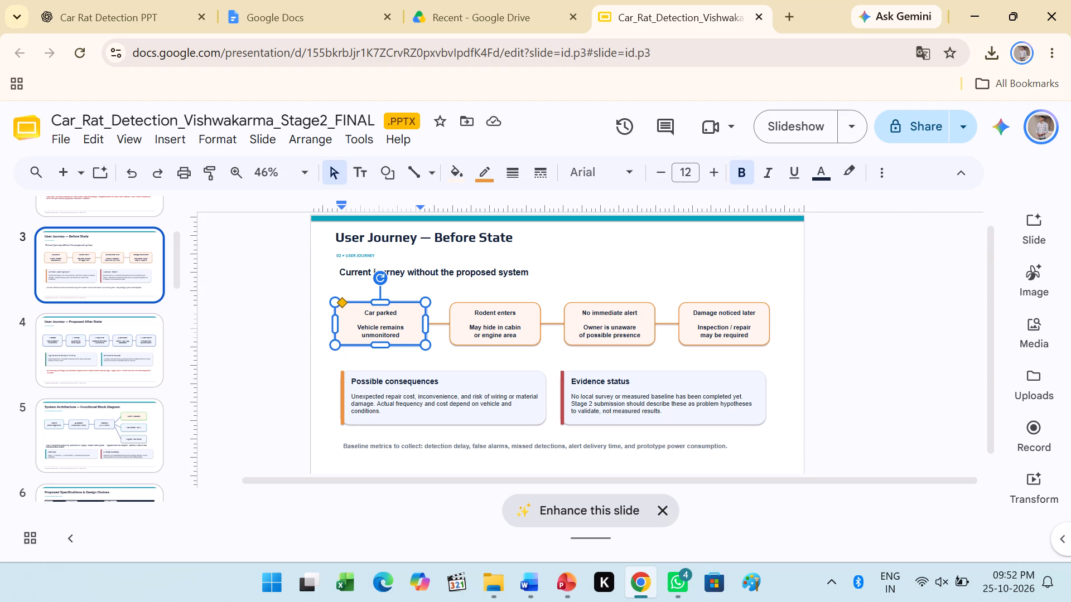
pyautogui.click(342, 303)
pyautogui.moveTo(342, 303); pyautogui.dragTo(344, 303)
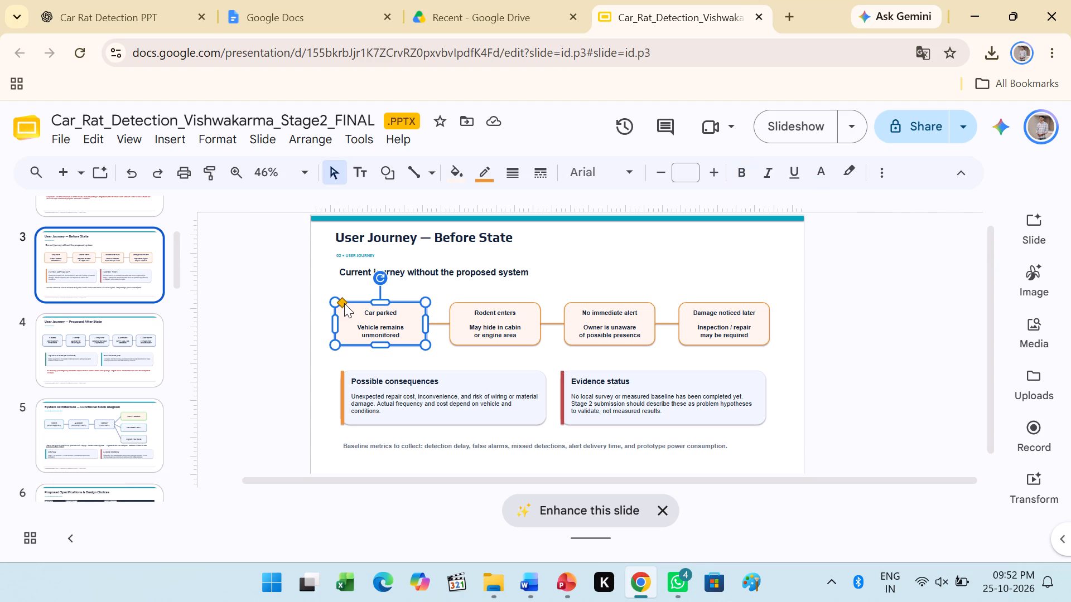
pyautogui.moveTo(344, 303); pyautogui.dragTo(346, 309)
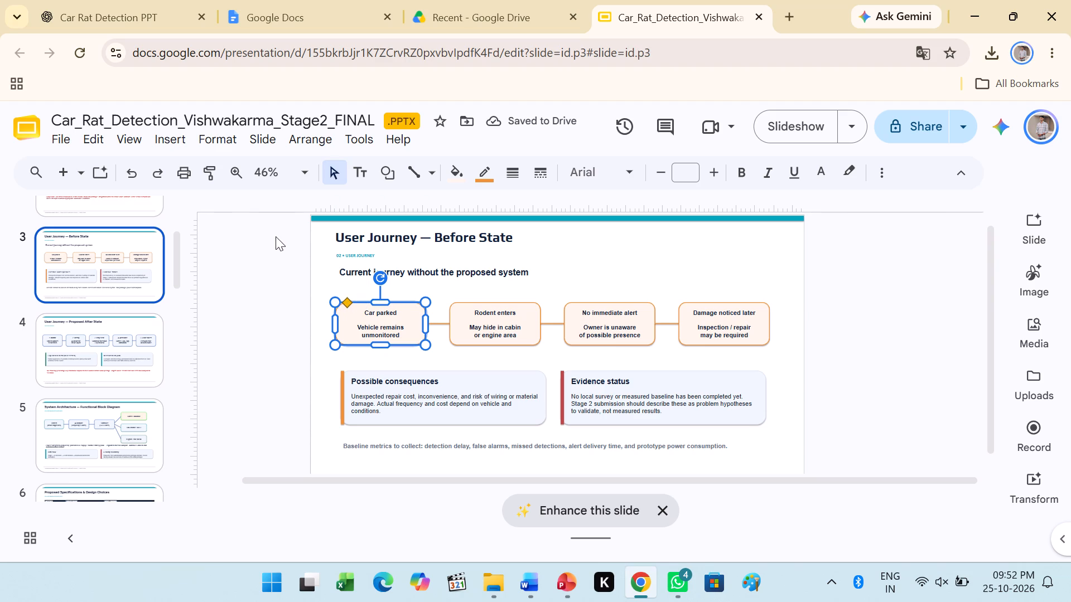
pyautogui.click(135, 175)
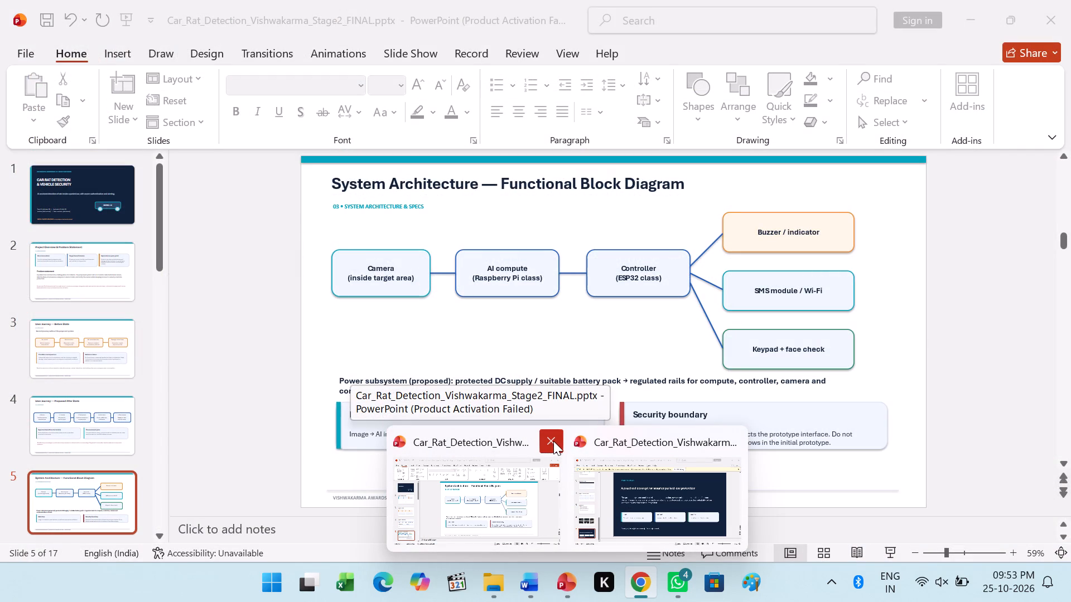
# Switch to the PowerPoint copy of the deck showing the System Architecture slide, look through its slides and close it.
pyautogui.click(488, 489)
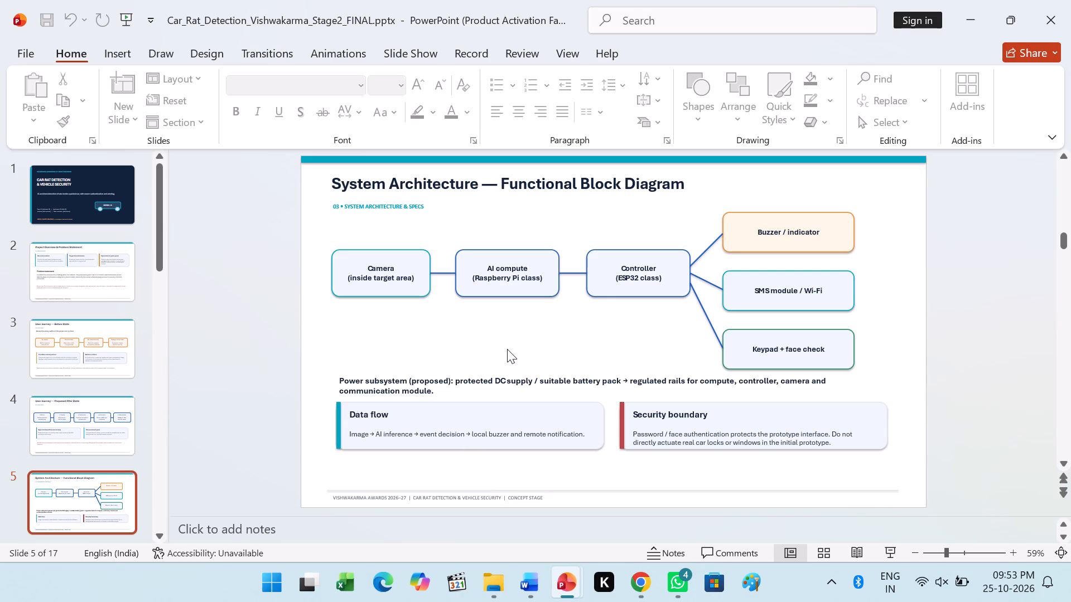
pyautogui.scroll(-6, 507, 349)
pyautogui.scroll(3, 507, 349)
pyautogui.scroll(-1, 507, 349)
pyautogui.scroll(5, 507, 349)
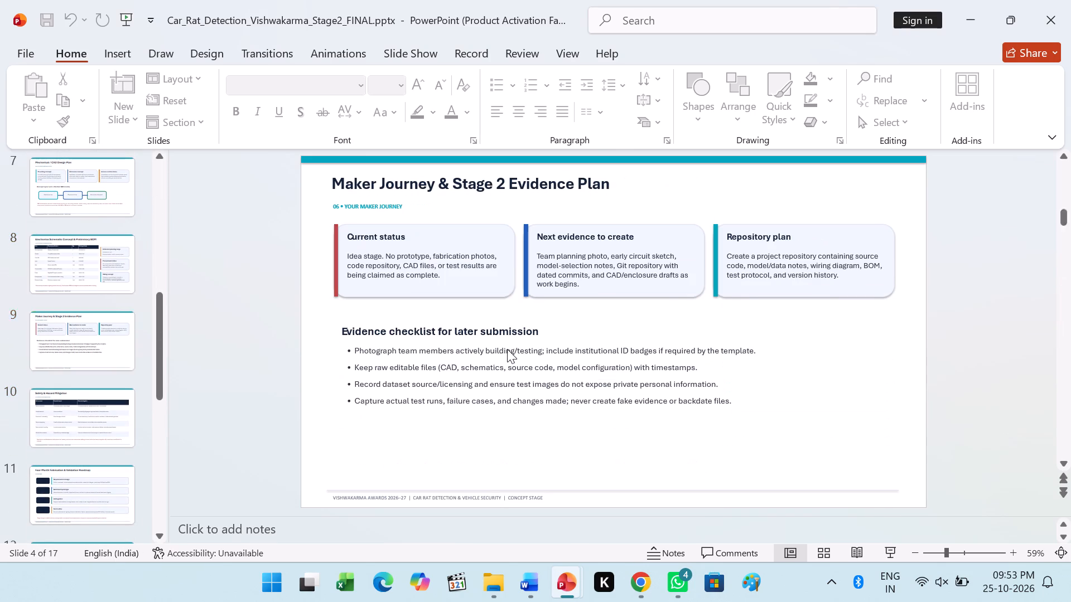
pyautogui.scroll(7, 507, 349)
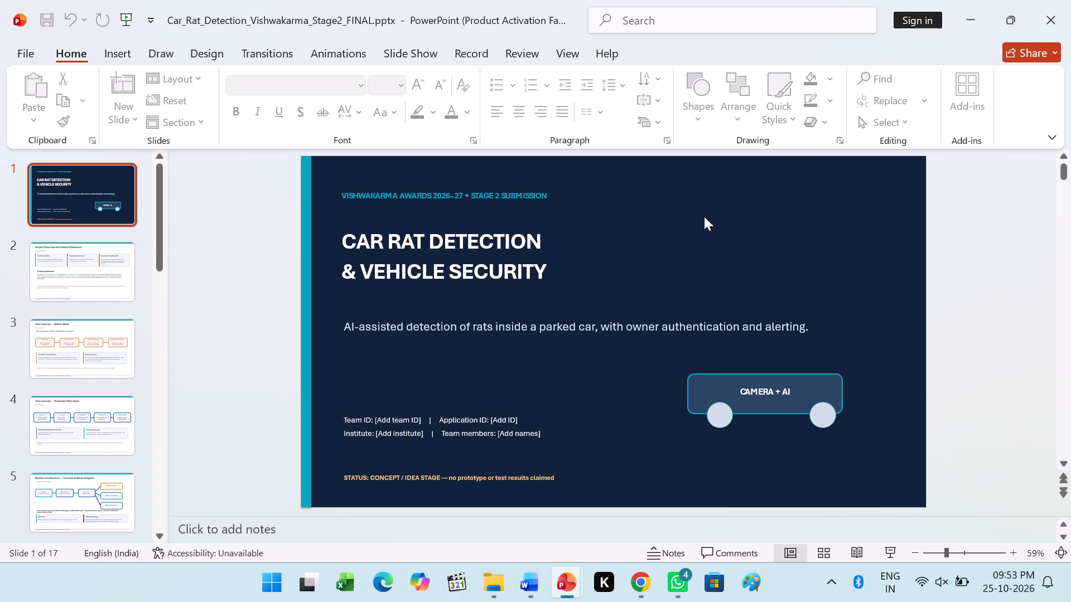
pyautogui.click(1051, 20)
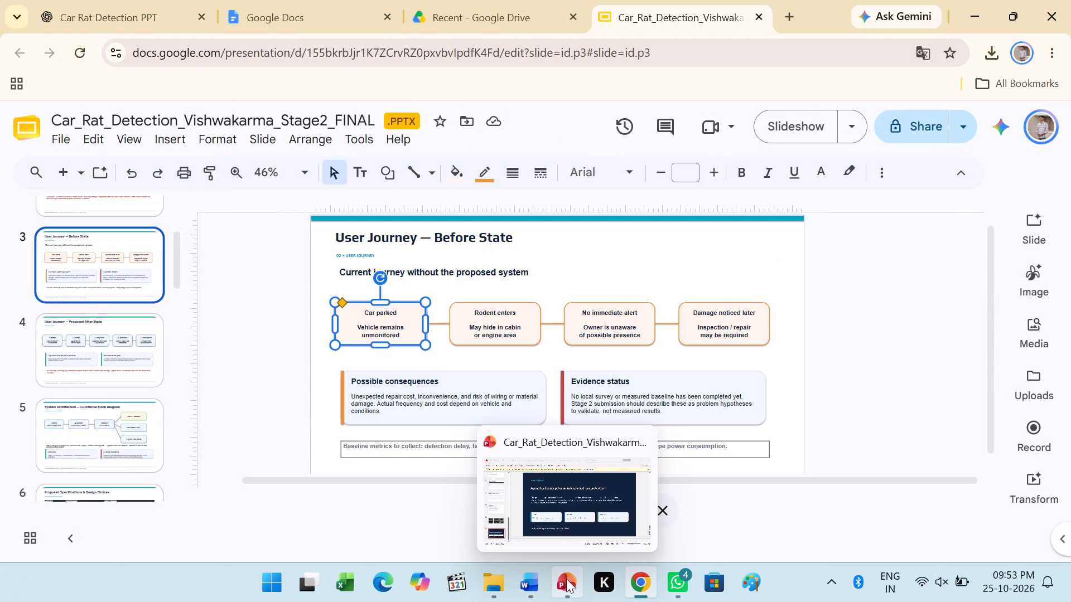
# Switch to the project proposal in Word and examine its problem statement, system architecture figure and safety analysis sections.
pyautogui.click(530, 519)
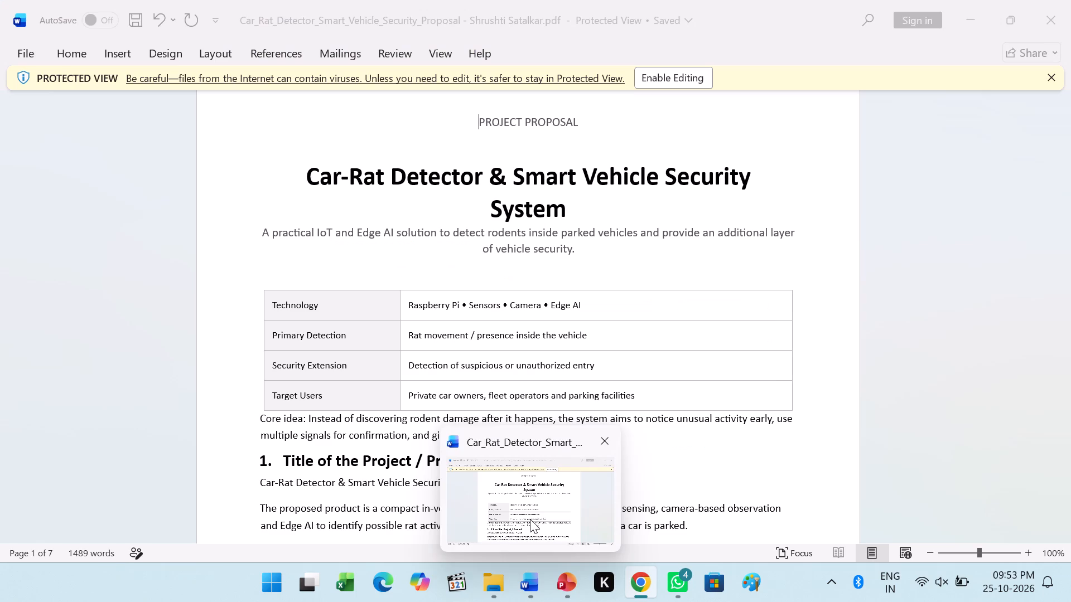
pyautogui.scroll(-1, 516, 368)
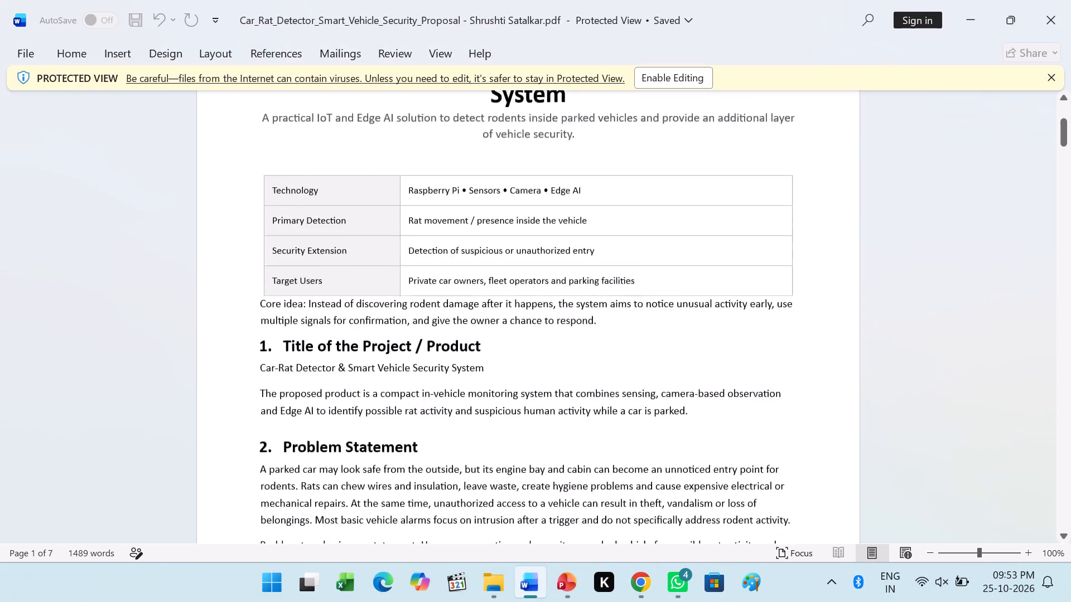
pyautogui.scroll(-3, 516, 368)
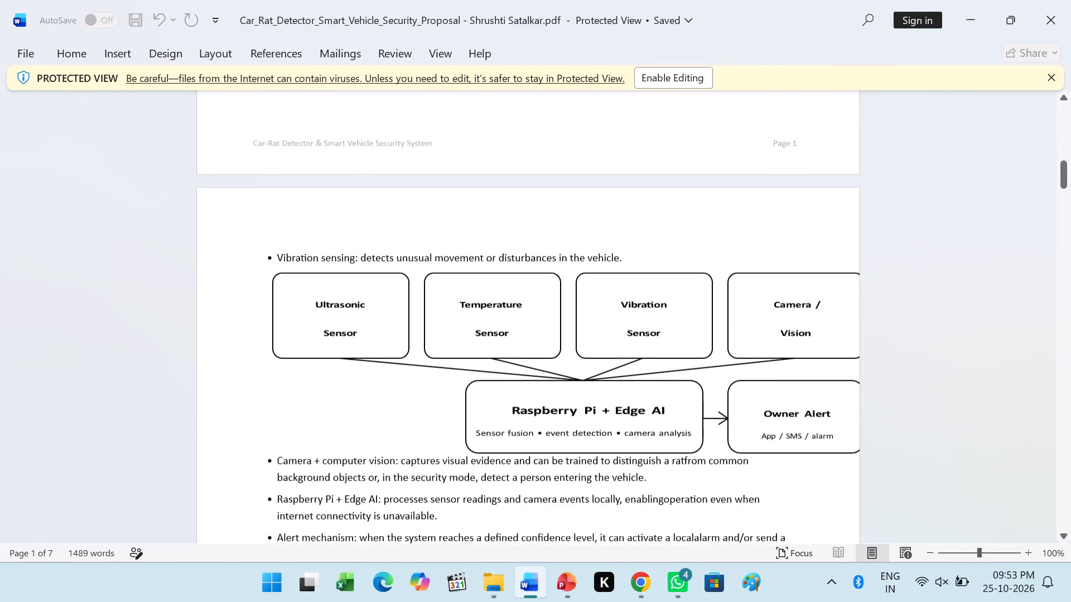
pyautogui.scroll(-6, 516, 368)
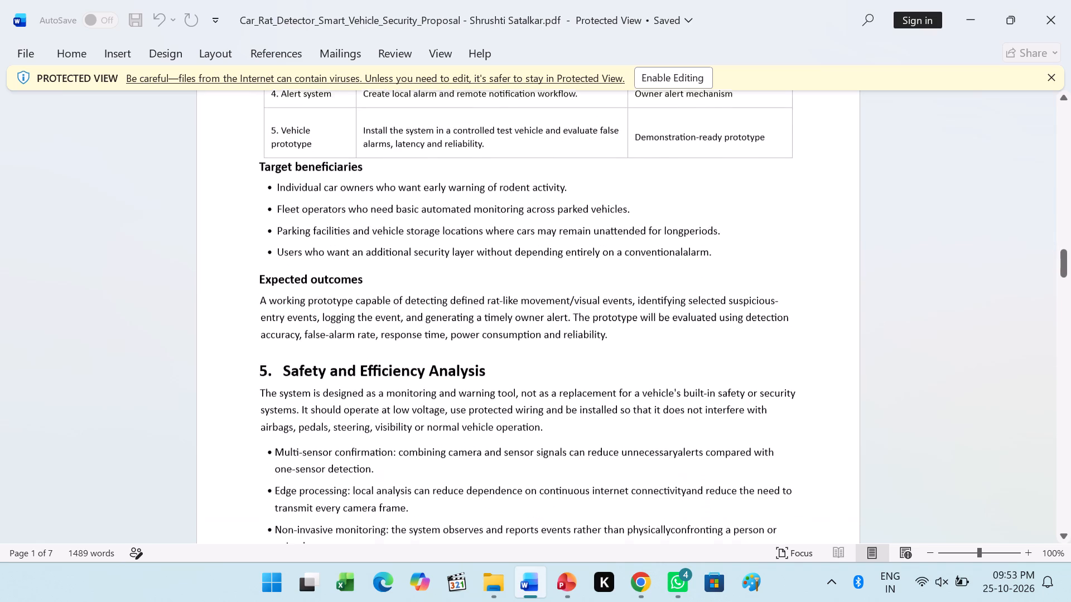
pyautogui.scroll(-4, 516, 368)
pyautogui.scroll(9, 516, 368)
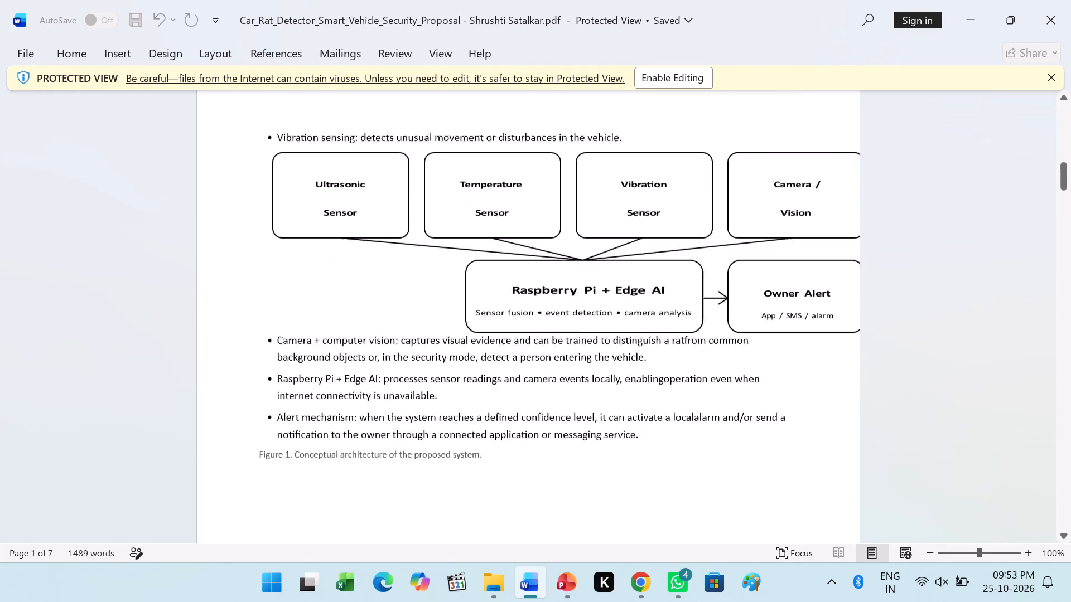
pyautogui.scroll(1, 516, 368)
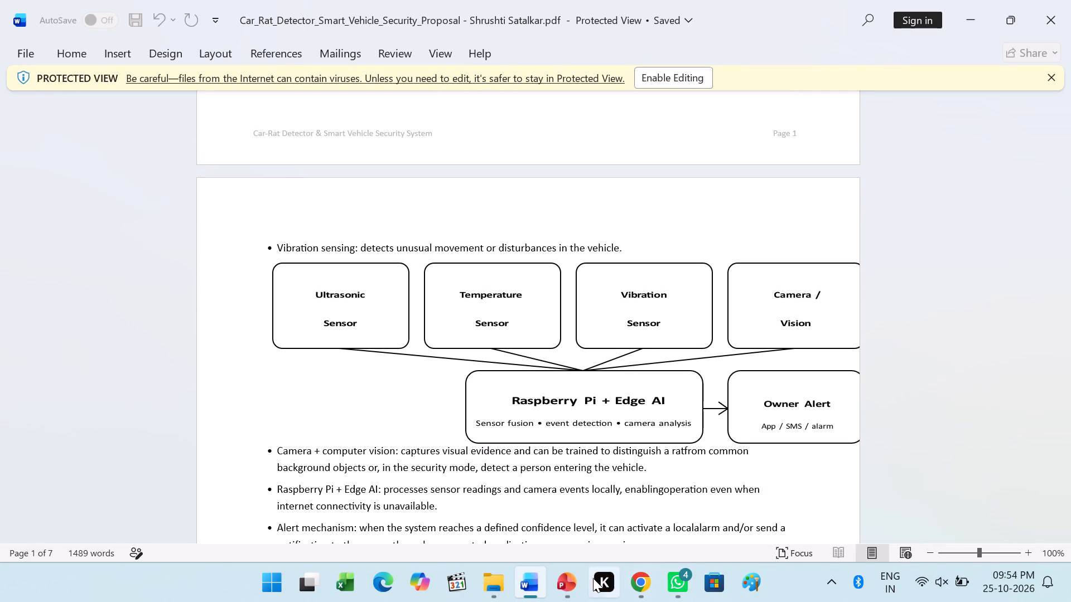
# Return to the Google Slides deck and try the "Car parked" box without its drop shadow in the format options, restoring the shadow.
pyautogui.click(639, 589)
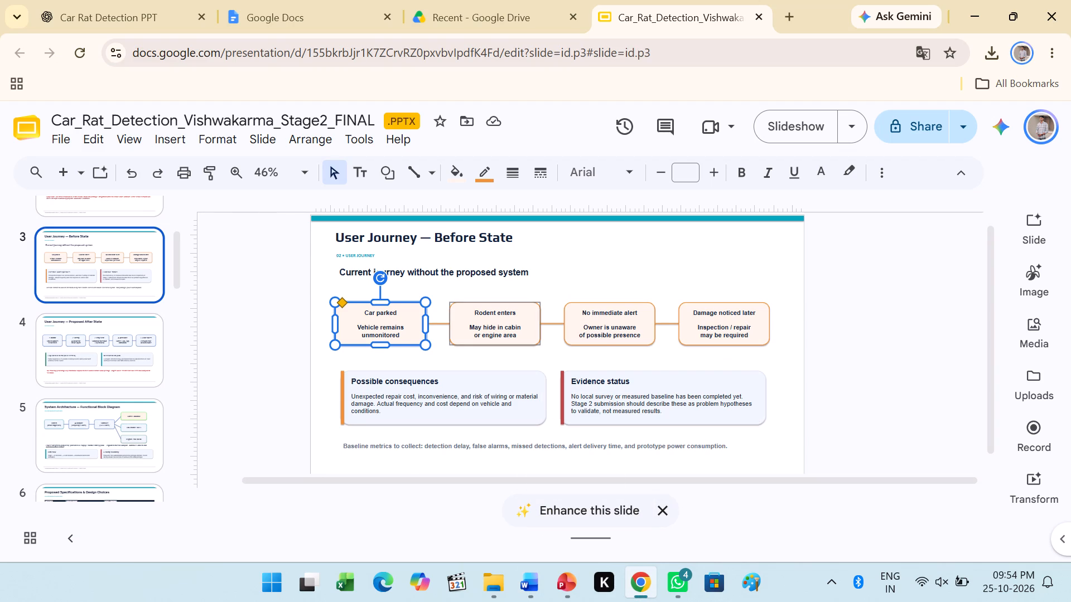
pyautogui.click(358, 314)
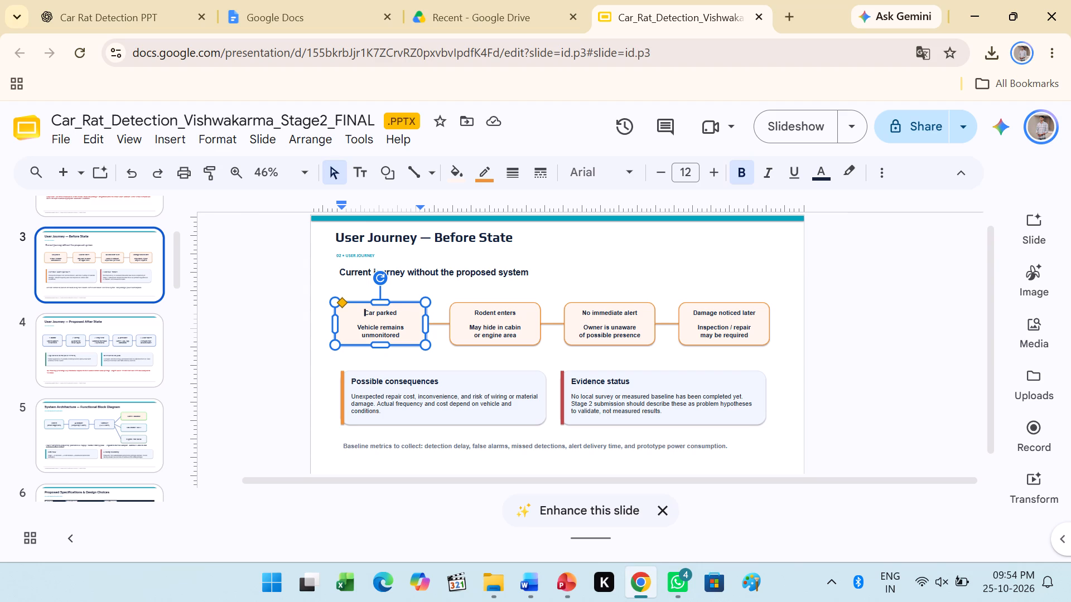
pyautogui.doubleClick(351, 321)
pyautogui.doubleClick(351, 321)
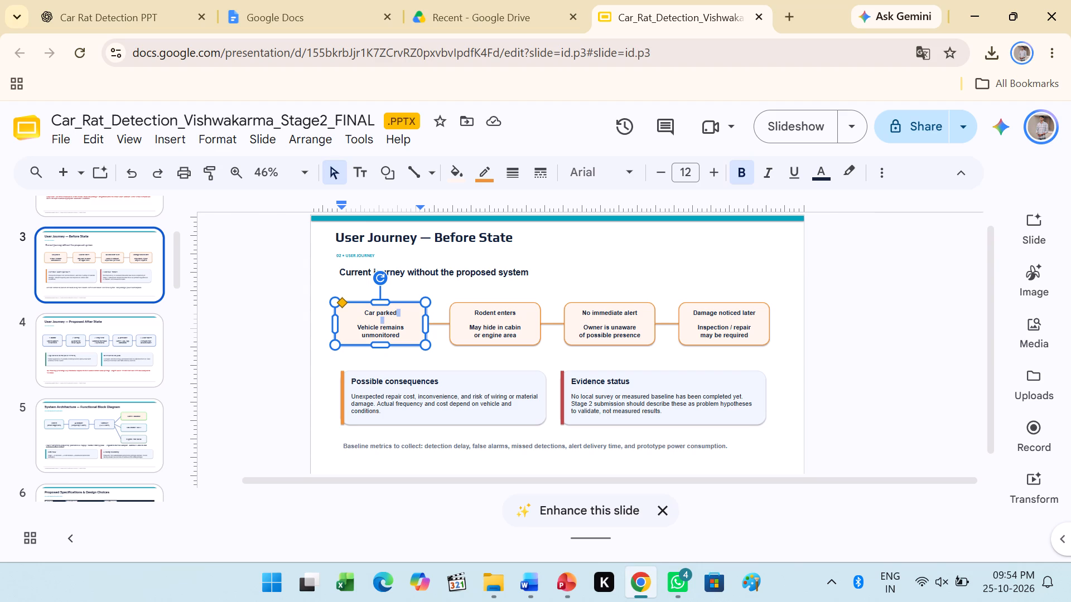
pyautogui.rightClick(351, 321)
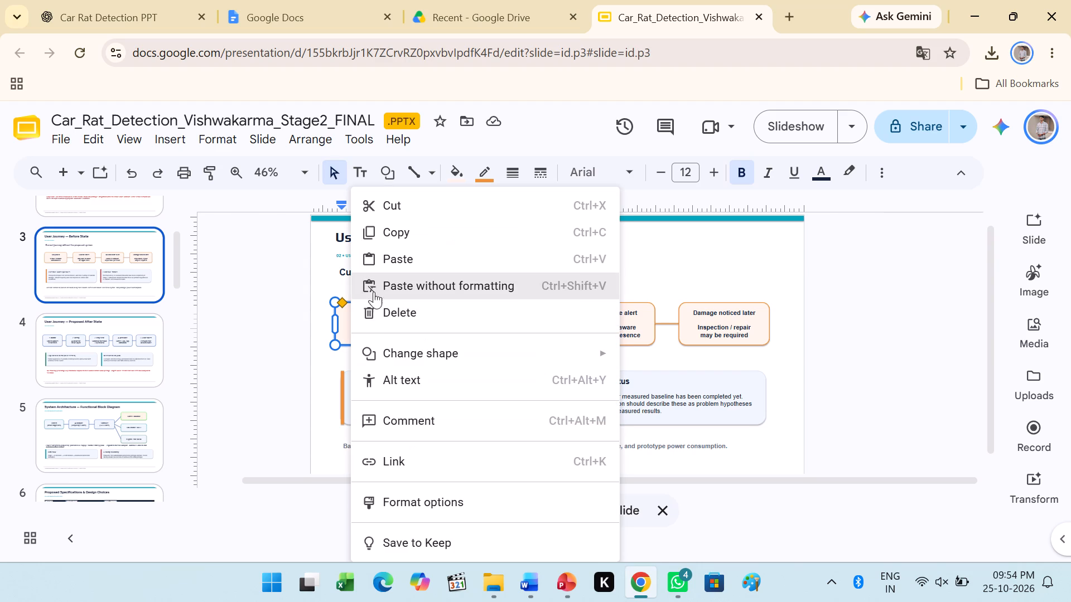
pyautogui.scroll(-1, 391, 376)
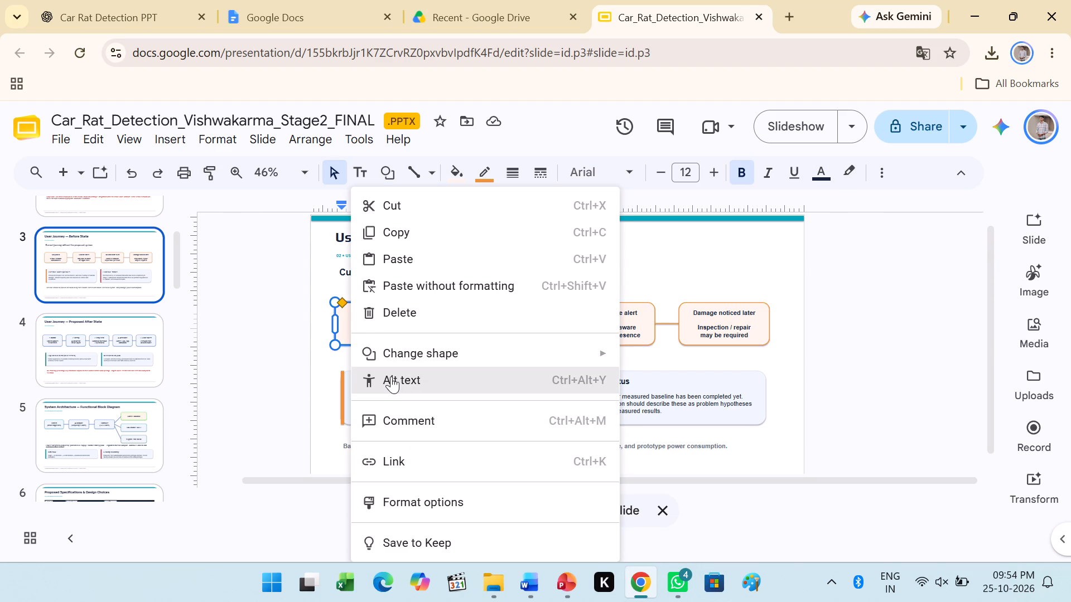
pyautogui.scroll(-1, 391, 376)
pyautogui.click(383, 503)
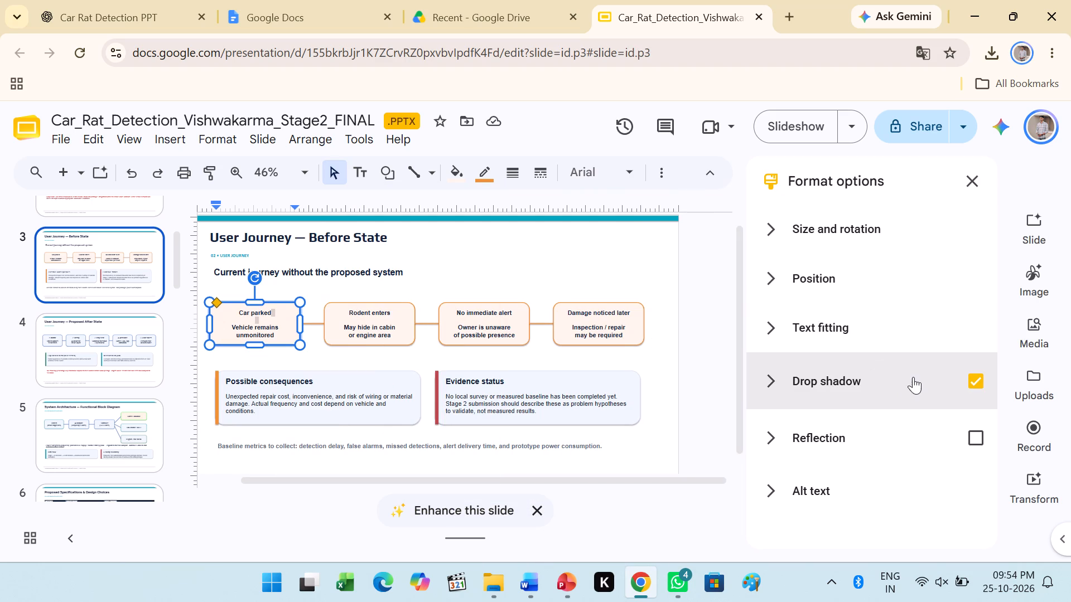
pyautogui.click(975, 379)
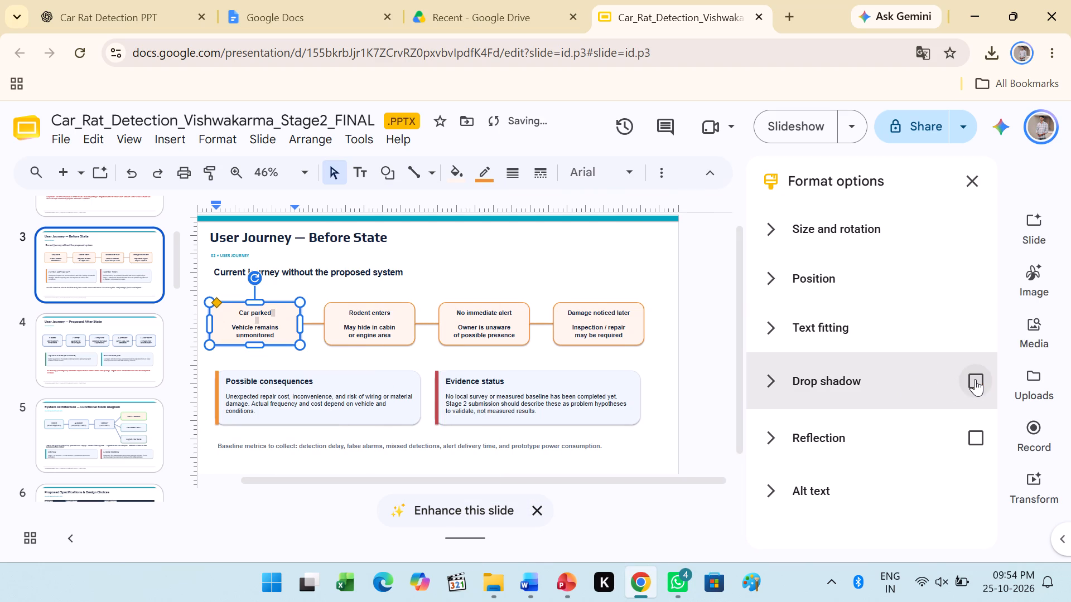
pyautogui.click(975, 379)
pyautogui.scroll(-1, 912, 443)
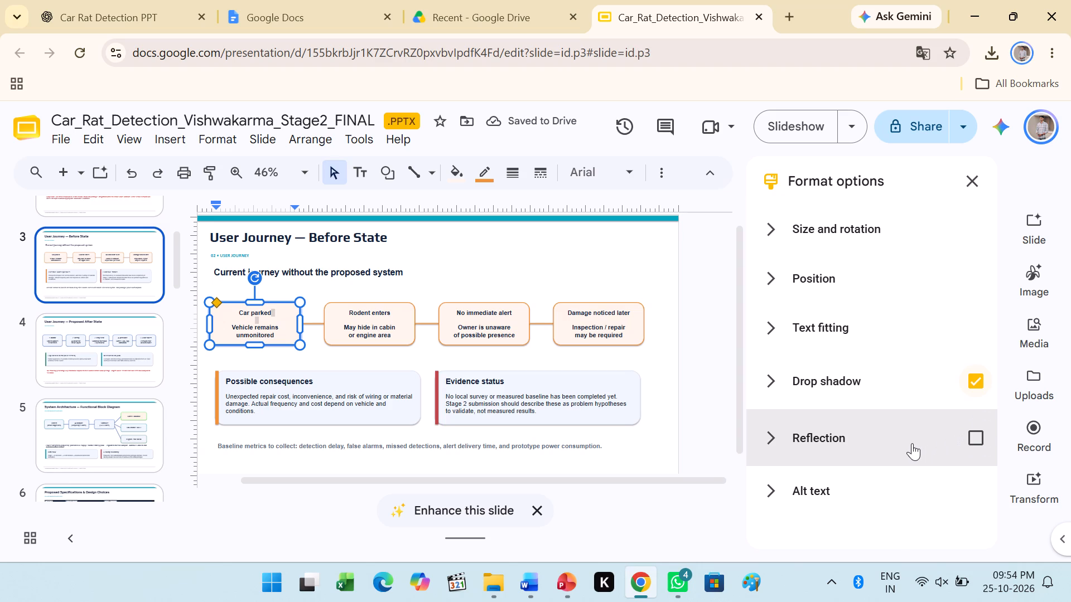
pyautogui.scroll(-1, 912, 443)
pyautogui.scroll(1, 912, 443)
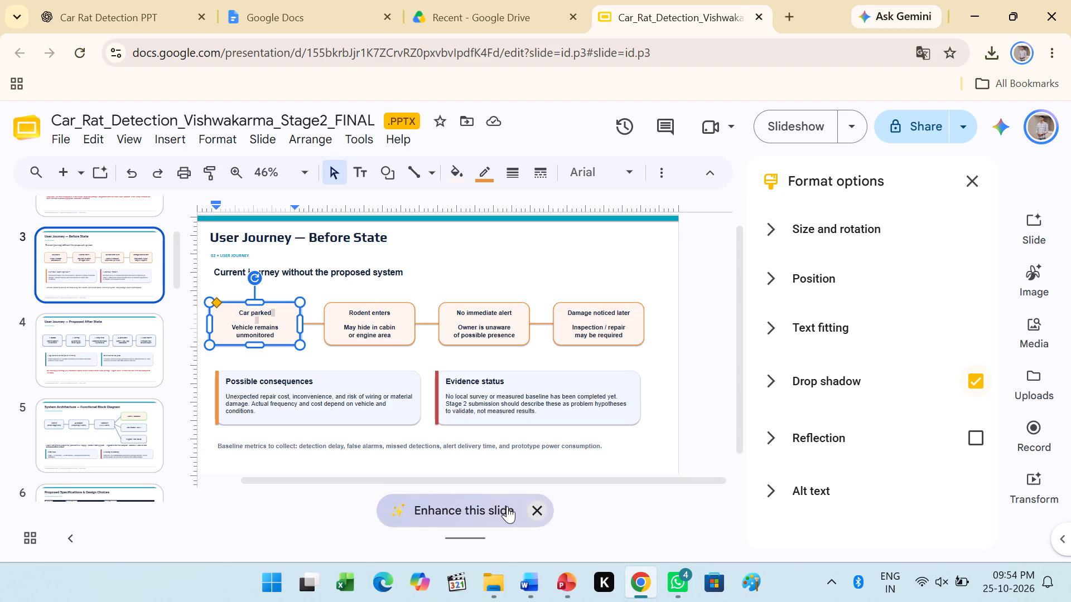
# Dismiss the "Enhance this slide" suggestion.
pyautogui.click(537, 510)
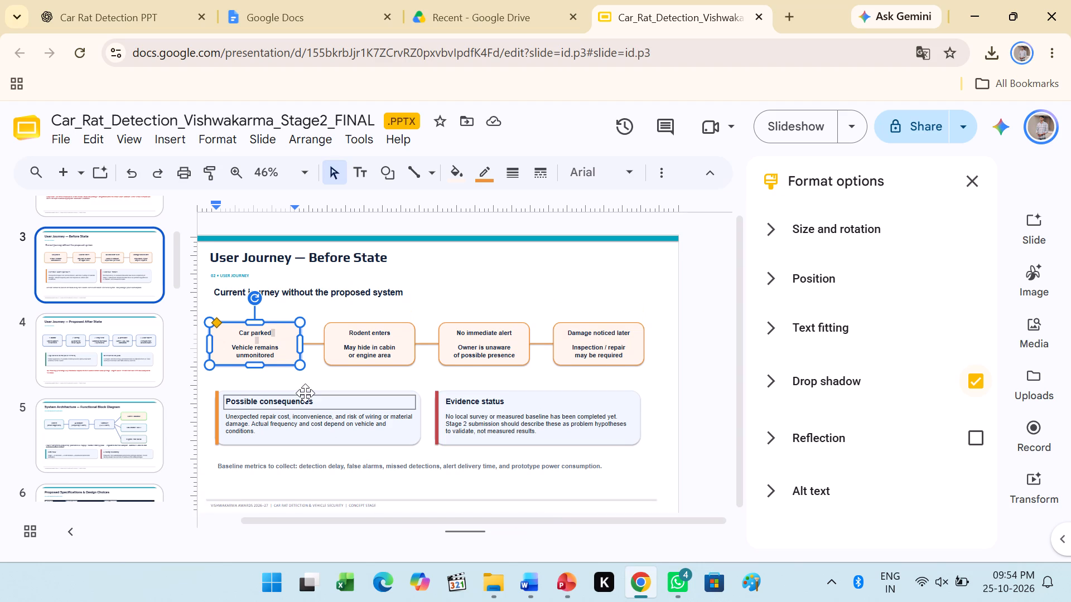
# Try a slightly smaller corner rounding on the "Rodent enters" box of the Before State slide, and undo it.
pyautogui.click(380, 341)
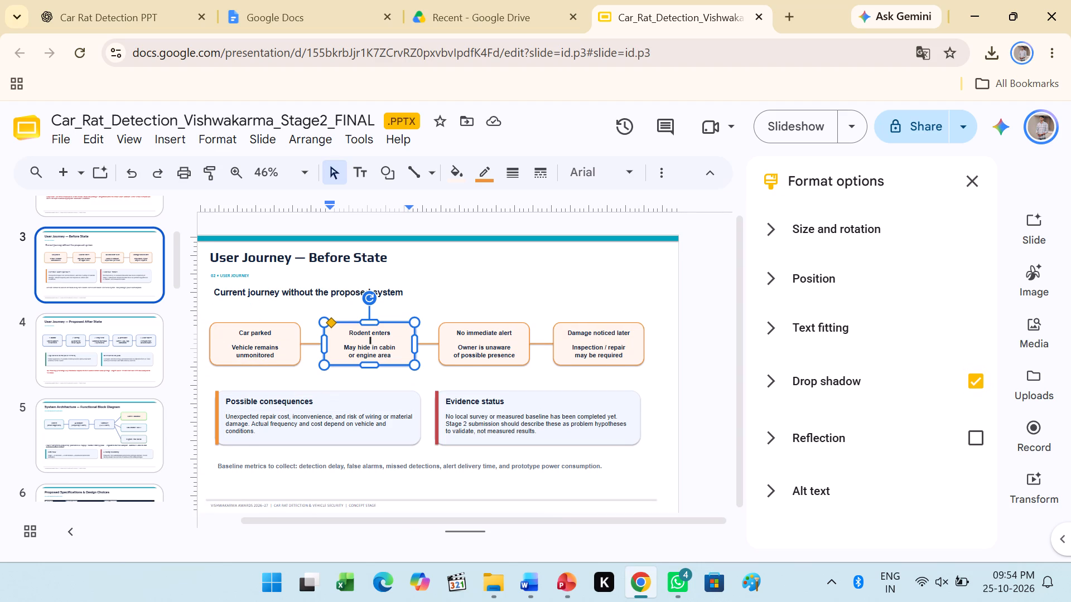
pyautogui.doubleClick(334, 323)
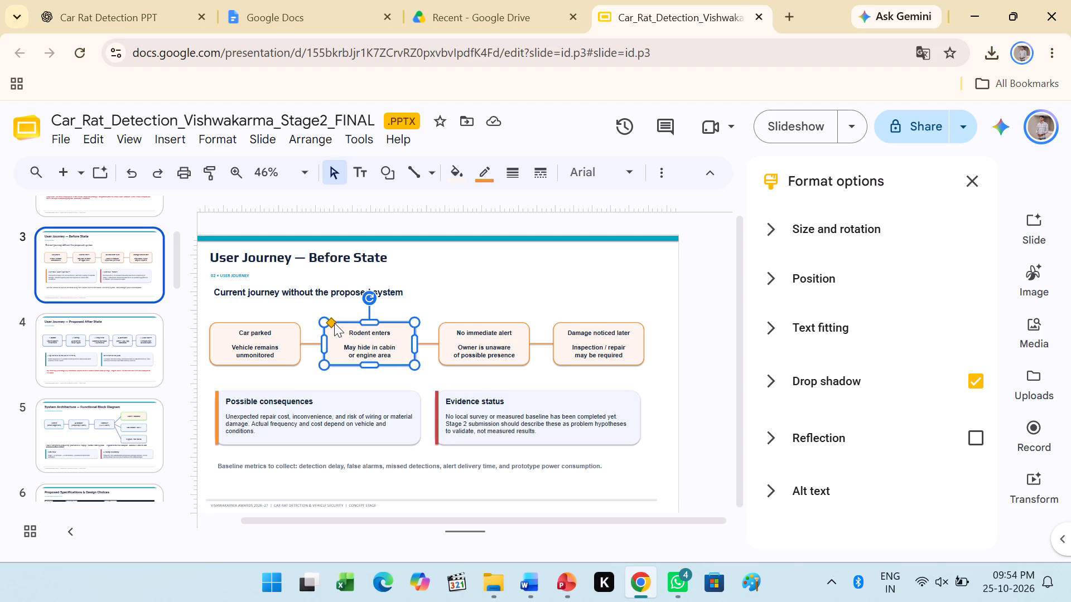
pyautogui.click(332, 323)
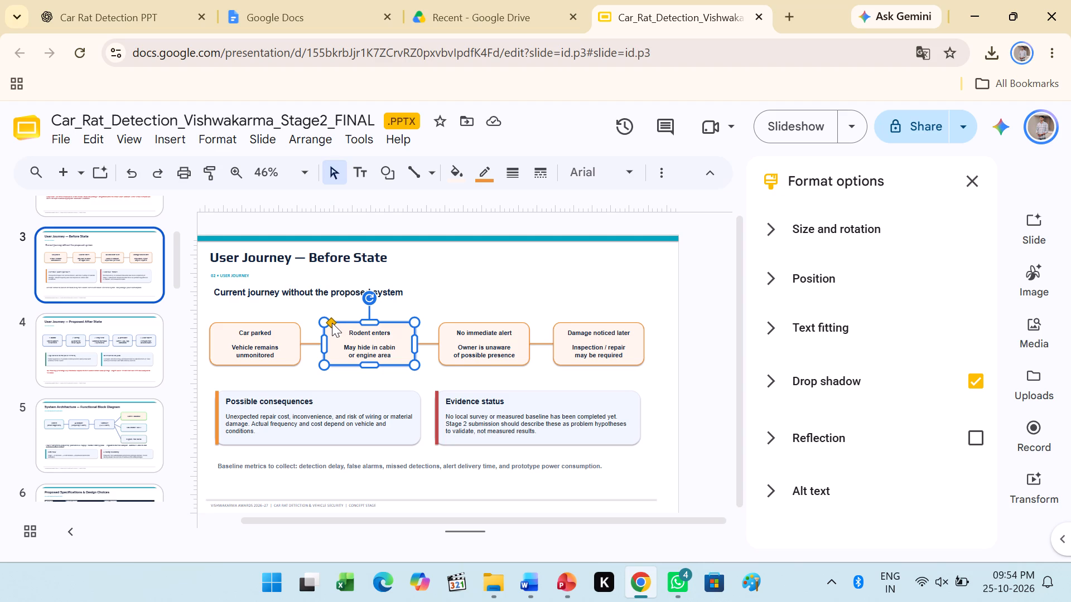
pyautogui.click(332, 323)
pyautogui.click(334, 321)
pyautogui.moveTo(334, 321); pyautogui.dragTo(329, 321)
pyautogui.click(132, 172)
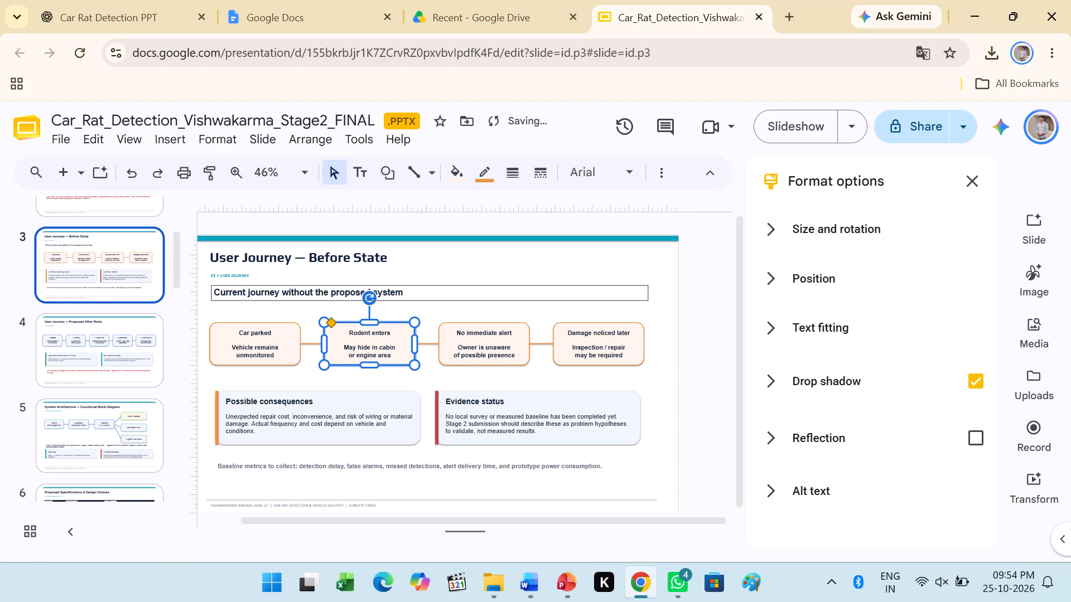
# Go to the Project Overview & Problem Statement slide and close the format options.
pyautogui.scroll(1, 95, 299)
pyautogui.click(97, 336)
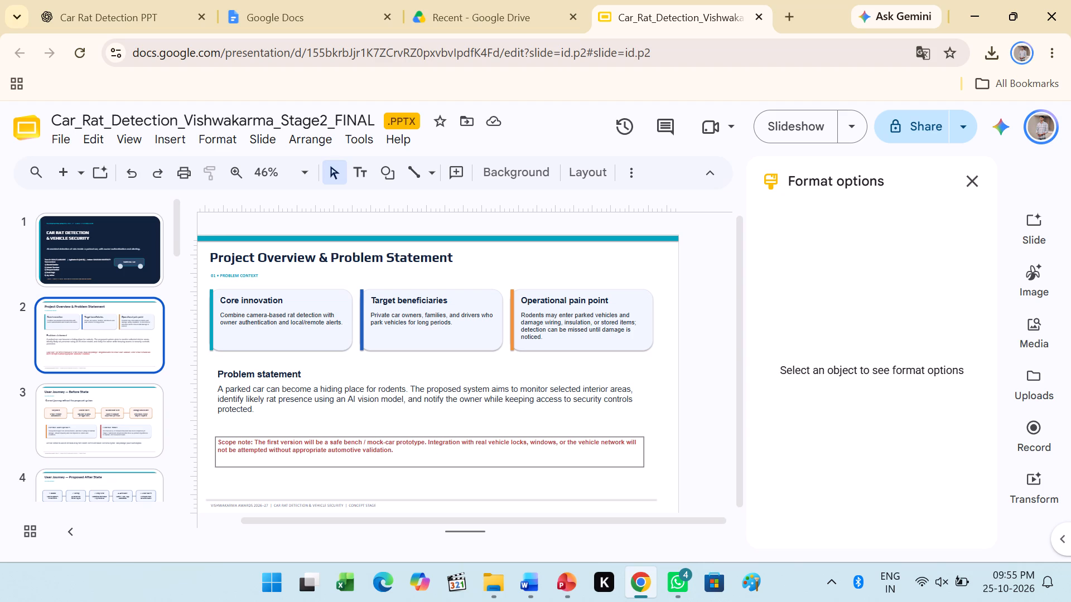
pyautogui.click(972, 180)
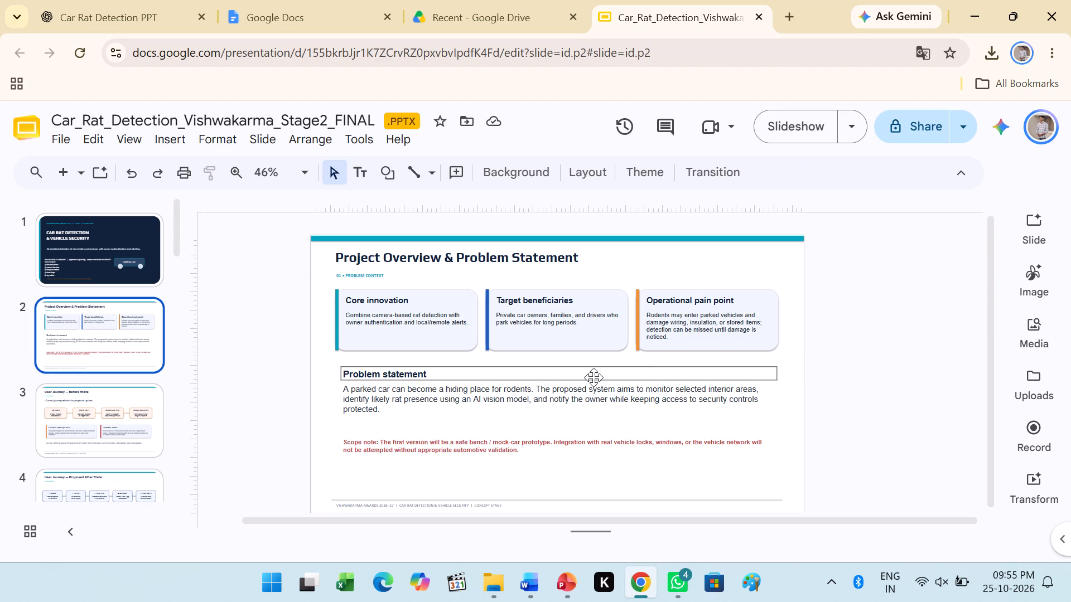
# On the title slide, move the team details text box slightly up, leaving more space above the status line.
pyautogui.scroll(1, 594, 377)
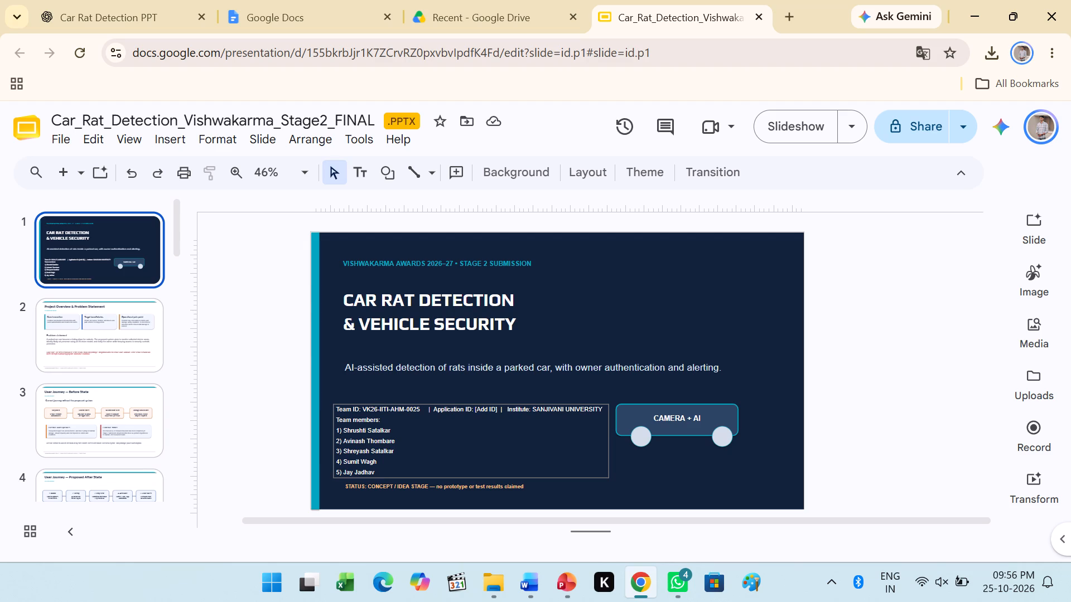
pyautogui.moveTo(335, 405); pyautogui.dragTo(335, 404)
pyautogui.moveTo(335, 404); pyautogui.dragTo(335, 396)
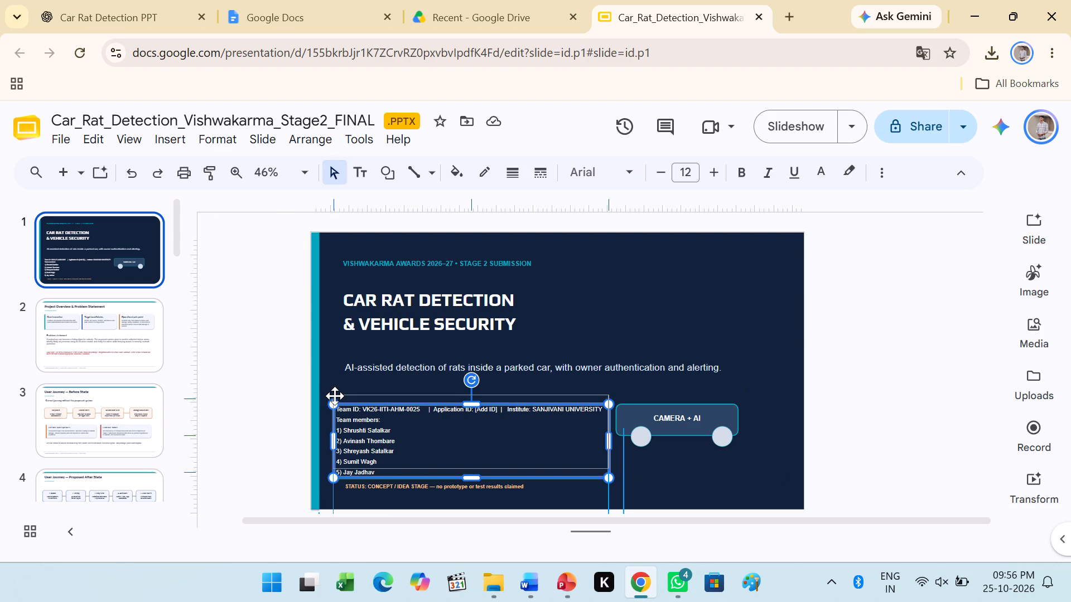
pyautogui.moveTo(335, 396); pyautogui.dragTo(334, 393)
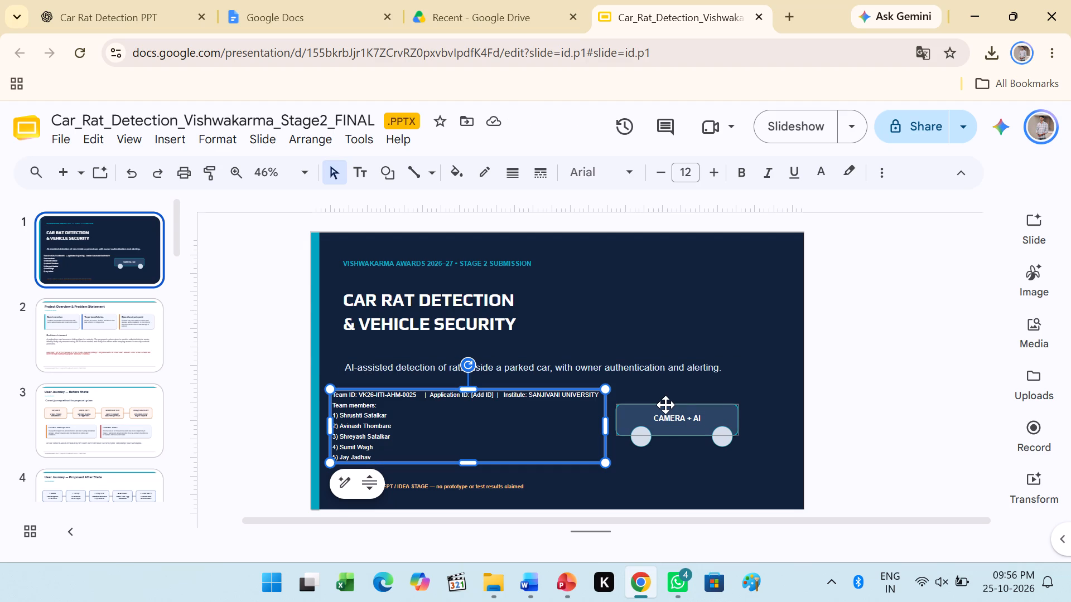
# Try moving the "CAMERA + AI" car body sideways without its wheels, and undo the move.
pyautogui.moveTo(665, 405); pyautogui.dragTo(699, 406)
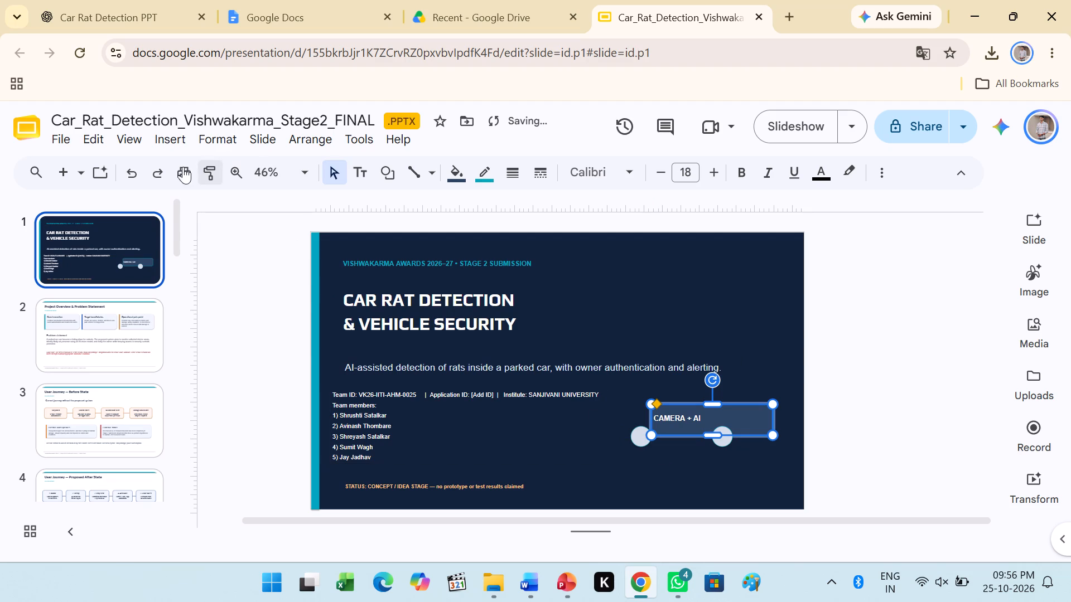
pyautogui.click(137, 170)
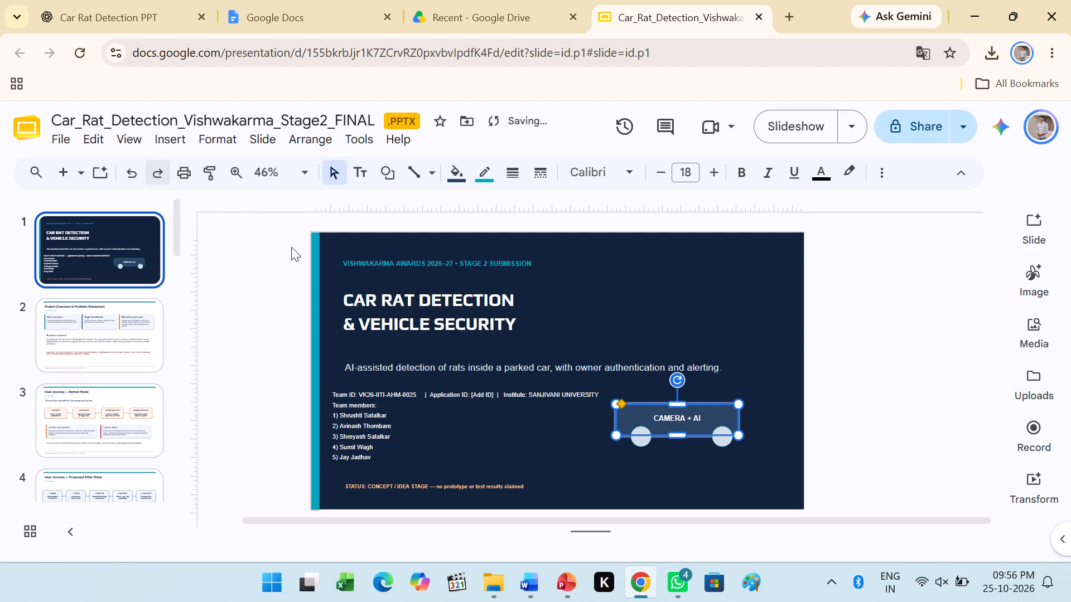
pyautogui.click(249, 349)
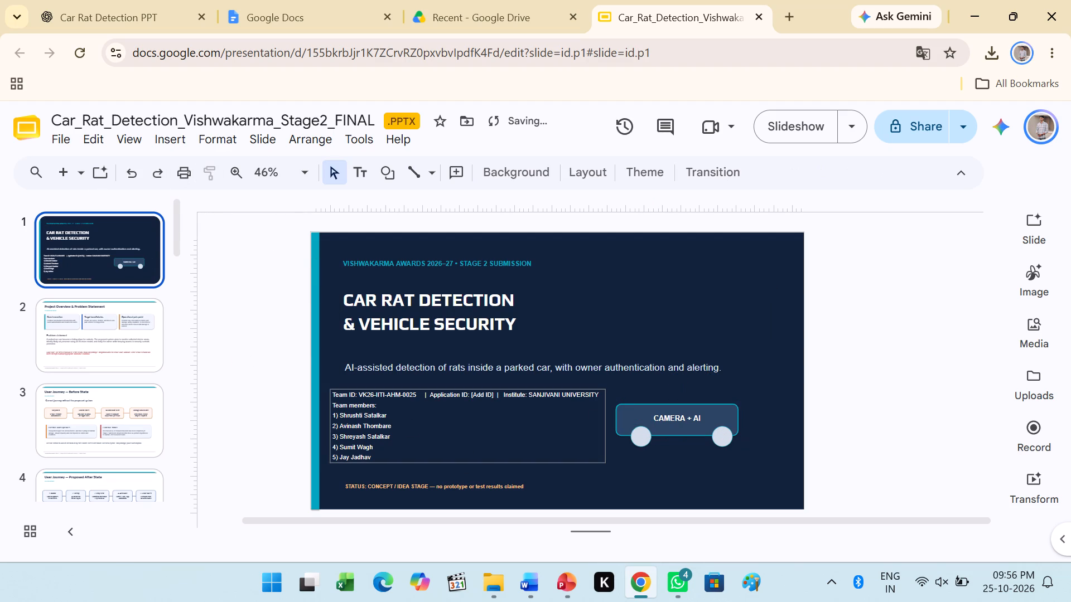
# Try to select the "CAMERA + AI" car body and both wheels together on the title slide.
pyautogui.moveTo(616, 389); pyautogui.dragTo(677, 485)
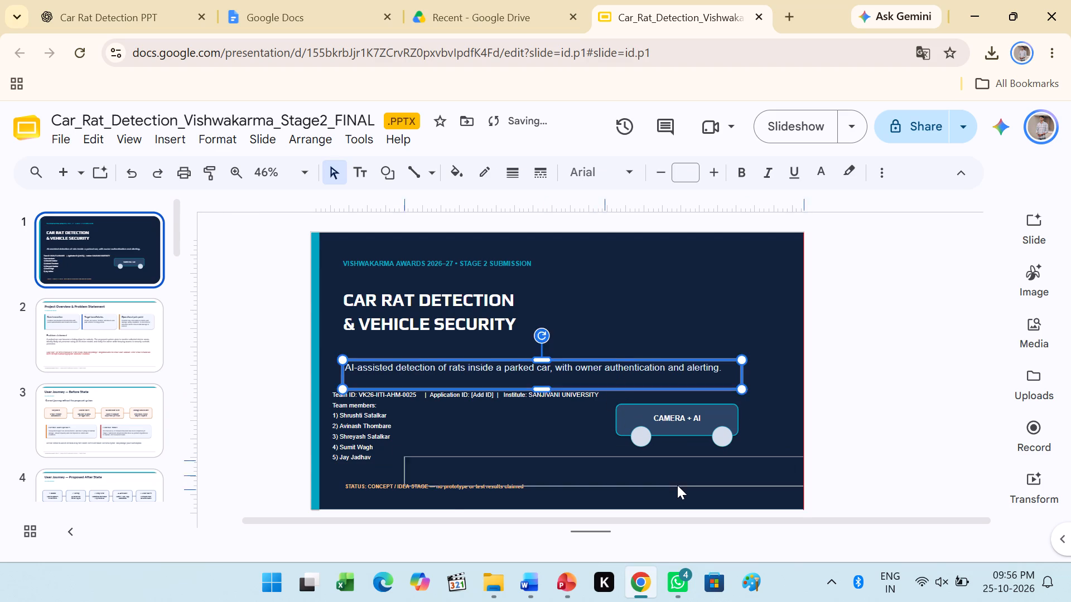
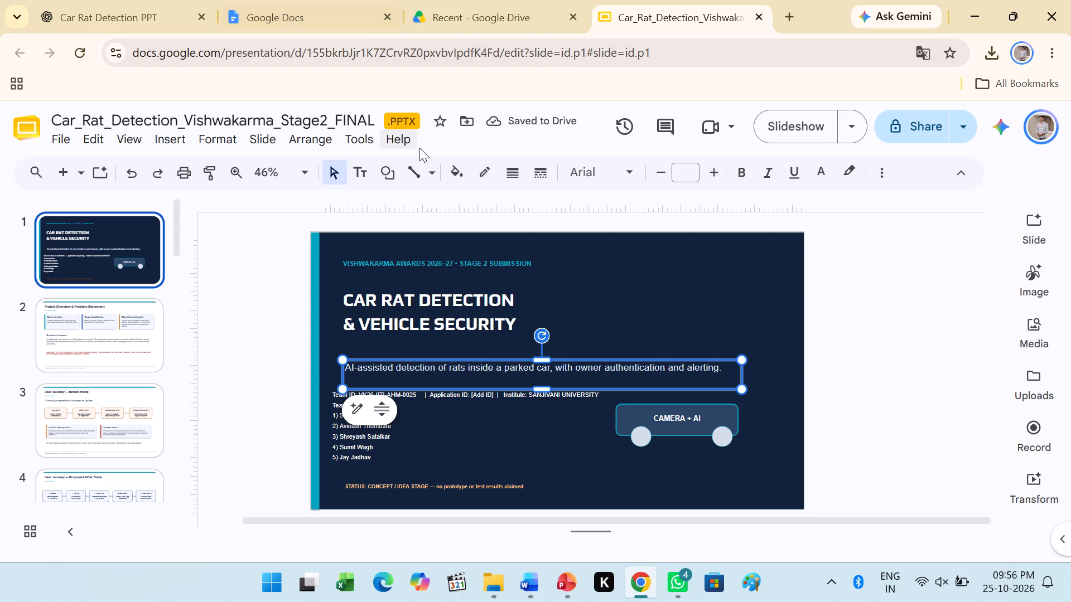
# Select the "CAMERA + AI" car body and both wheels together and move them closer to the slide's right edge, keeping their height.
pyautogui.click(273, 241)
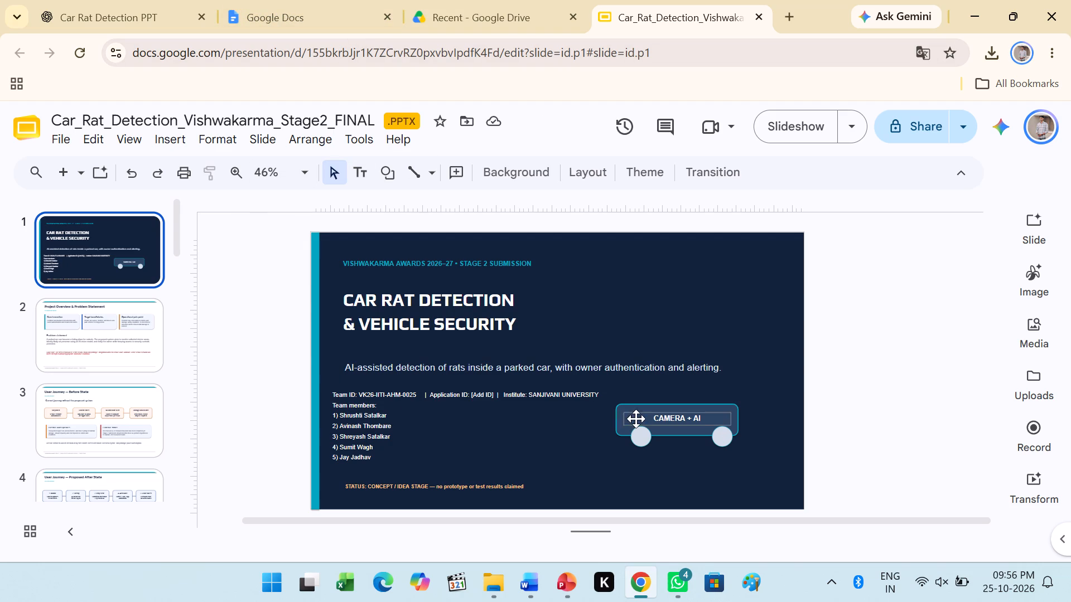
pyautogui.moveTo(760, 464); pyautogui.dragTo(623, 417)
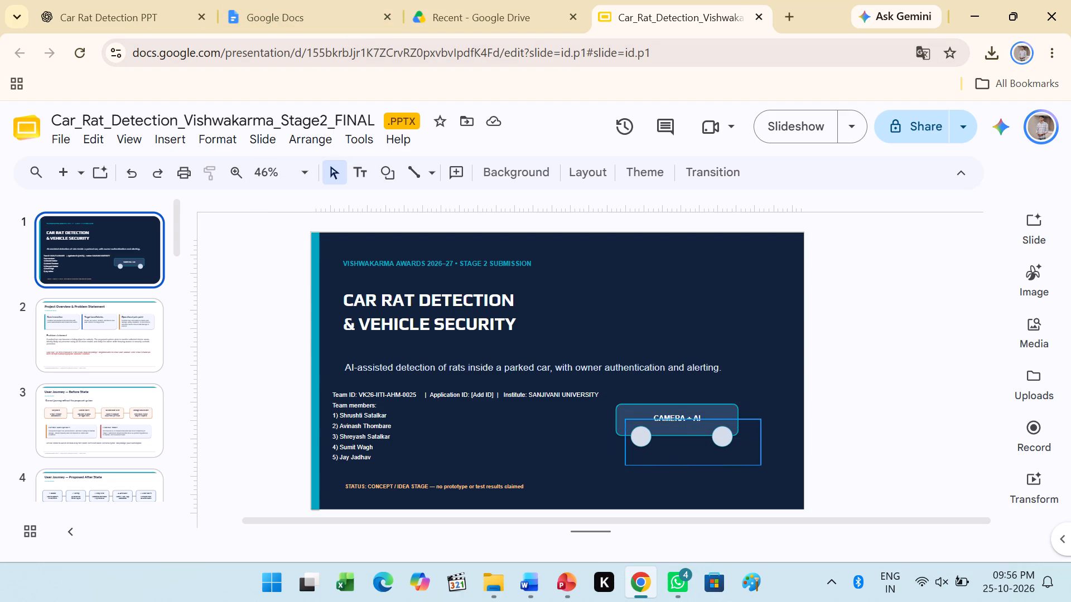
pyautogui.moveTo(623, 417); pyautogui.dragTo(615, 397)
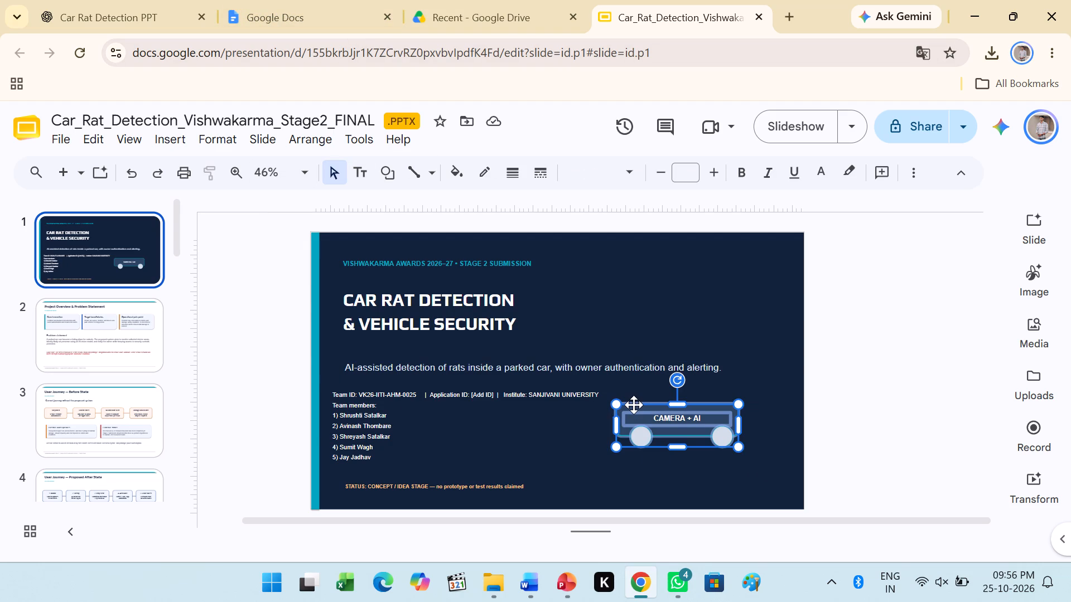
pyautogui.moveTo(634, 405); pyautogui.dragTo(669, 402)
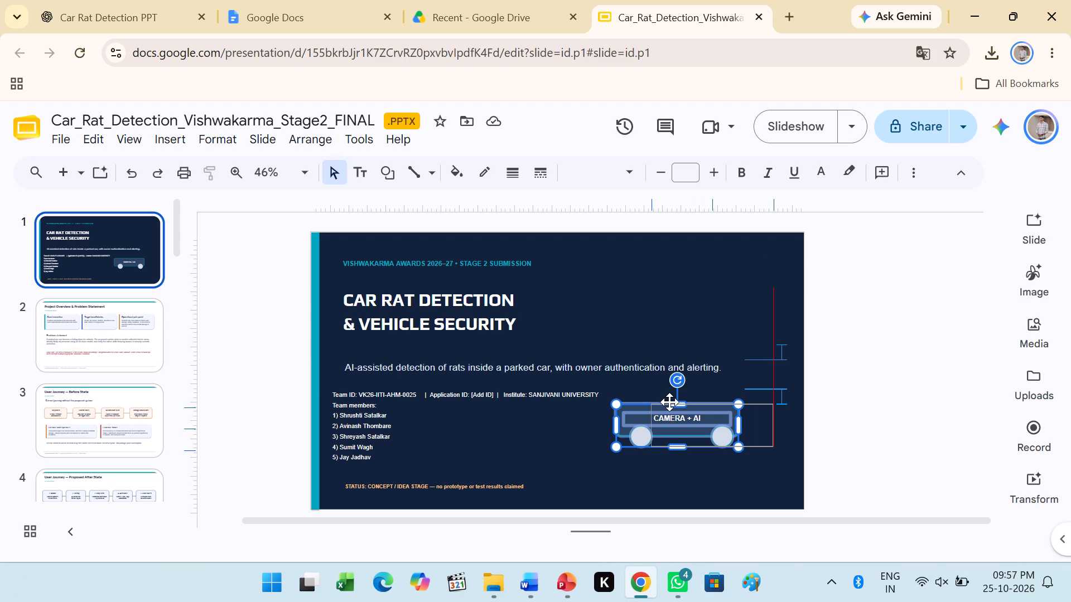
pyautogui.moveTo(669, 402); pyautogui.dragTo(676, 399)
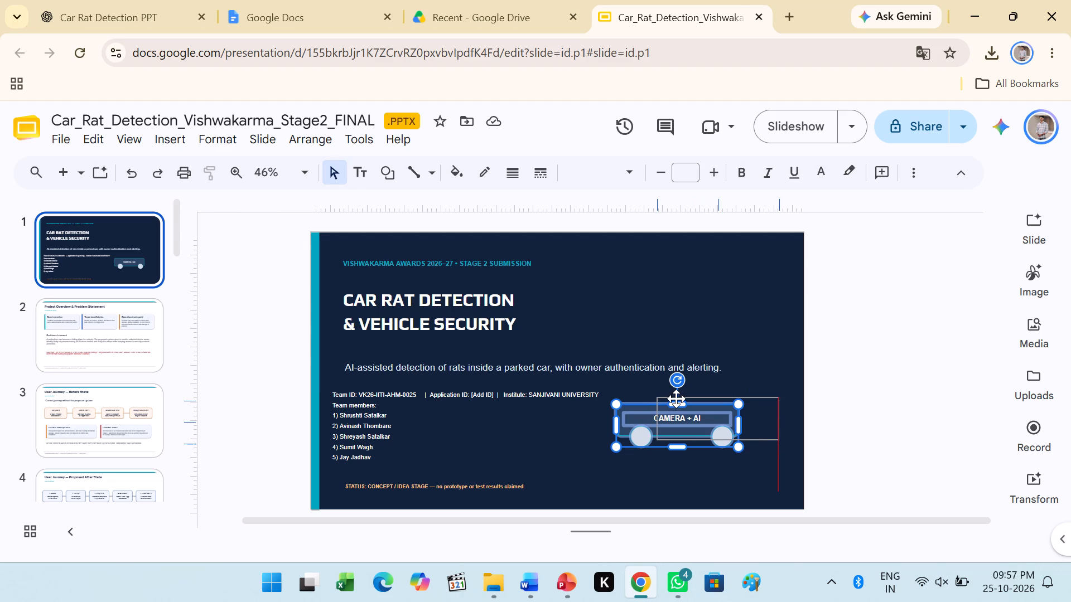
pyautogui.moveTo(676, 399); pyautogui.dragTo(677, 403)
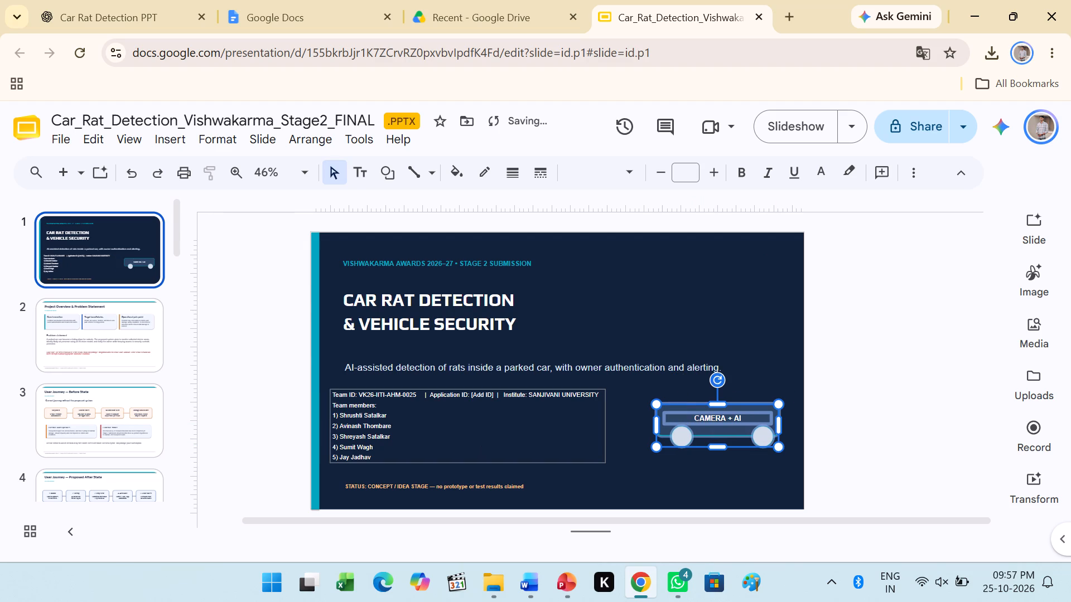
pyautogui.click(239, 401)
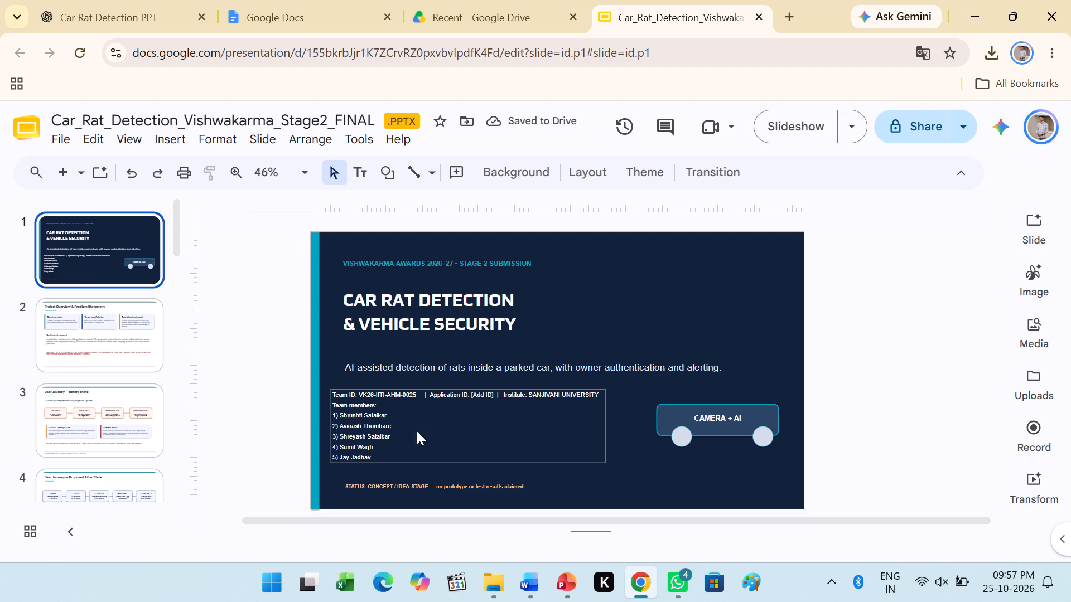
# Shift the team details text box slightly right so its left edge aligns with the subtitle text above it.
pyautogui.moveTo(467, 413); pyautogui.dragTo(481, 413)
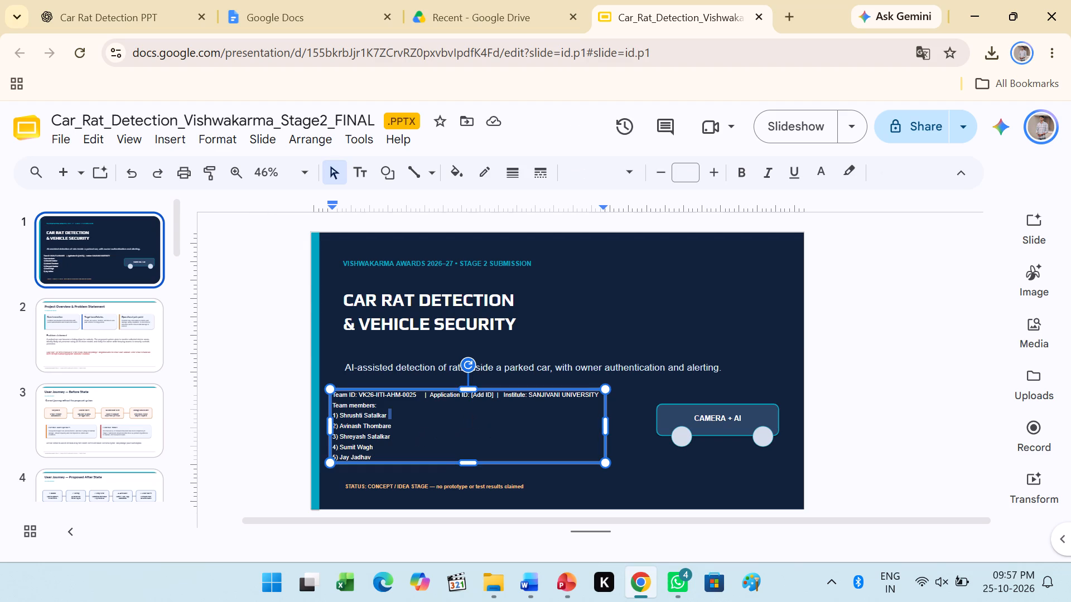
pyautogui.moveTo(481, 413); pyautogui.dragTo(494, 413)
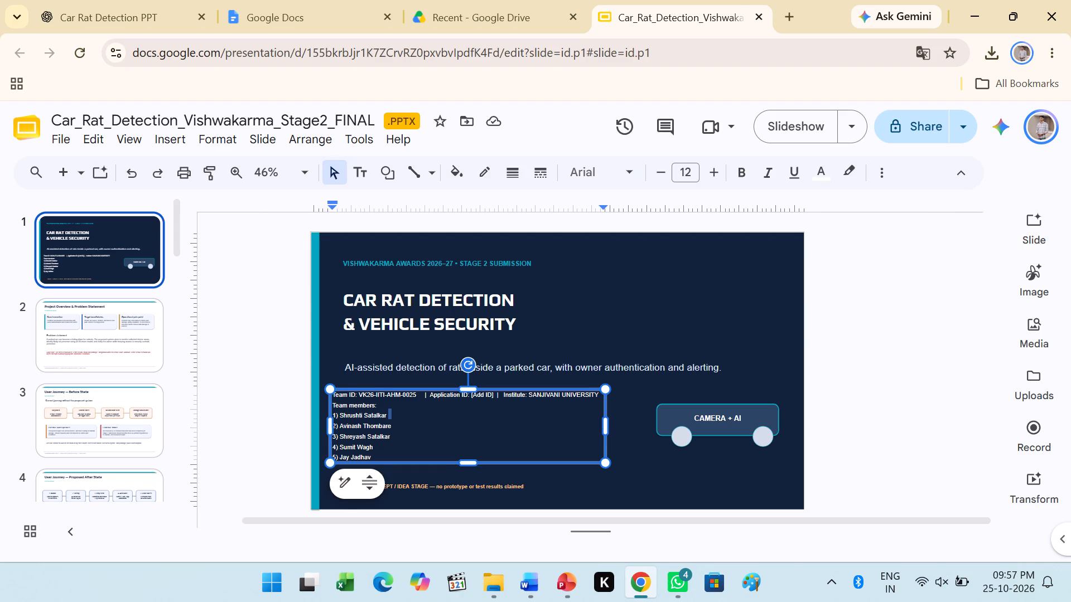
pyautogui.moveTo(368, 386); pyautogui.dragTo(377, 386)
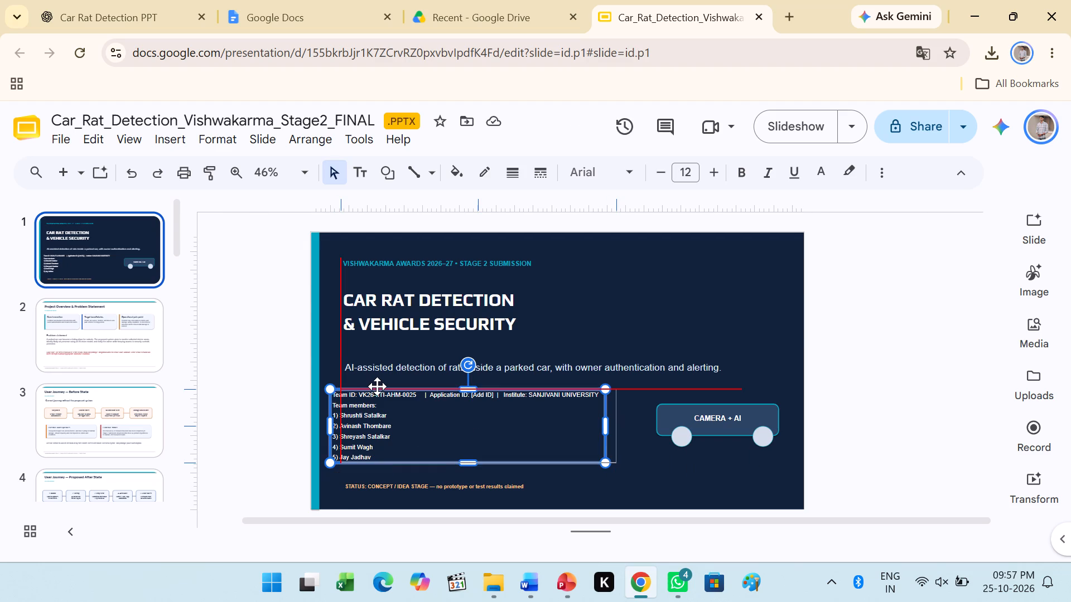
pyautogui.moveTo(377, 386); pyautogui.dragTo(382, 386)
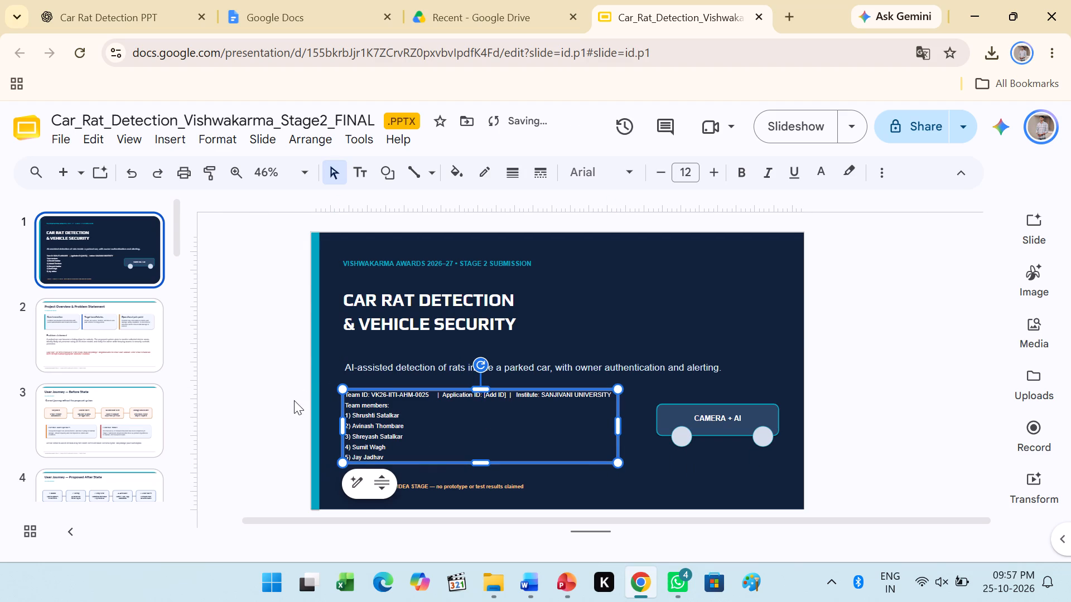
pyautogui.click(274, 391)
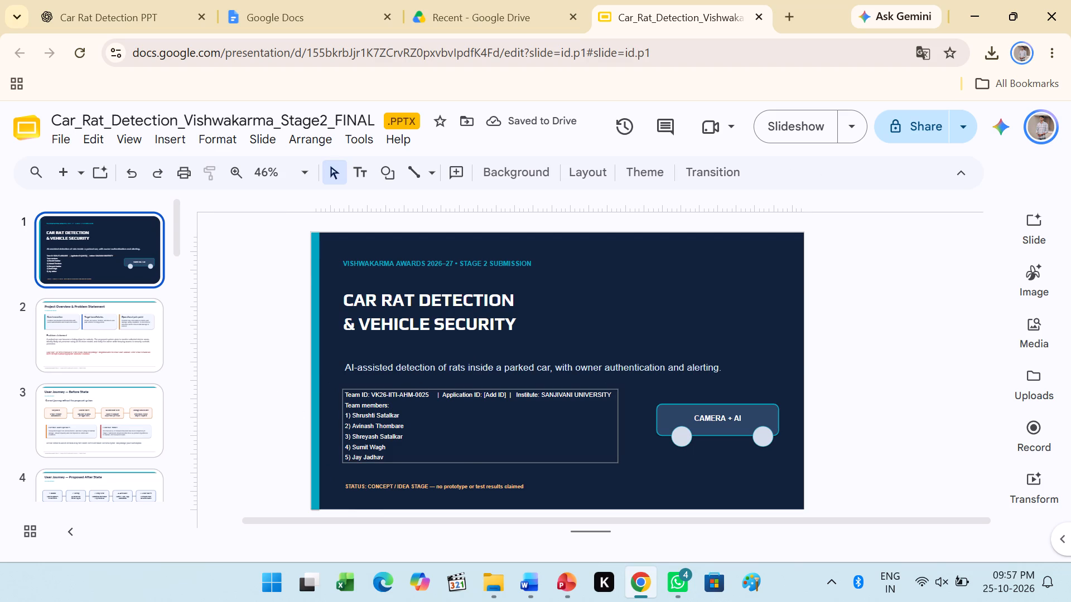
# Move the existing Team ID value to the Application ID field, replacing the "[Add ID]" placeholder and leaving Team ID empty.
pyautogui.moveTo(428, 394); pyautogui.dragTo(371, 394)
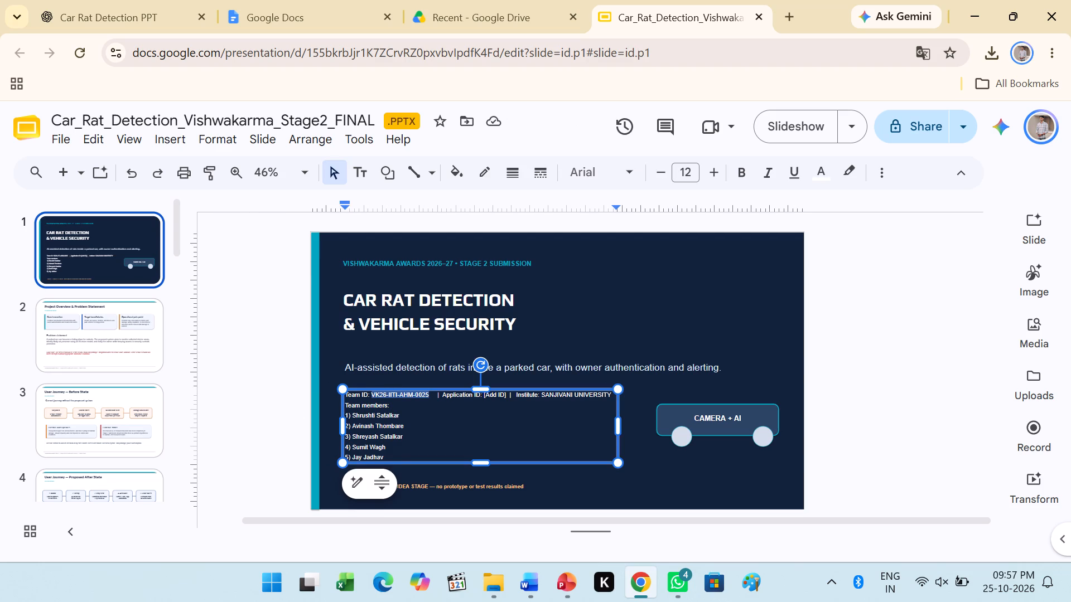
pyautogui.hotkey('ctrl', 'c')
pyautogui.press('BackSpace')
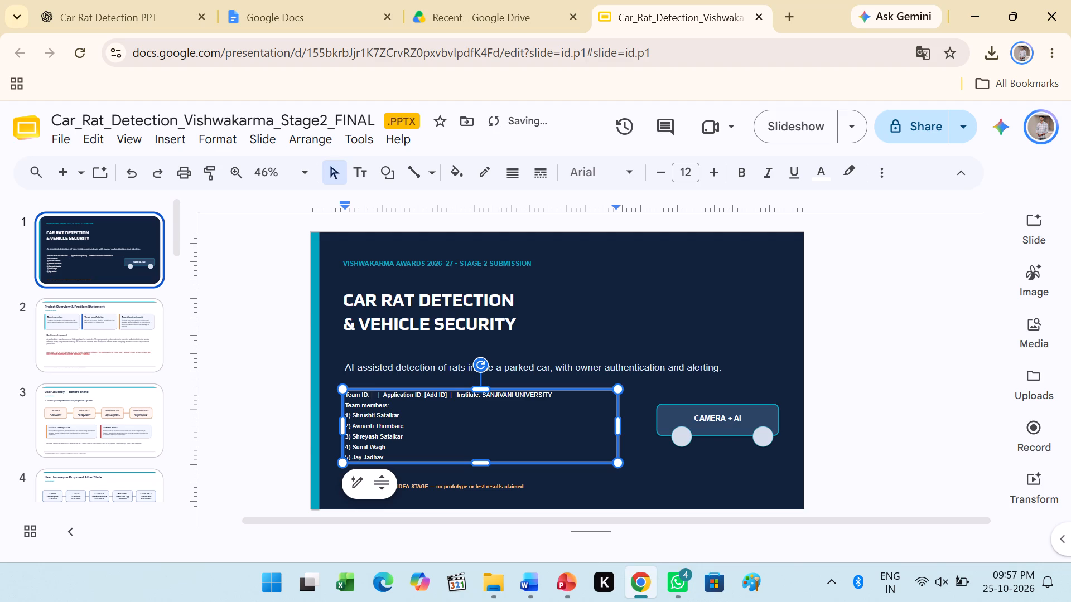
pyautogui.click(447, 394)
pyautogui.moveTo(447, 394); pyautogui.dragTo(424, 396)
pyautogui.press('BackSpace')
pyautogui.press('Right')
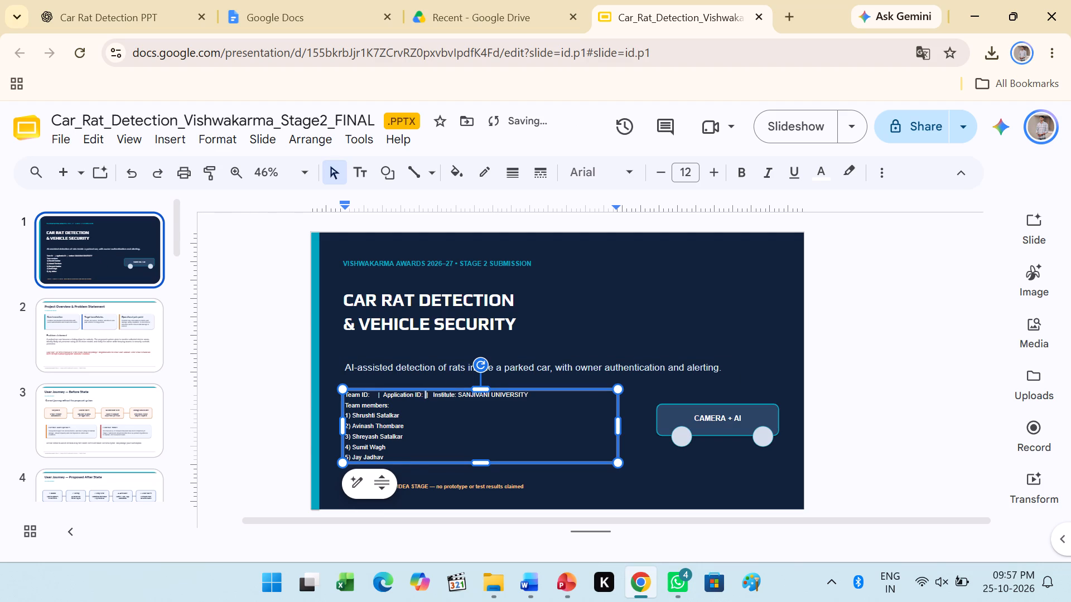
pyautogui.press('BackSpace')
pyautogui.hotkey('ctrl', 'v')
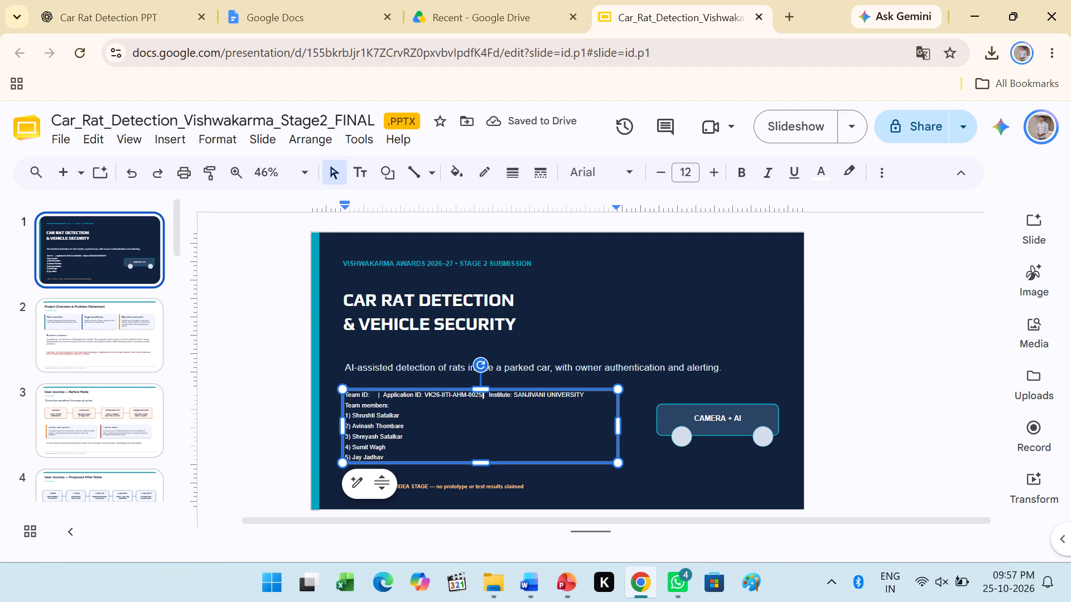
pyautogui.press('BackSpace')
pyautogui.press('5')
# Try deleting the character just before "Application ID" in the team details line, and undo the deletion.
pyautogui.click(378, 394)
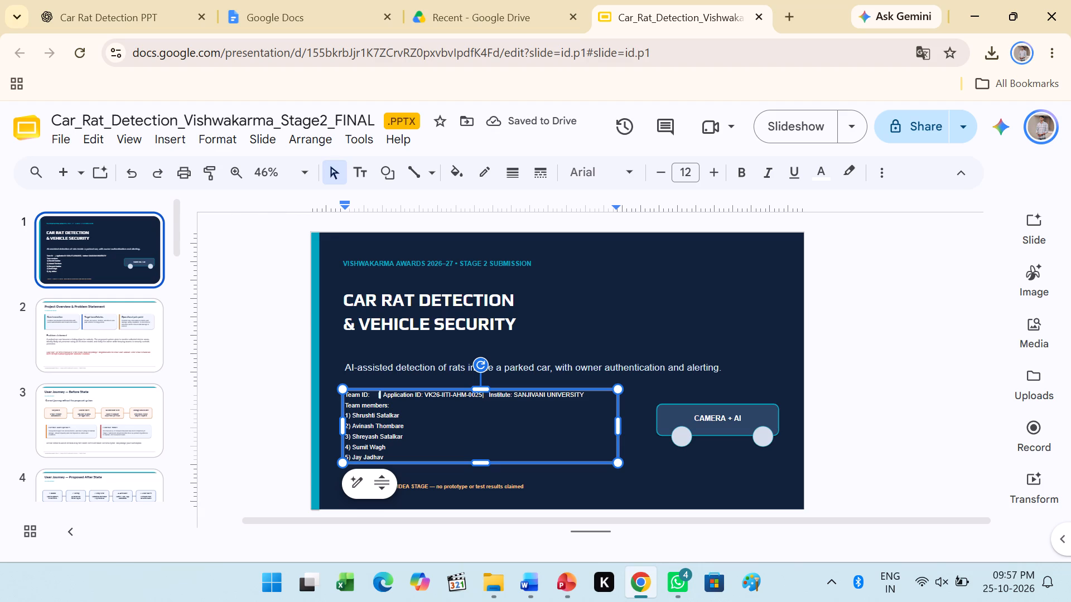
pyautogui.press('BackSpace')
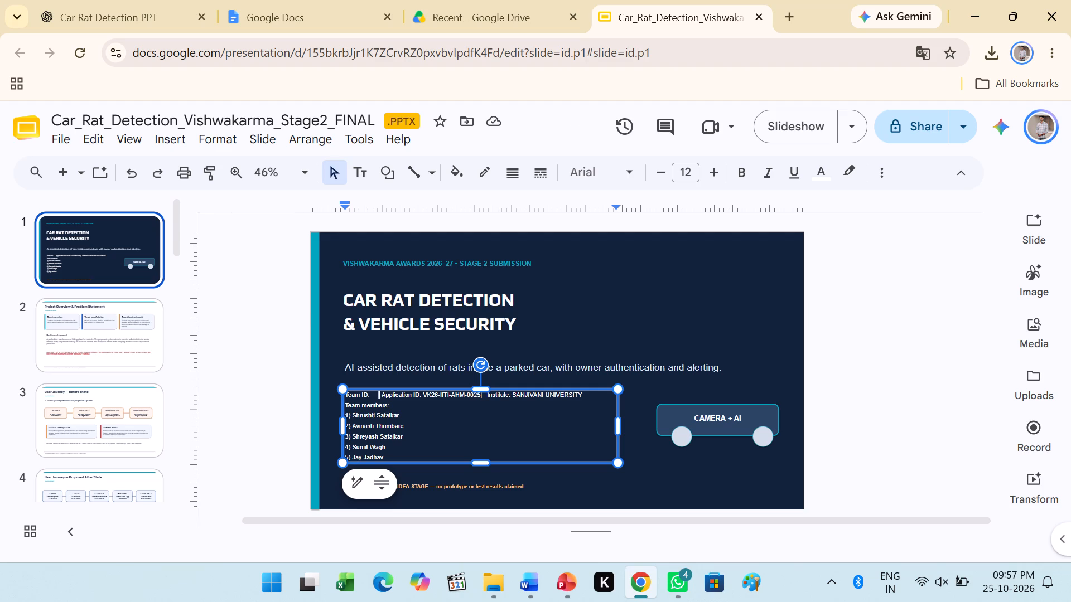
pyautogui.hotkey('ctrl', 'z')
# Place the text cursor in the empty space after "Team ID:", before the separator.
pyautogui.press('Left')
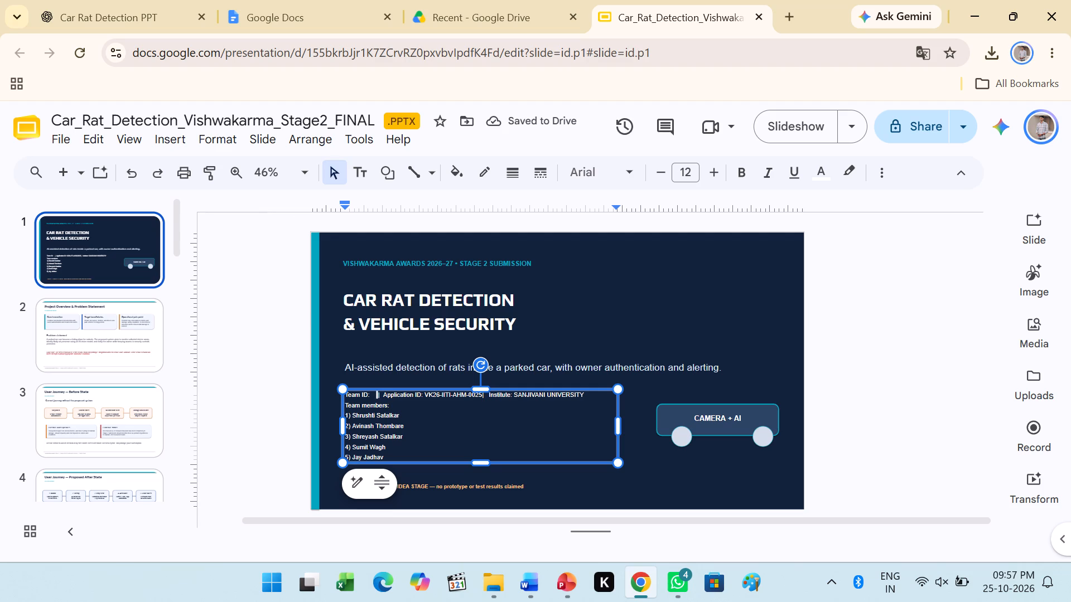
pyautogui.press('Left')
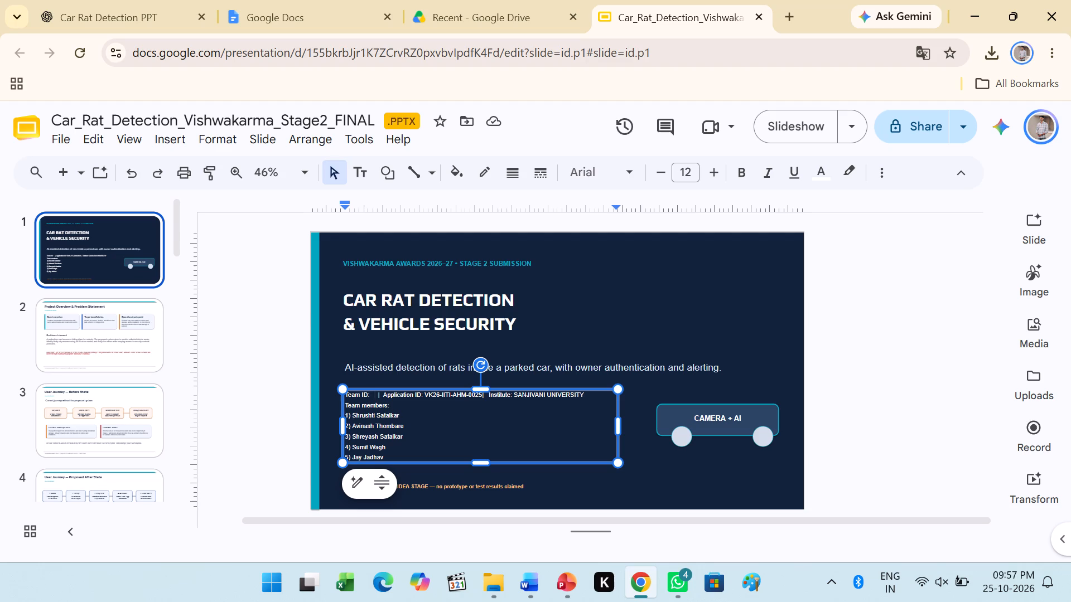
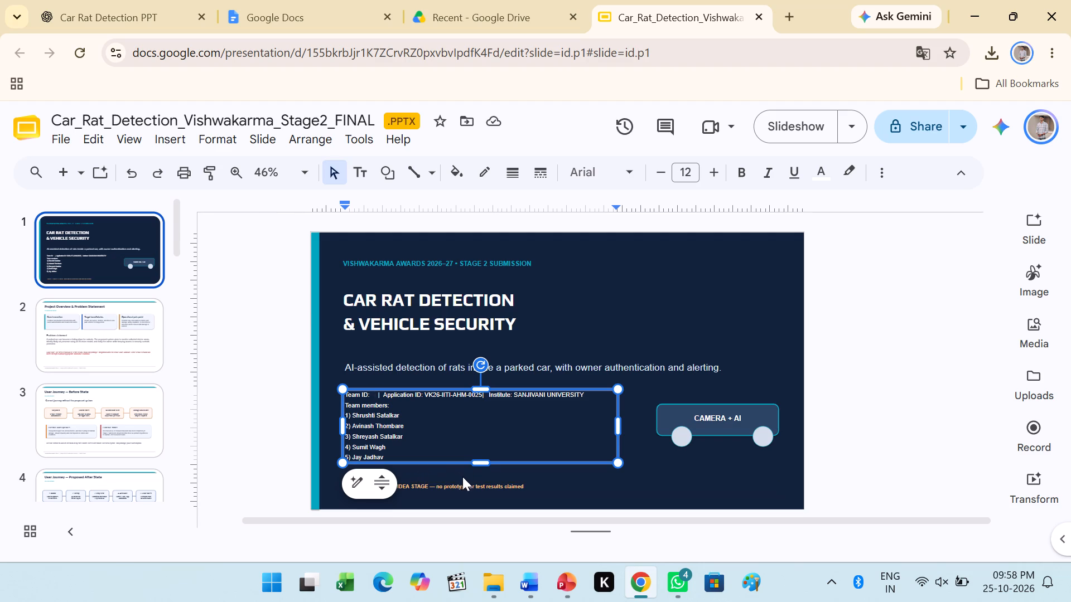
# Delete the "STATUS: CONCEPT / IDEA STAGE" line from the bottom of the title slide.
pyautogui.click(275, 449)
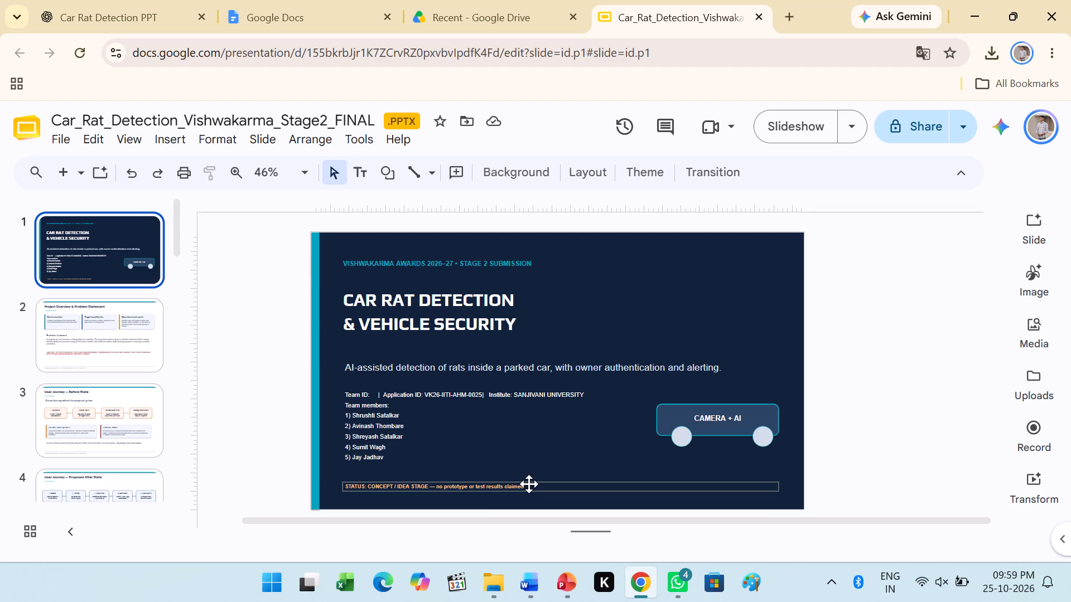
pyautogui.click(396, 484)
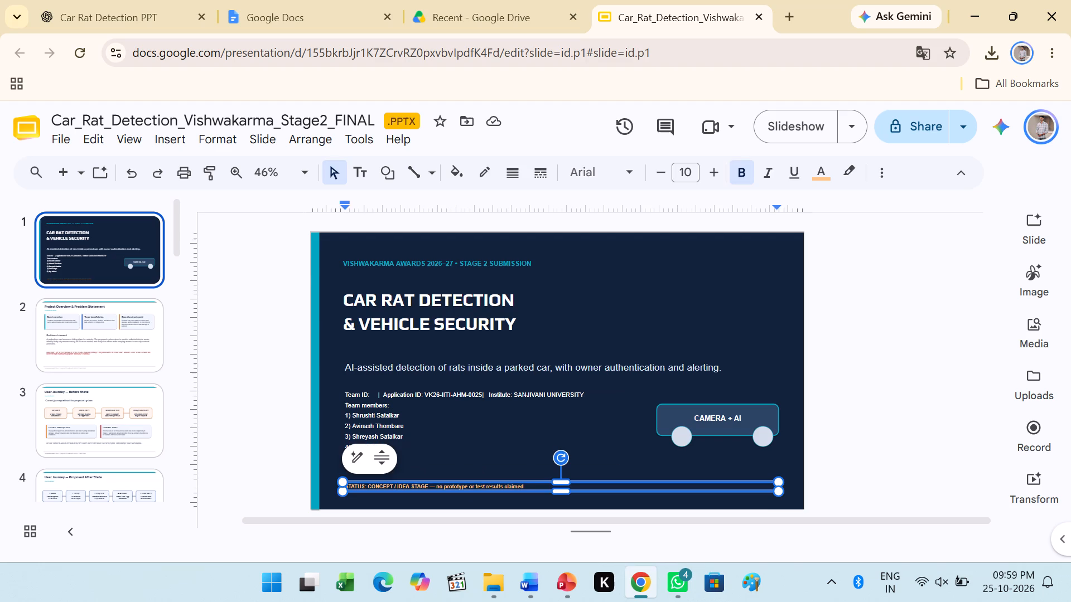
pyautogui.press('Delete')
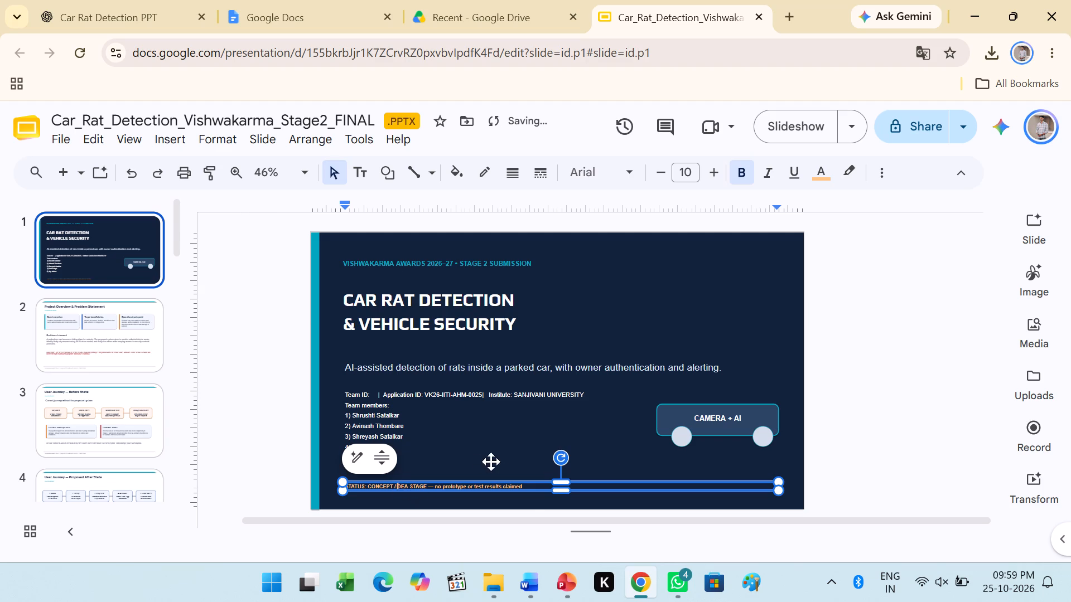
pyautogui.rightClick(526, 484)
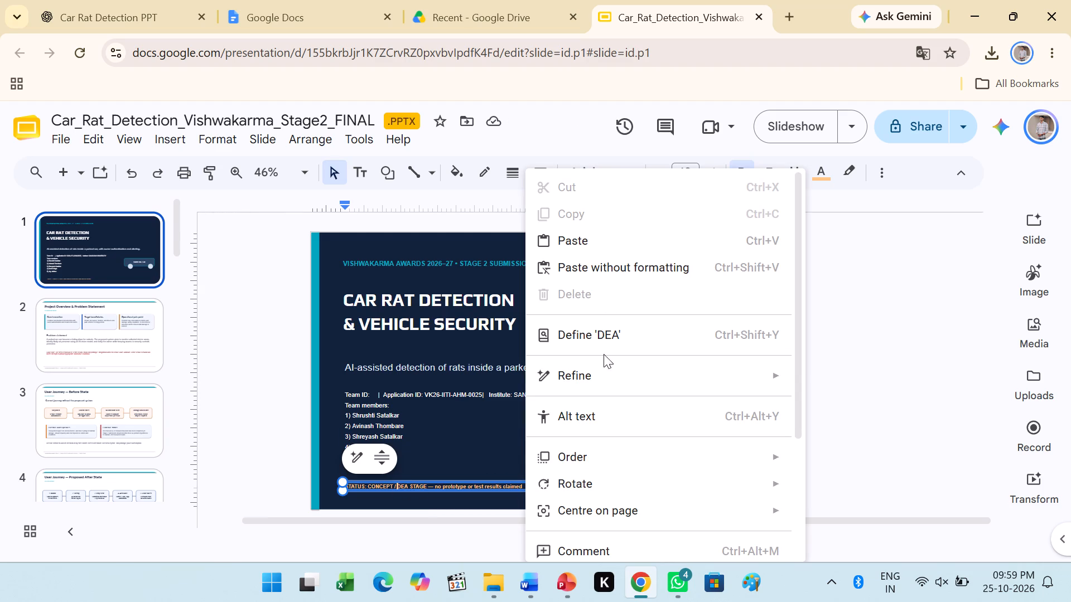
pyautogui.click(494, 491)
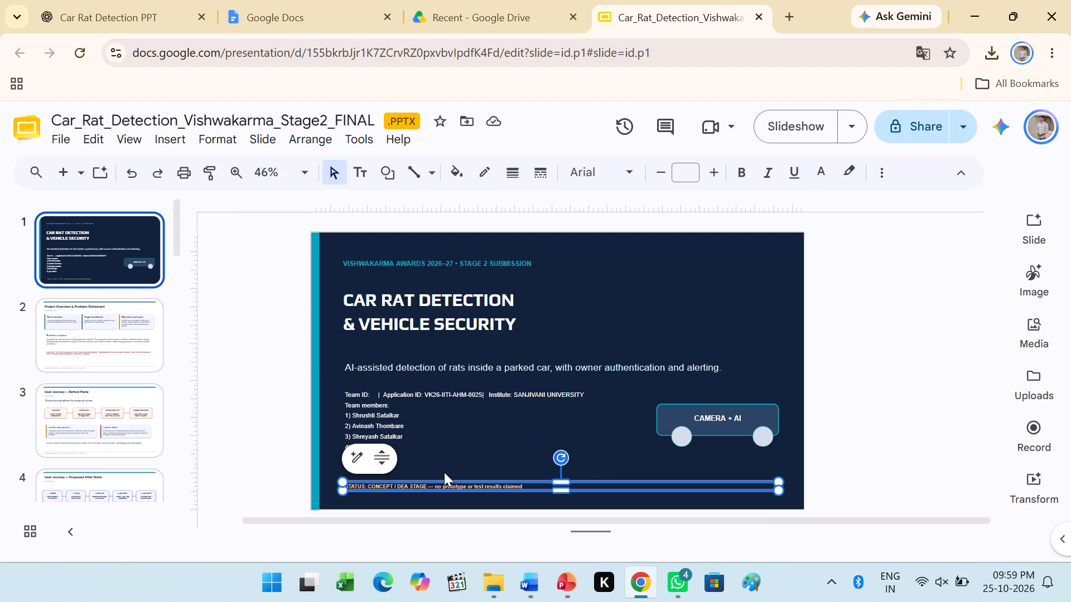
pyautogui.moveTo(530, 484); pyautogui.dragTo(462, 484)
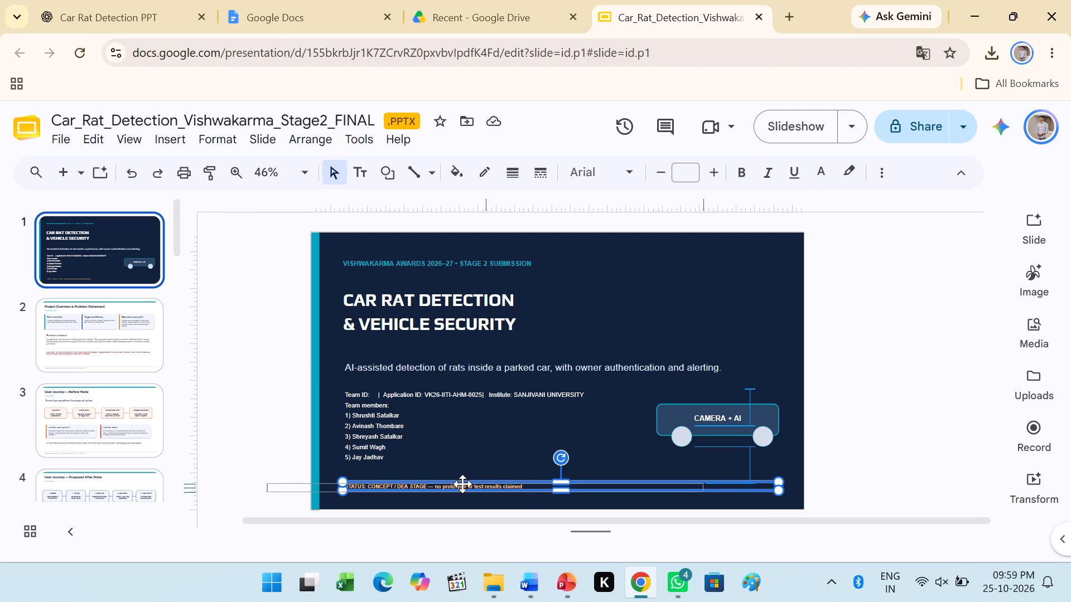
pyautogui.moveTo(462, 484); pyautogui.dragTo(521, 484)
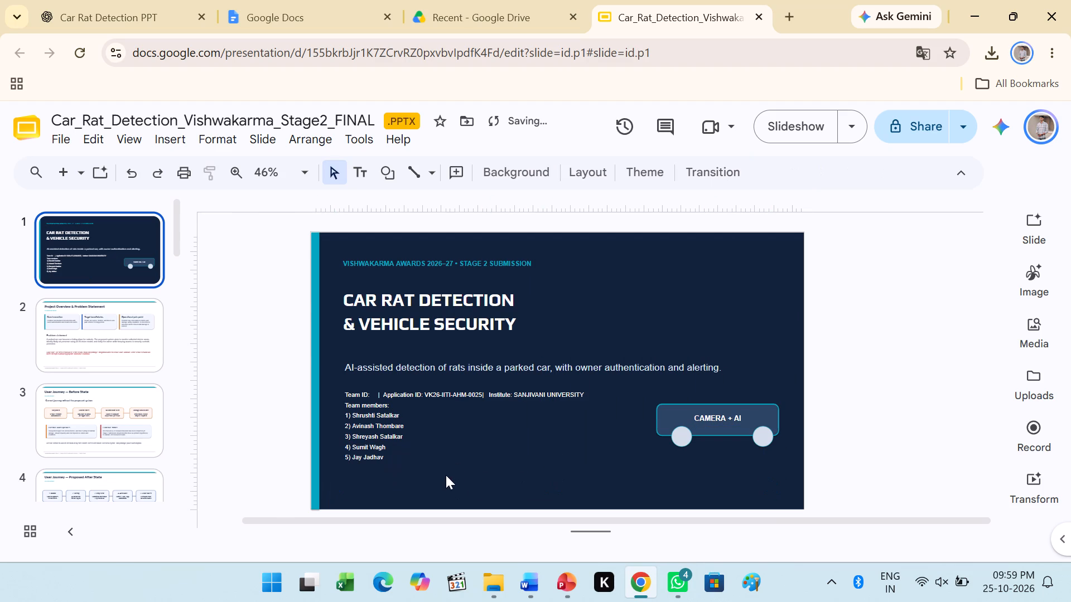
# Delete the red scope note below the problem statement on the Project Overview & Problem Statement slide.
pyautogui.scroll(-1, 431, 460)
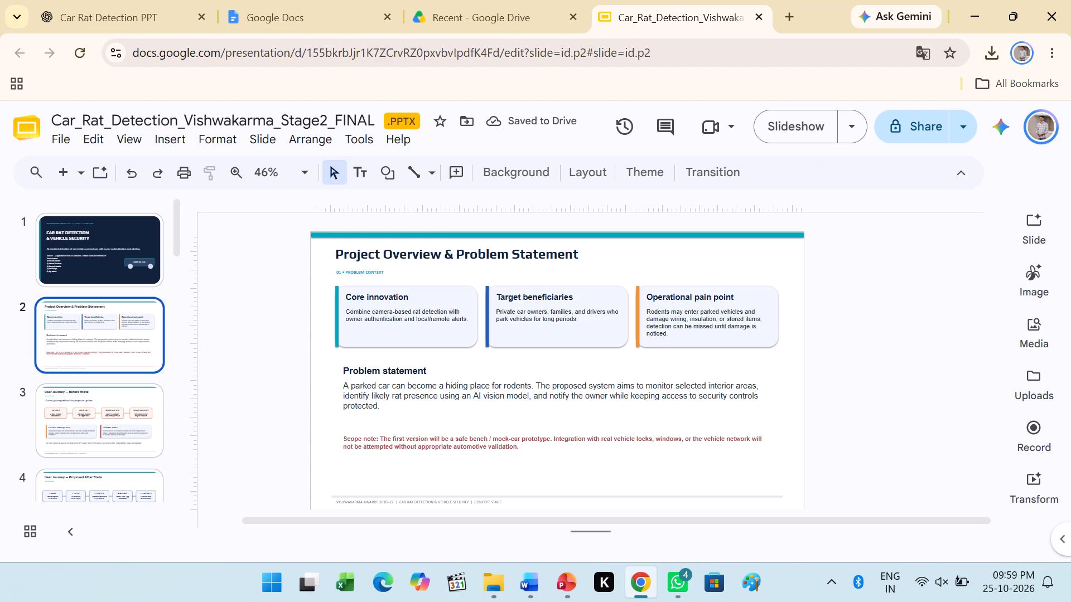
pyautogui.click(421, 444)
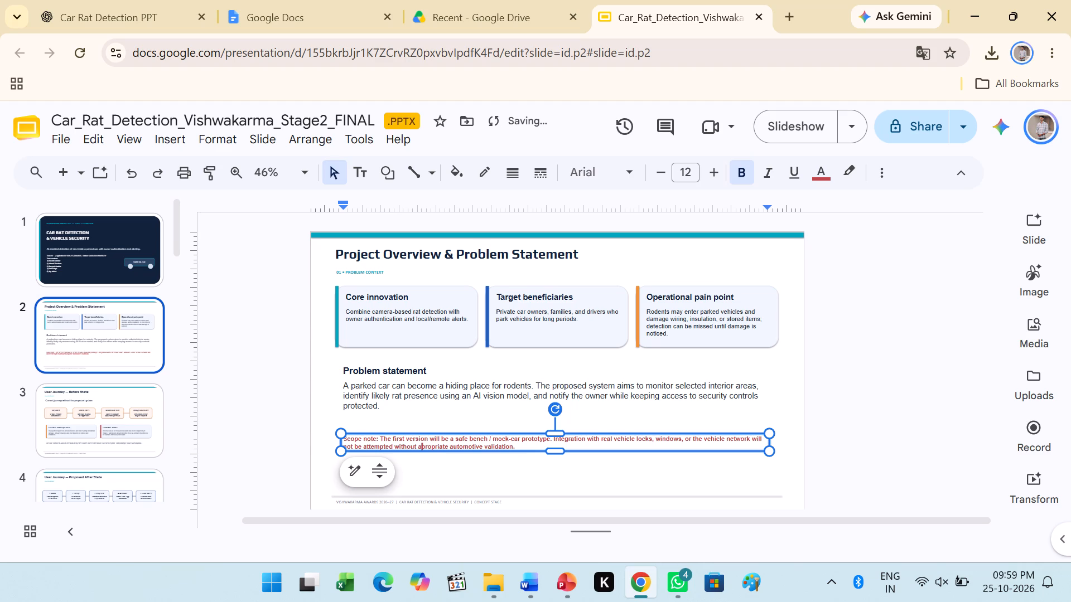
pyautogui.hotkey('ctrl', 'a')
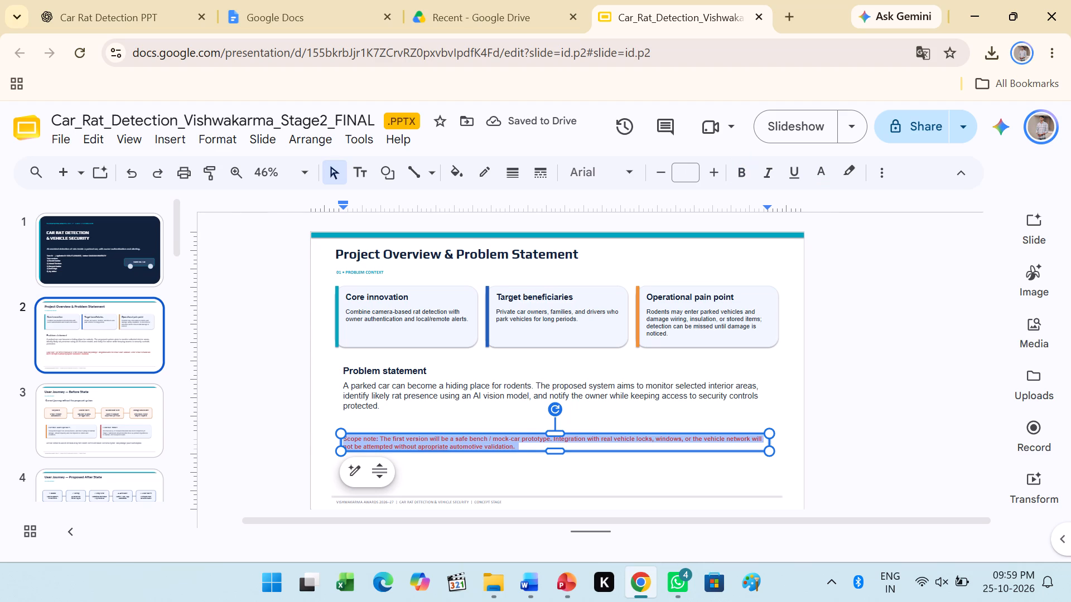
pyautogui.press('Delete')
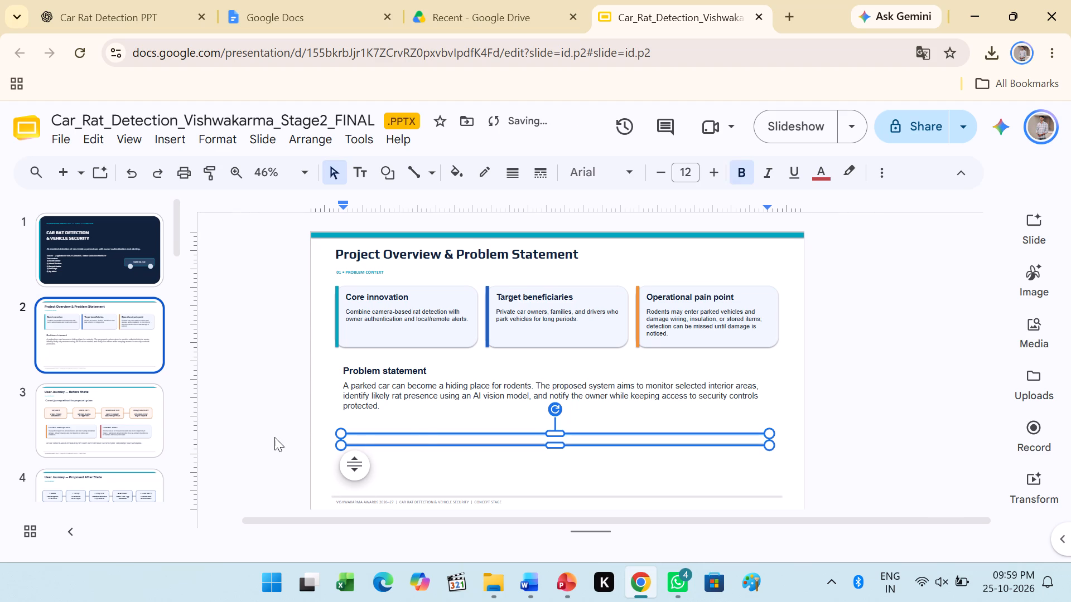
pyautogui.click(274, 437)
# Delete the red "No efficiency percentage or performance improvement" note on the User Journey — Proposed After State slide.
pyautogui.scroll(-1, 377, 449)
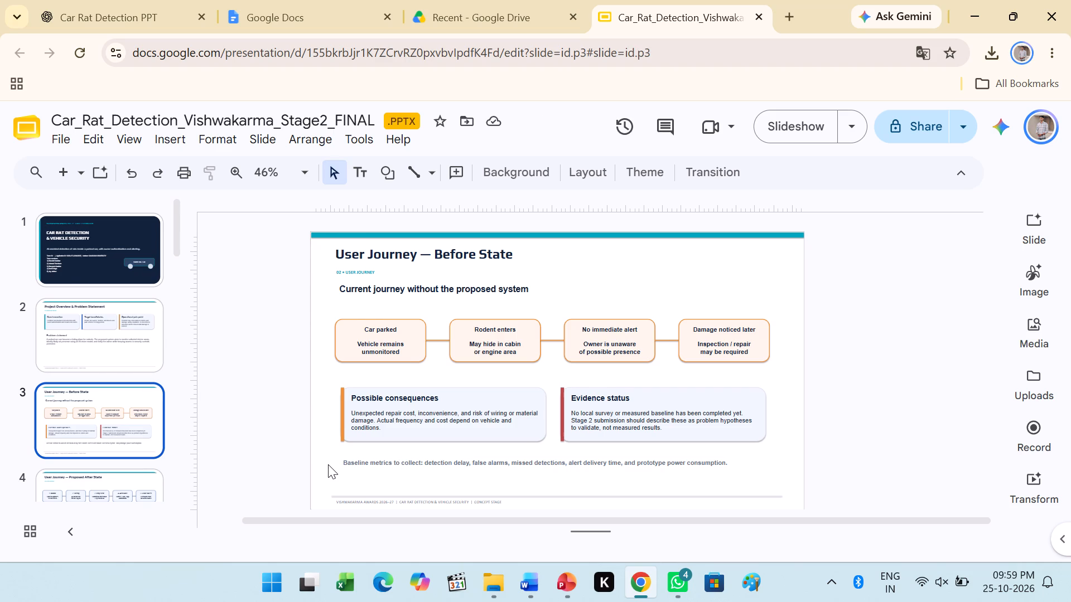
pyautogui.scroll(-1, 328, 464)
pyautogui.click(356, 457)
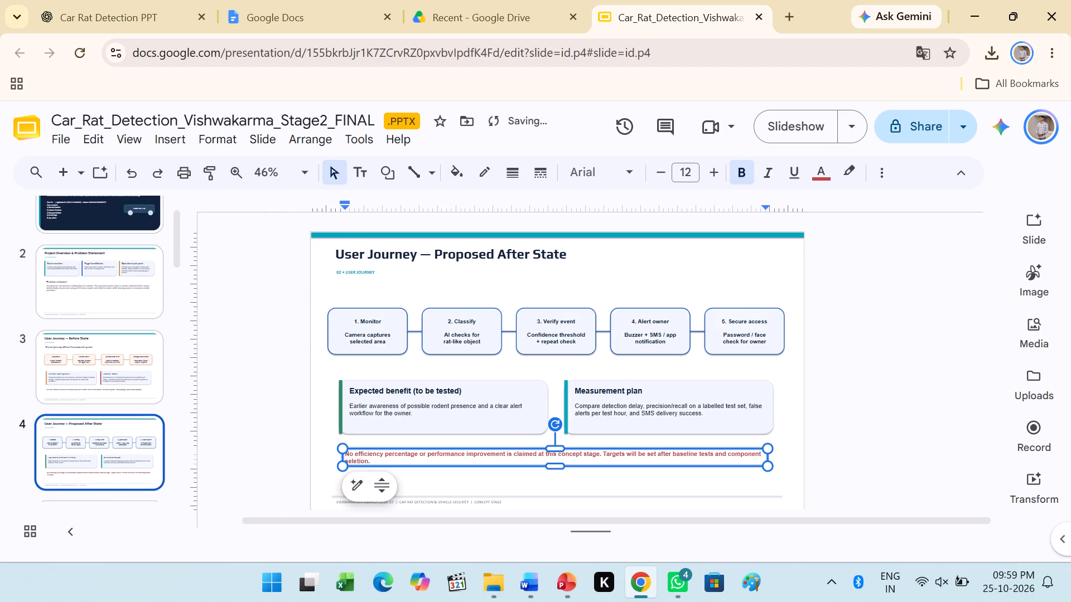
pyautogui.moveTo(375, 458); pyautogui.dragTo(340, 449)
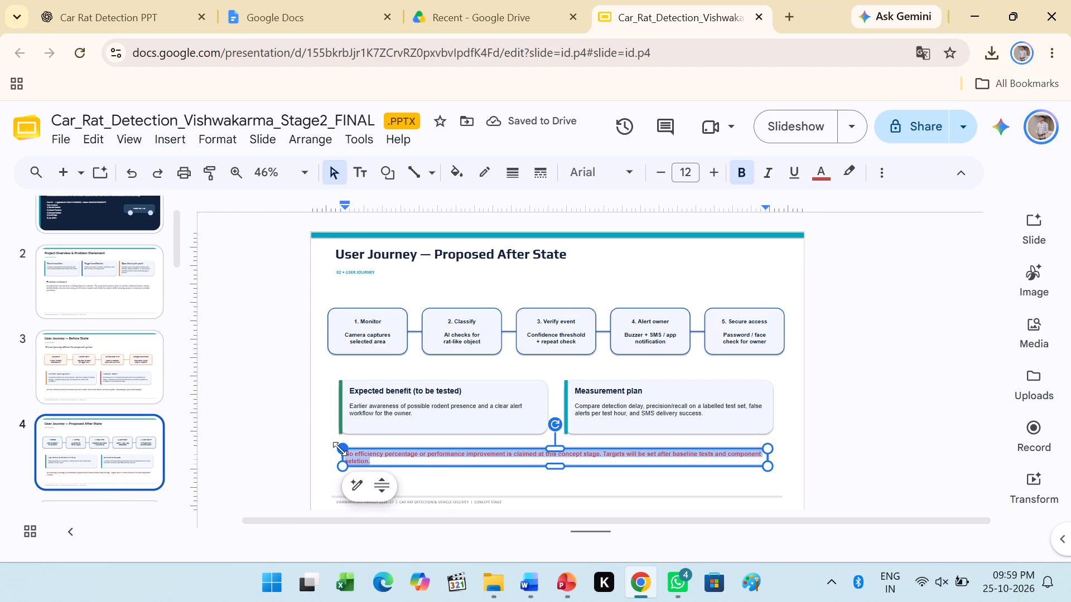
pyautogui.press('Delete')
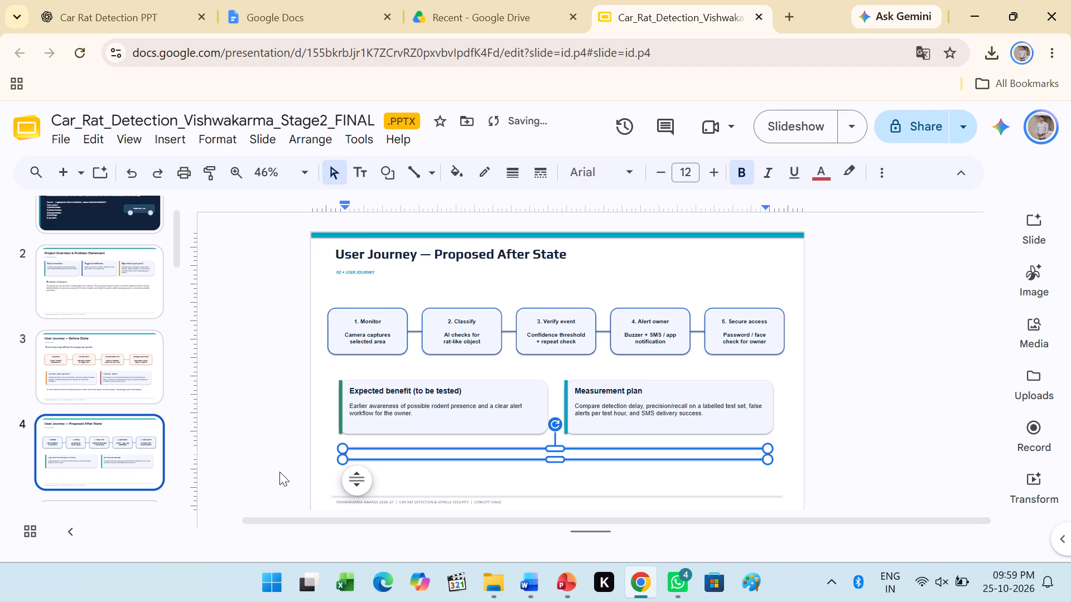
pyautogui.click(274, 468)
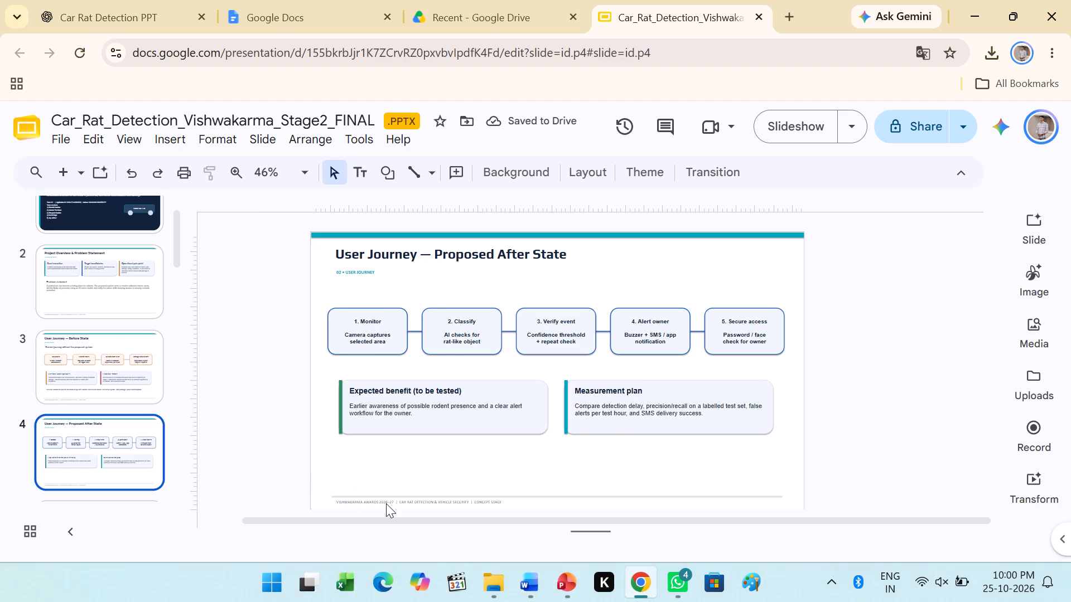
# Review slides 5 to 9, from System Architecture to the Maker Journey & Stage 2 Evidence Plan, for remaining notes.
pyautogui.scroll(-1, 386, 503)
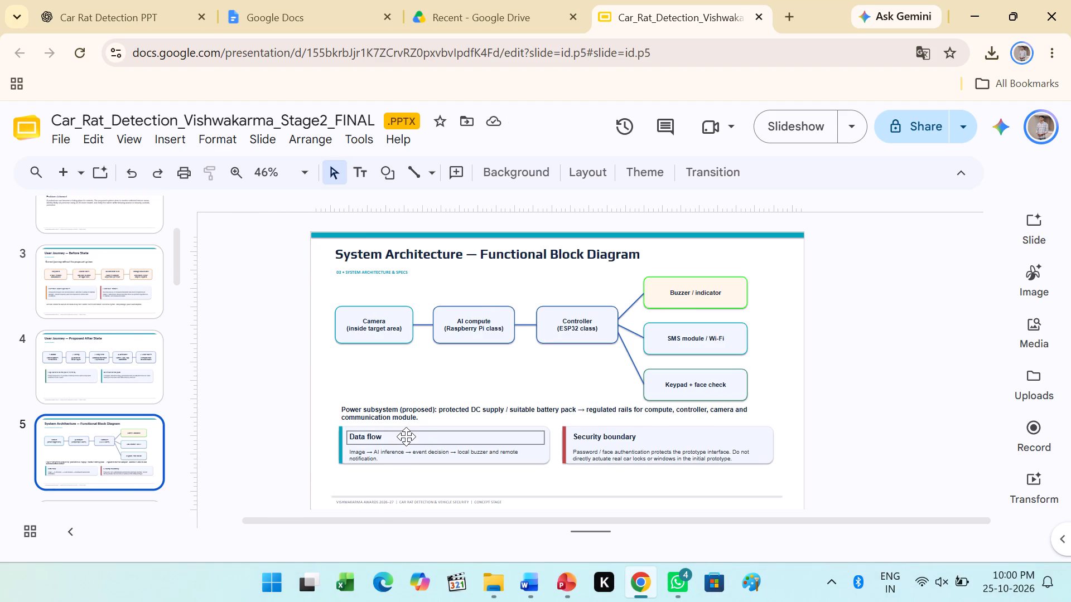
pyautogui.scroll(-1, 406, 436)
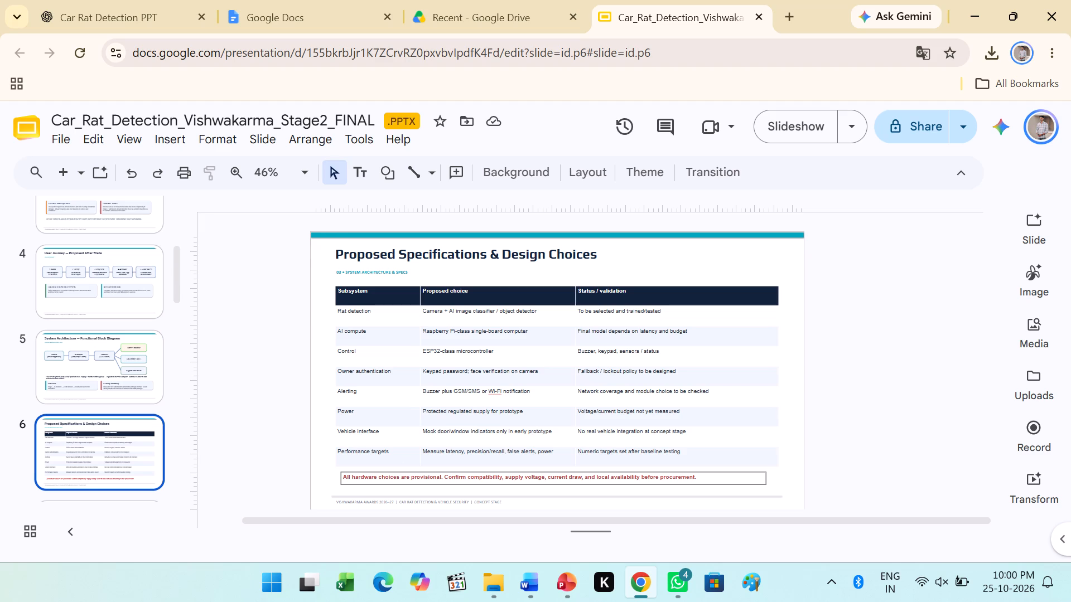
pyautogui.scroll(-1, 109, 458)
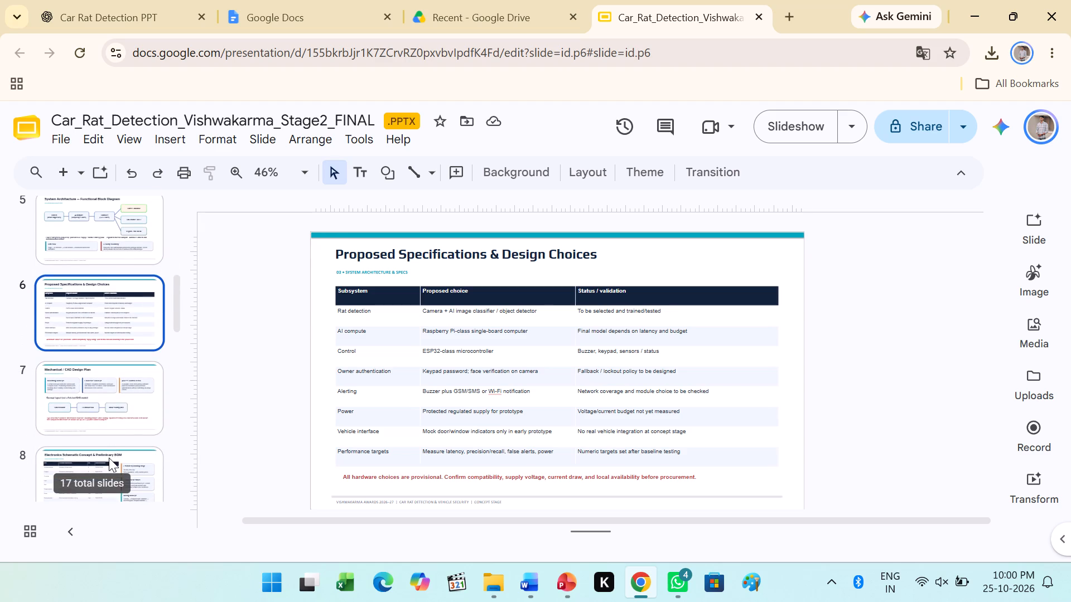
pyautogui.click(110, 414)
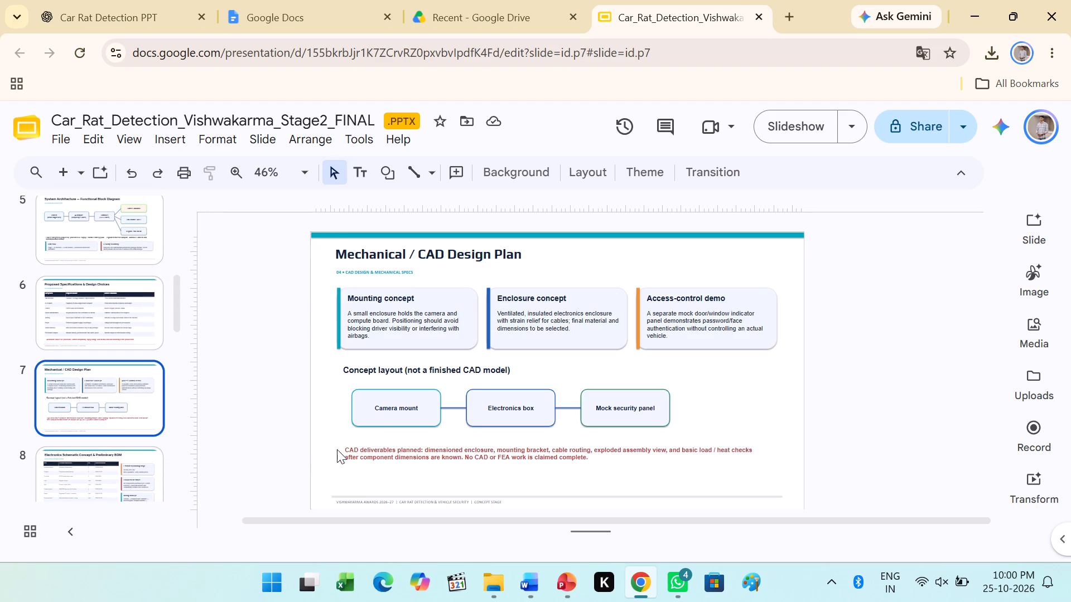
pyautogui.click(606, 455)
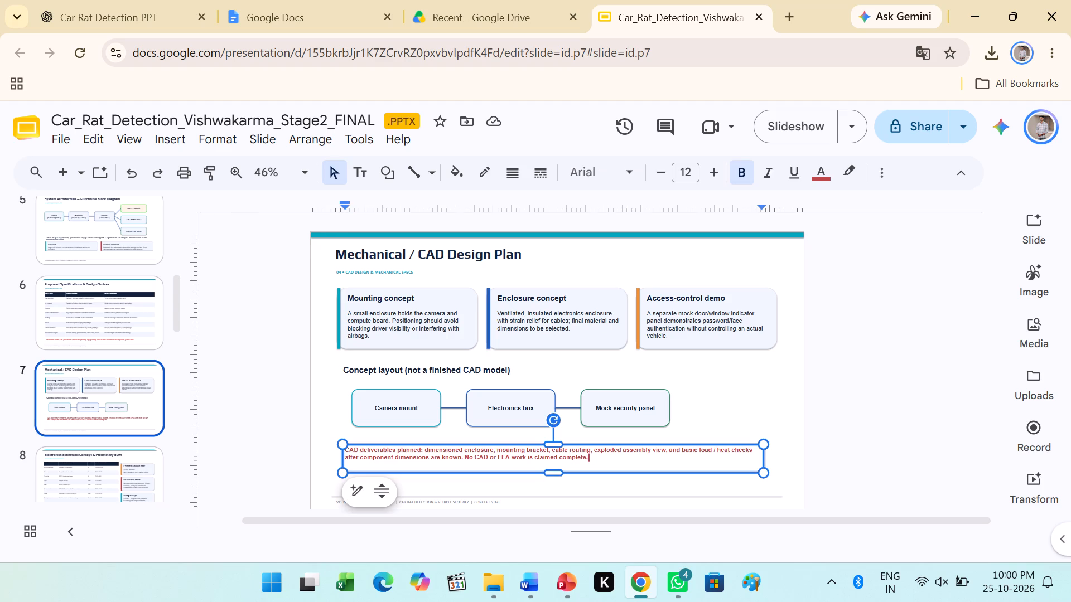
pyautogui.click(142, 447)
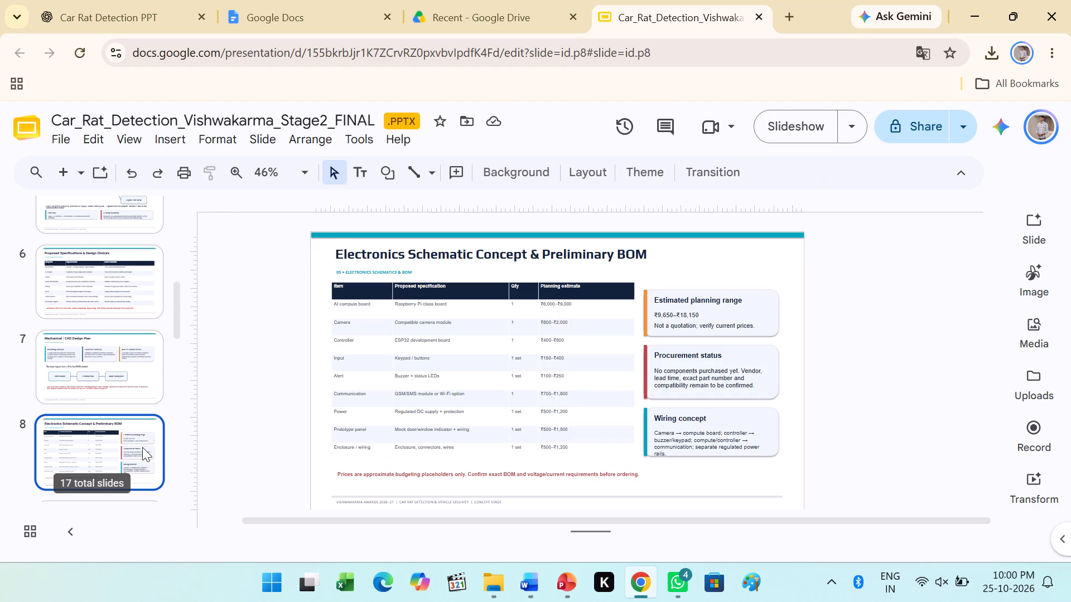
pyautogui.scroll(-2, 149, 448)
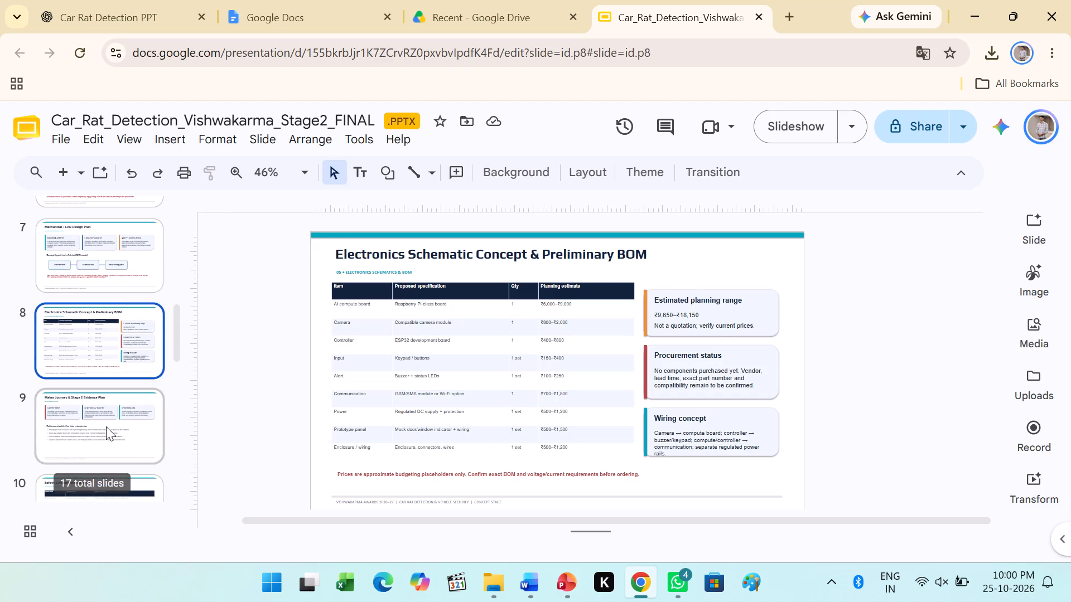
pyautogui.click(106, 426)
pyautogui.scroll(-1, 135, 425)
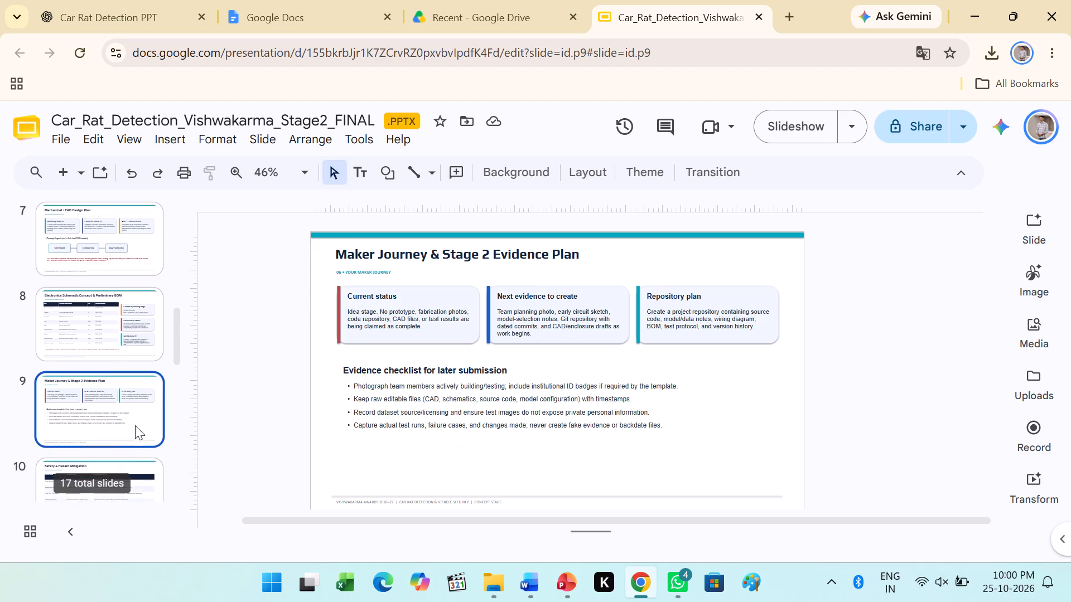
# Delete the red standards note below the table on the Safety & Hazard Mitigation slide.
pyautogui.scroll(-1, 135, 425)
pyautogui.click(135, 425)
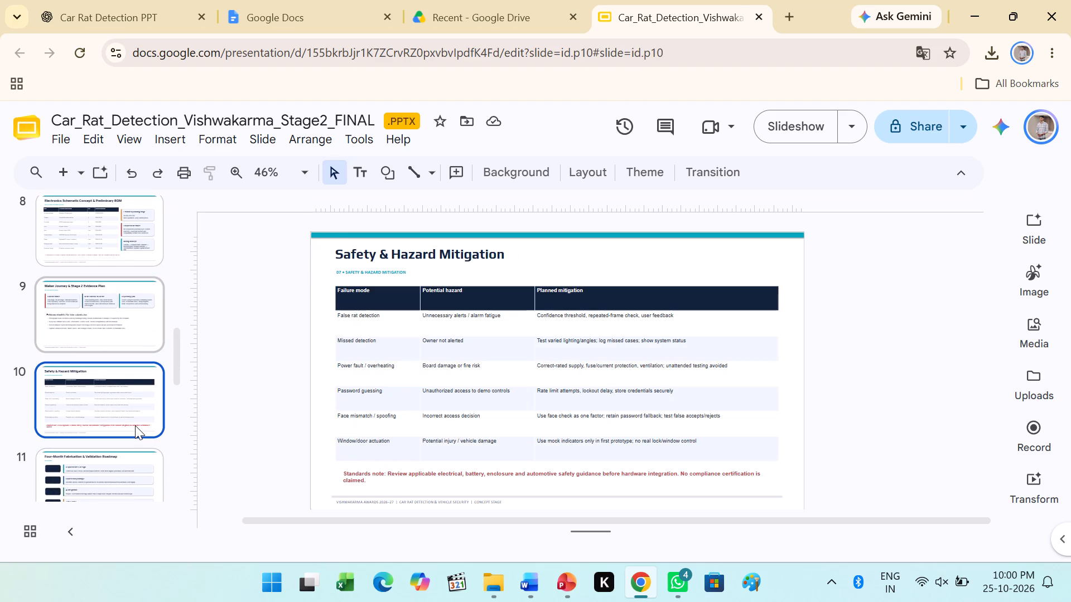
pyautogui.click(377, 477)
pyautogui.hotkey('ctrl', 'a')
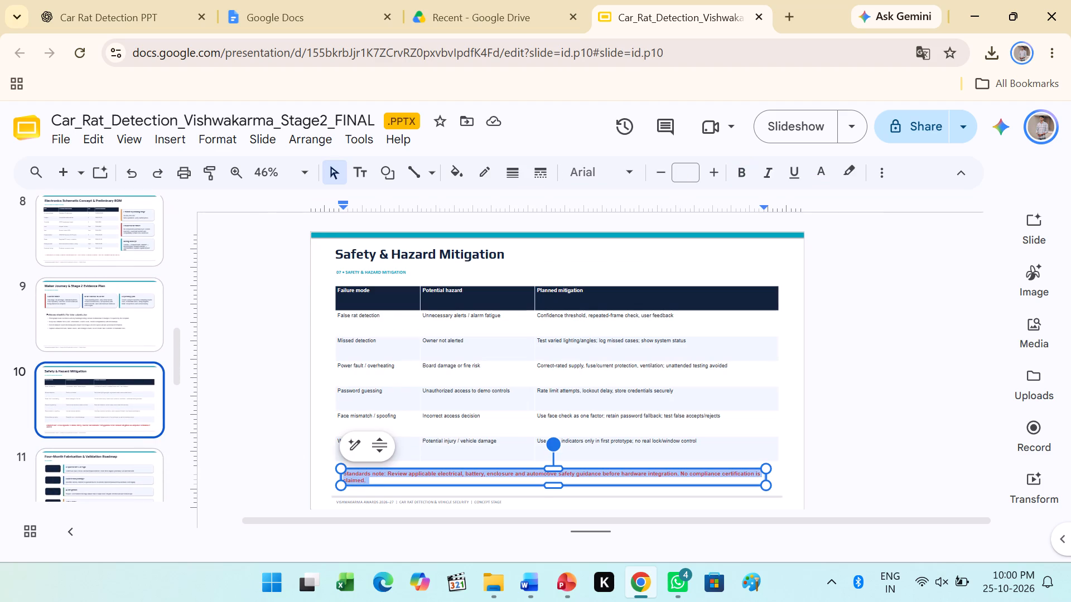
pyautogui.press('Delete')
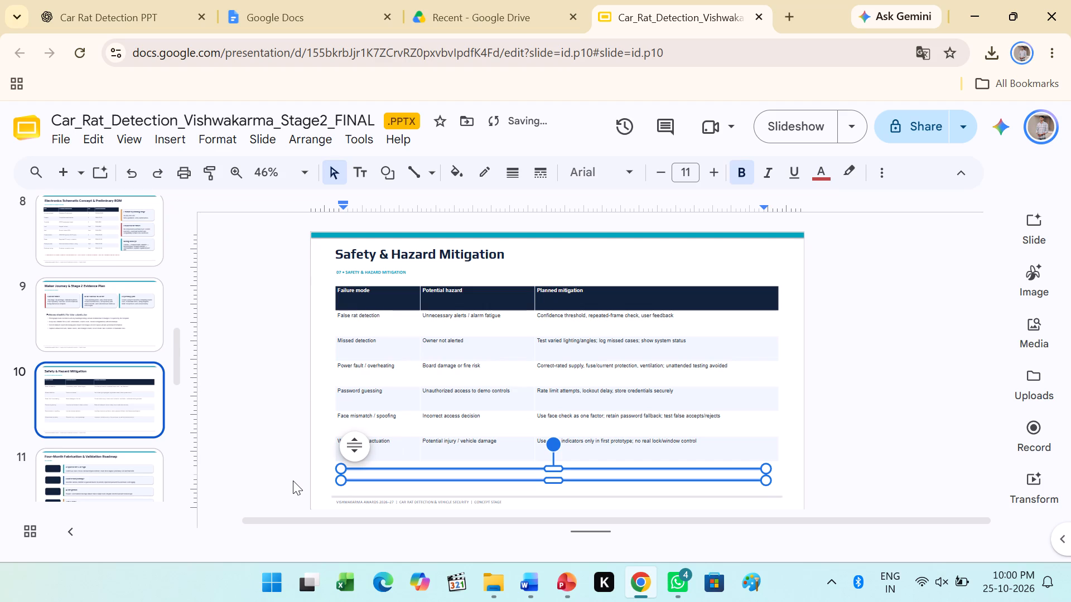
pyautogui.click(293, 480)
# Delete the red "Stage 3 target" note at the bottom of the Four-Month Fabrication & Validation Roadmap slide.
pyautogui.scroll(-1, 293, 480)
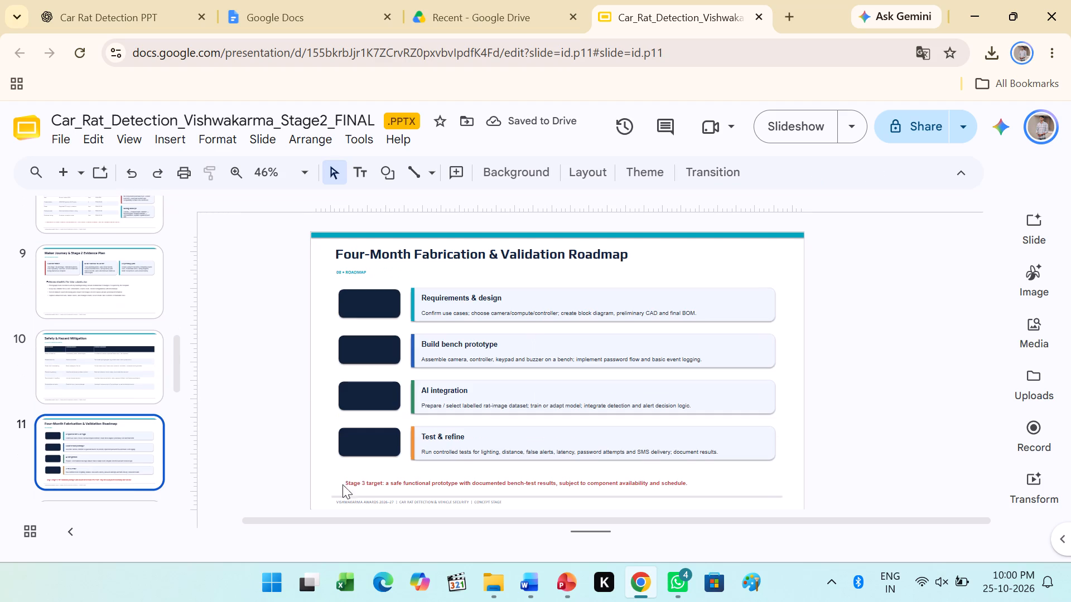
pyautogui.click(369, 487)
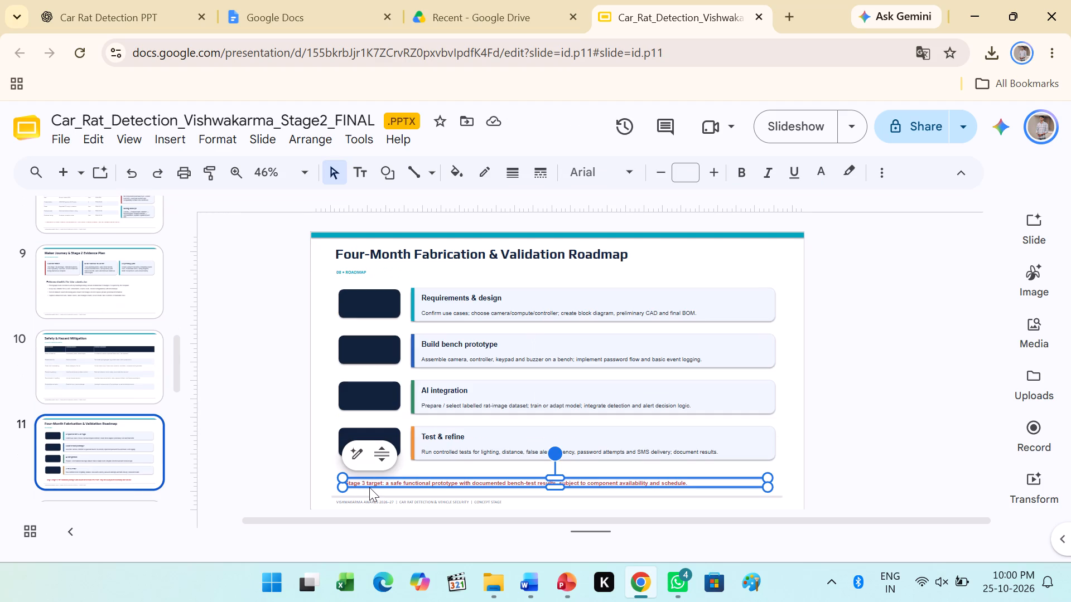
pyautogui.hotkey('ctrl', 'a')
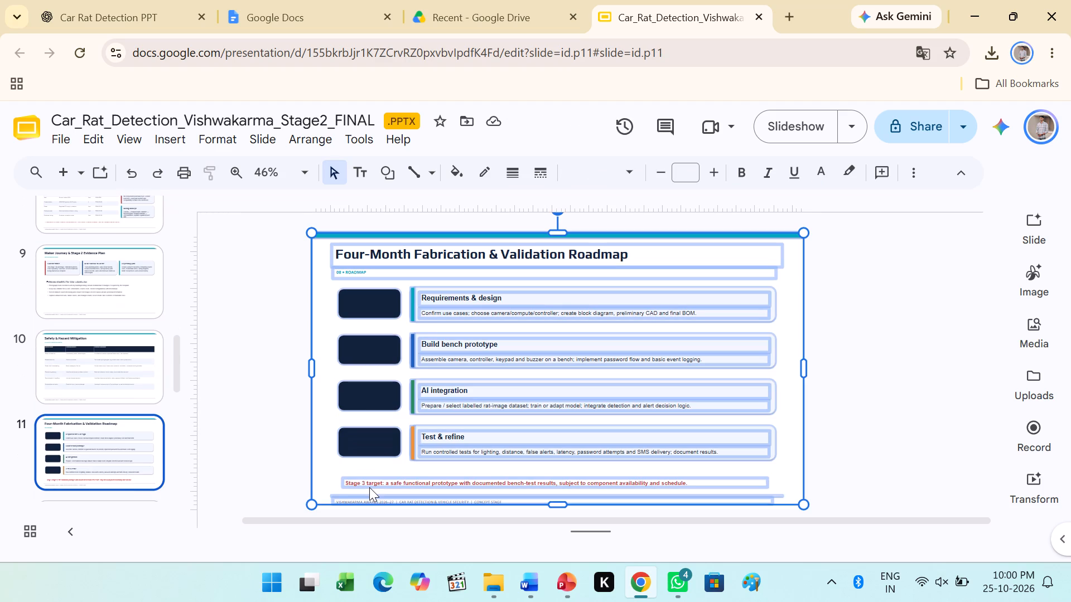
pyautogui.click(285, 451)
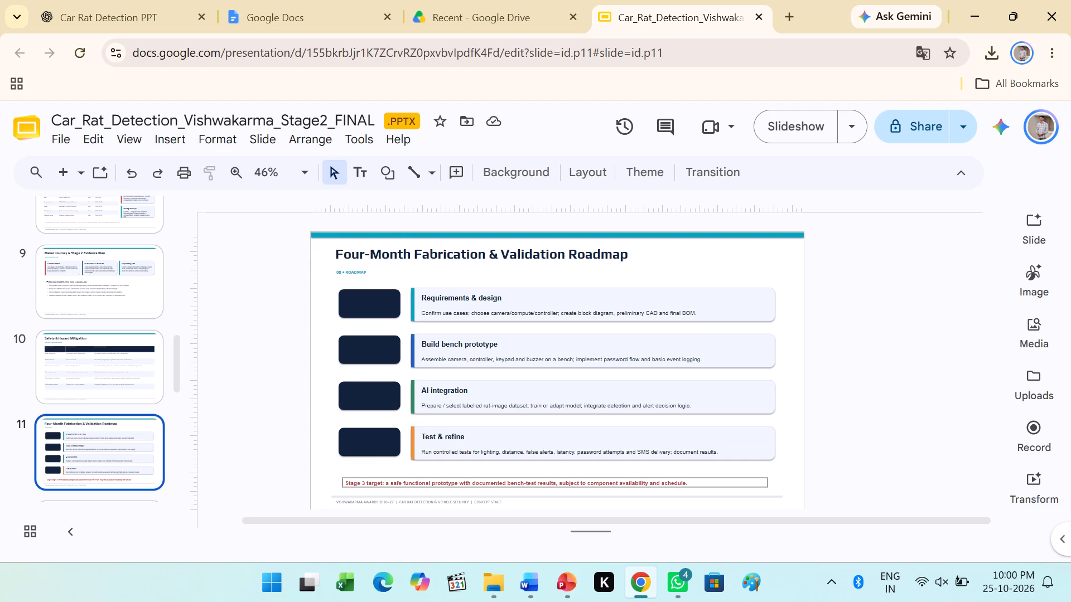
pyautogui.doubleClick(392, 484)
pyautogui.hotkey('ctrl', 'a')
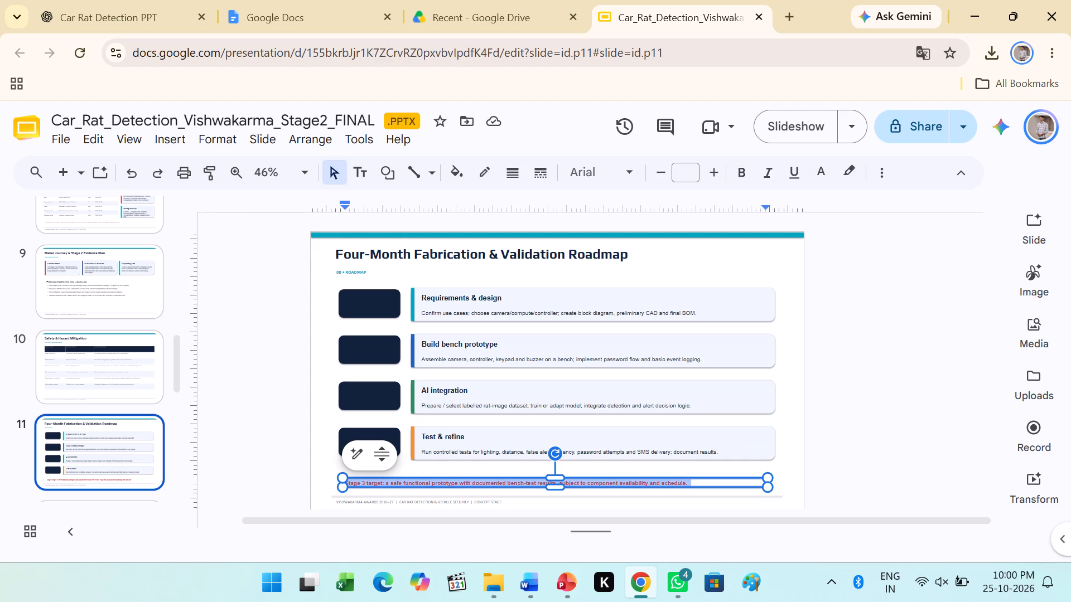
pyautogui.press('Delete')
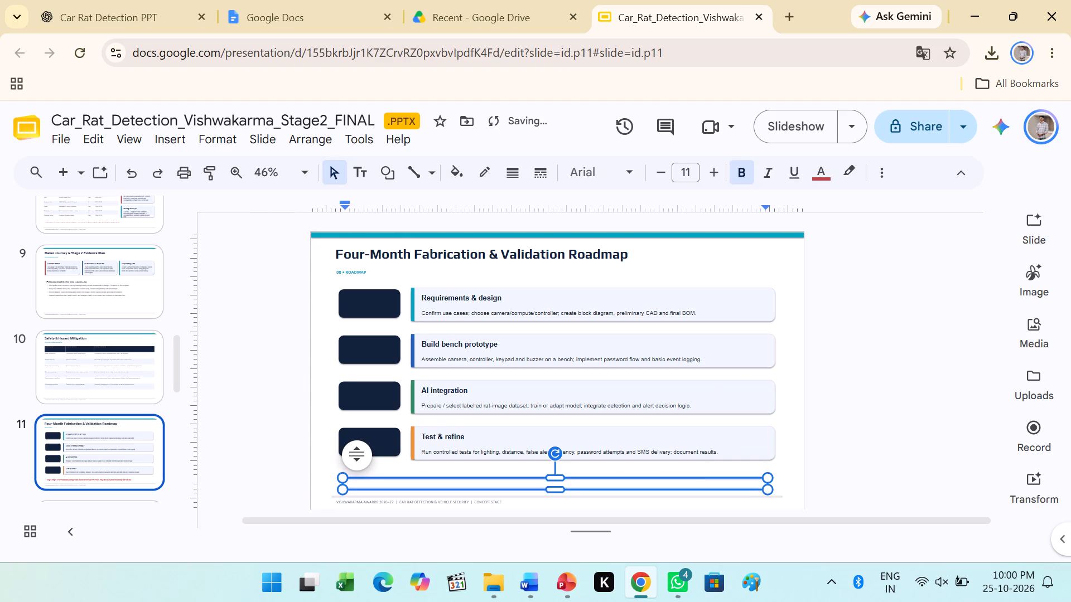
pyautogui.click(284, 455)
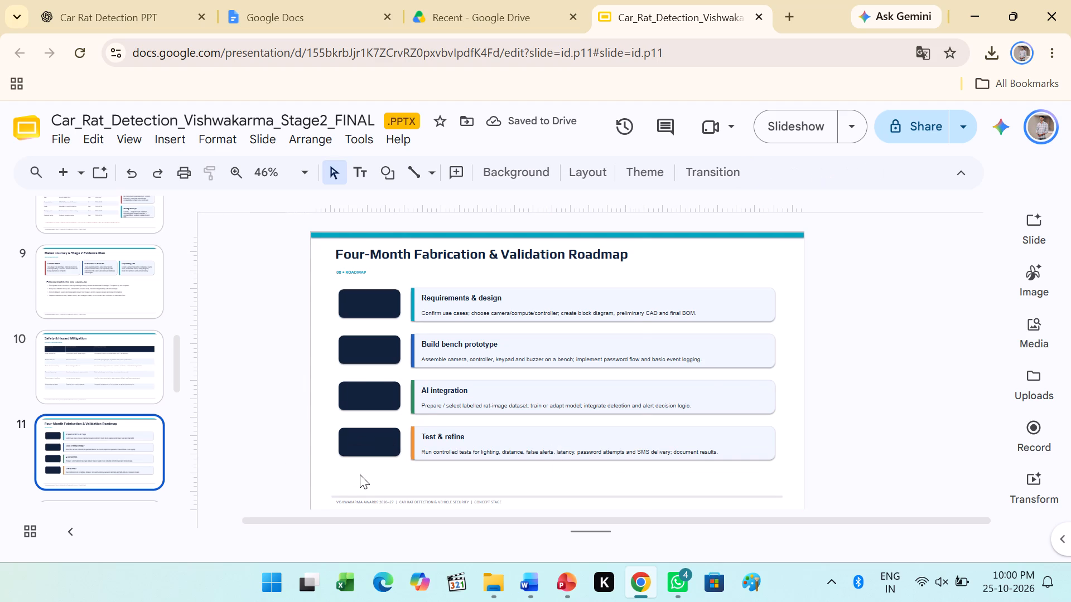
pyautogui.rightClick(360, 474)
pyautogui.click(250, 439)
# Delete the red "Mitigations are design proposals" note below the table on the Potential Solutions & Risk Mitigation slide.
pyautogui.scroll(-1, 305, 451)
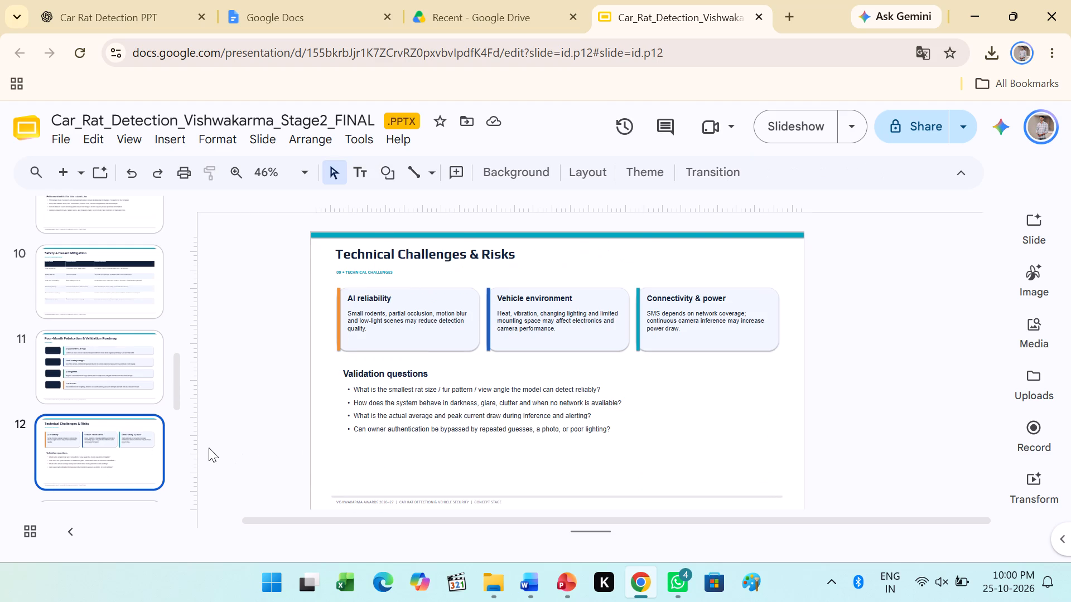
pyautogui.scroll(-2, 119, 426)
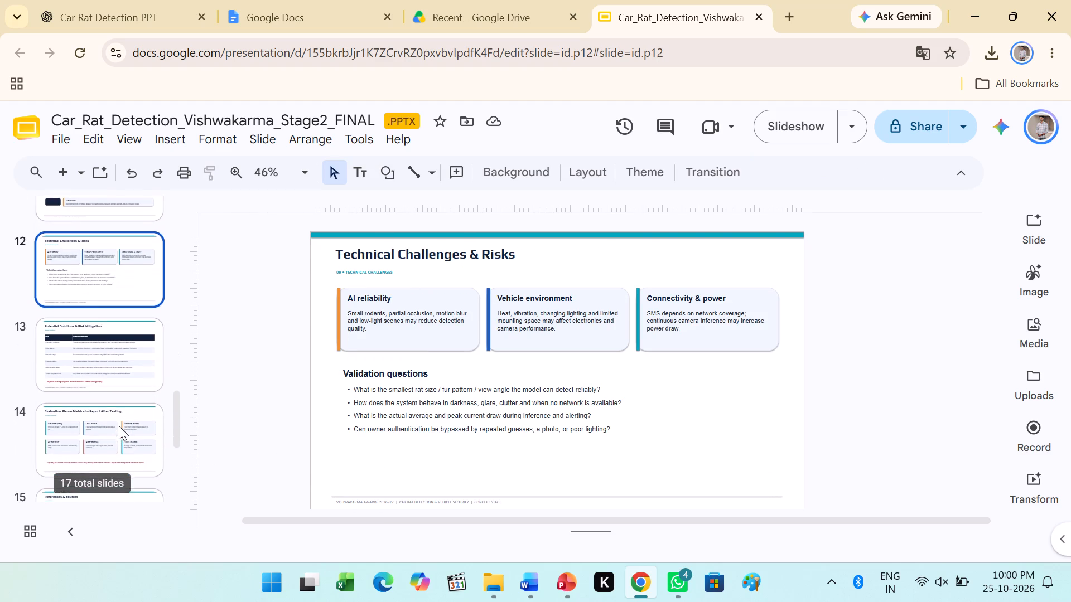
pyautogui.click(118, 346)
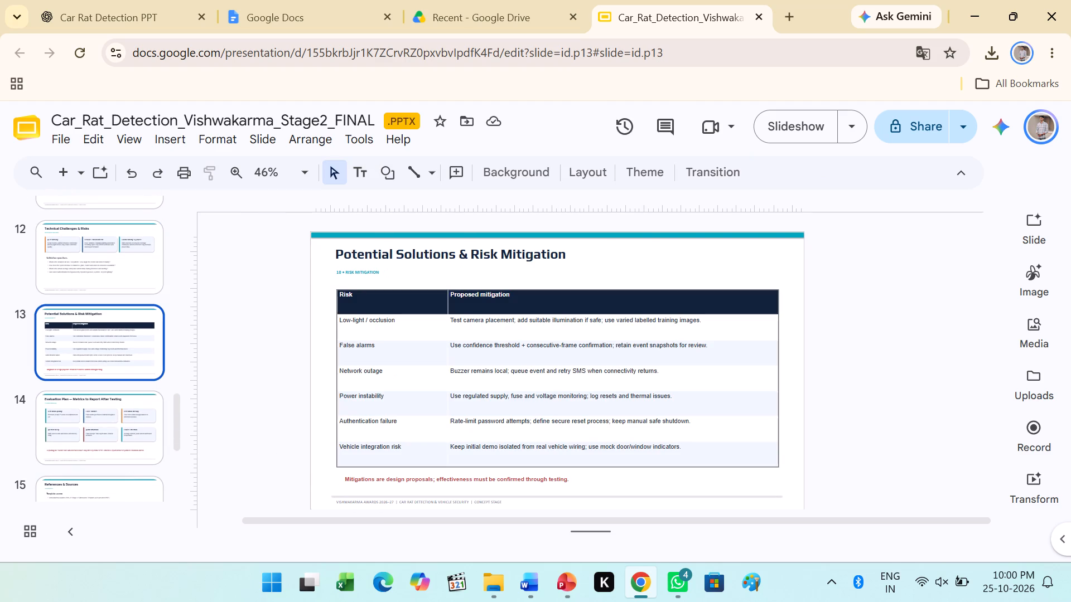
pyautogui.click(409, 476)
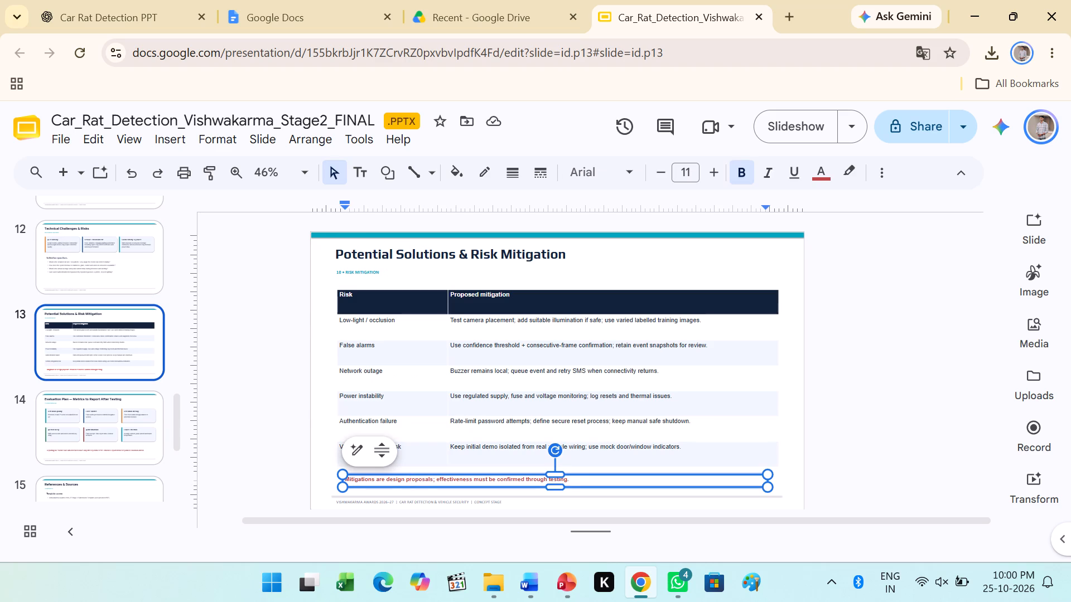
pyautogui.hotkey('ctrl', 'a')
pyautogui.press('Delete')
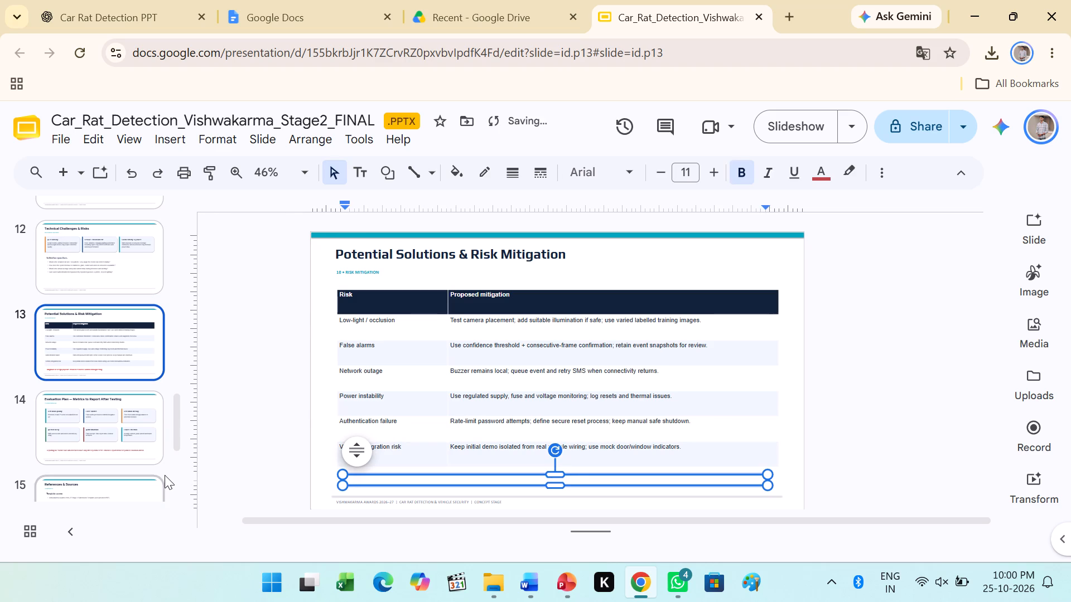
pyautogui.click(218, 454)
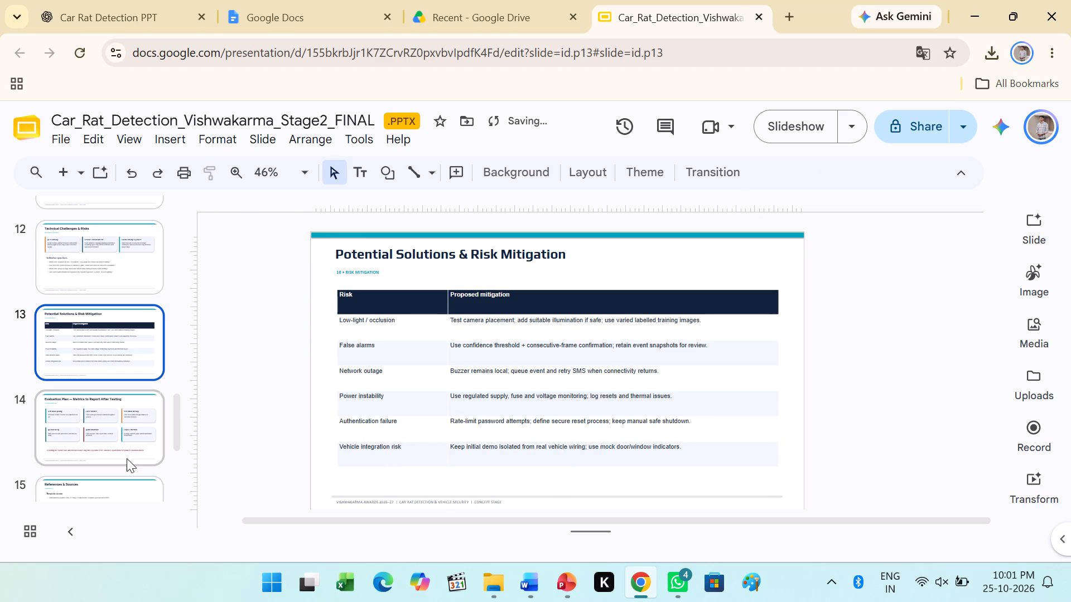
# Delete the red "Reporting rule" note at the bottom of the Evaluation Plan — Metrics to Report After Testing slide.
pyautogui.click(127, 453)
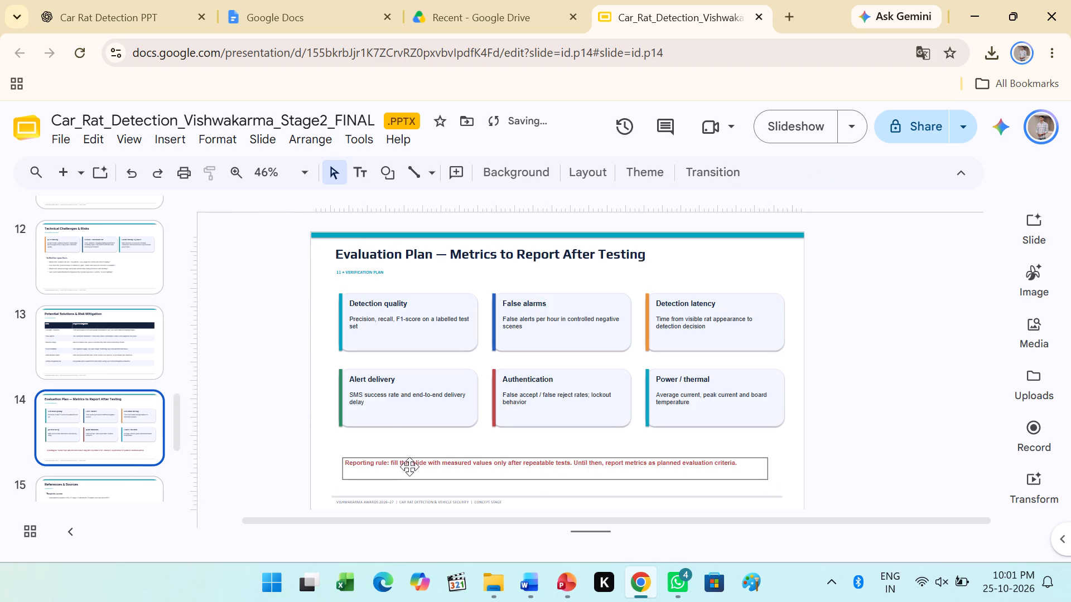
pyautogui.click(409, 467)
pyautogui.hotkey('ctrl', 'a')
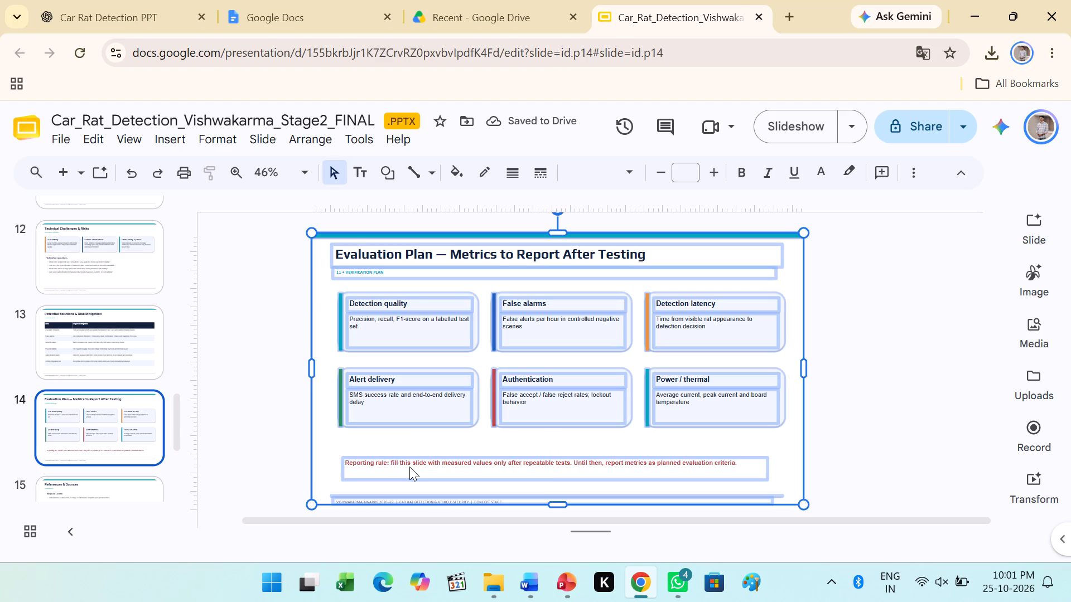
pyautogui.click(396, 473)
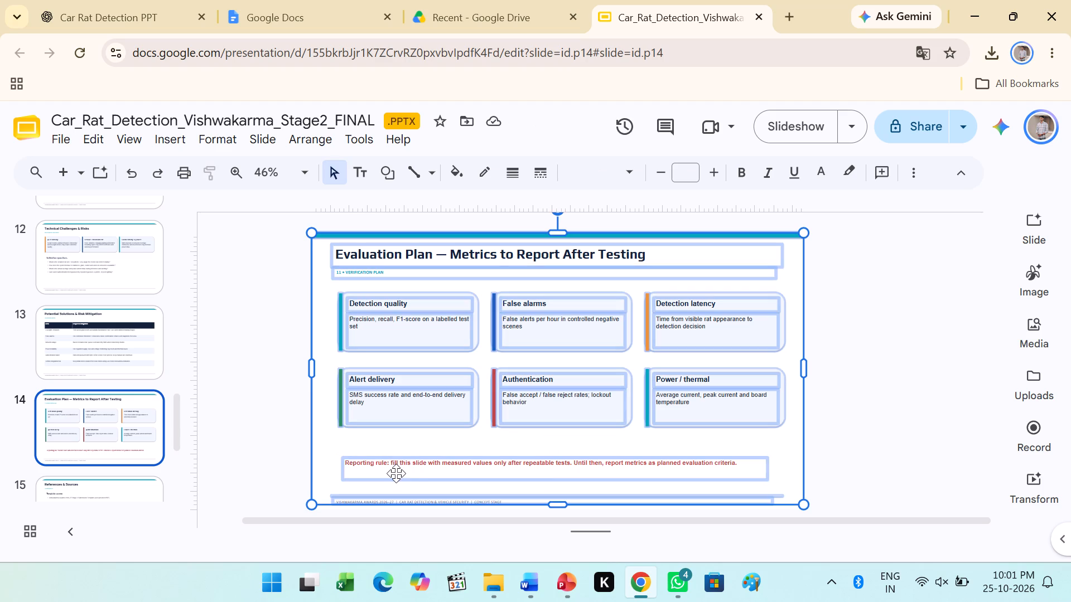
pyautogui.click(389, 467)
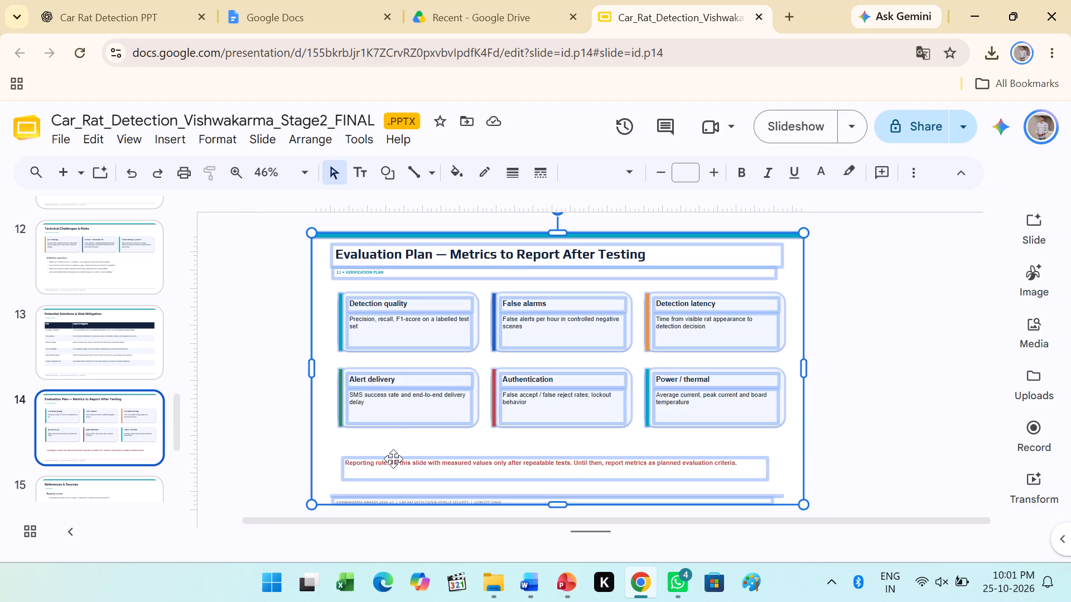
pyautogui.click(393, 459)
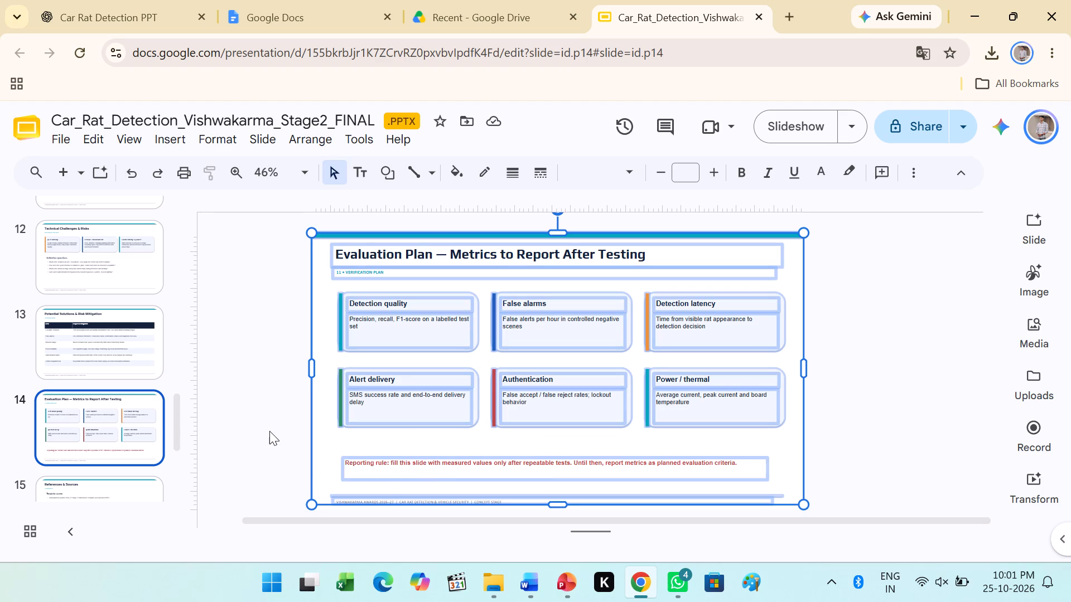
pyautogui.click(269, 431)
pyautogui.doubleClick(398, 463)
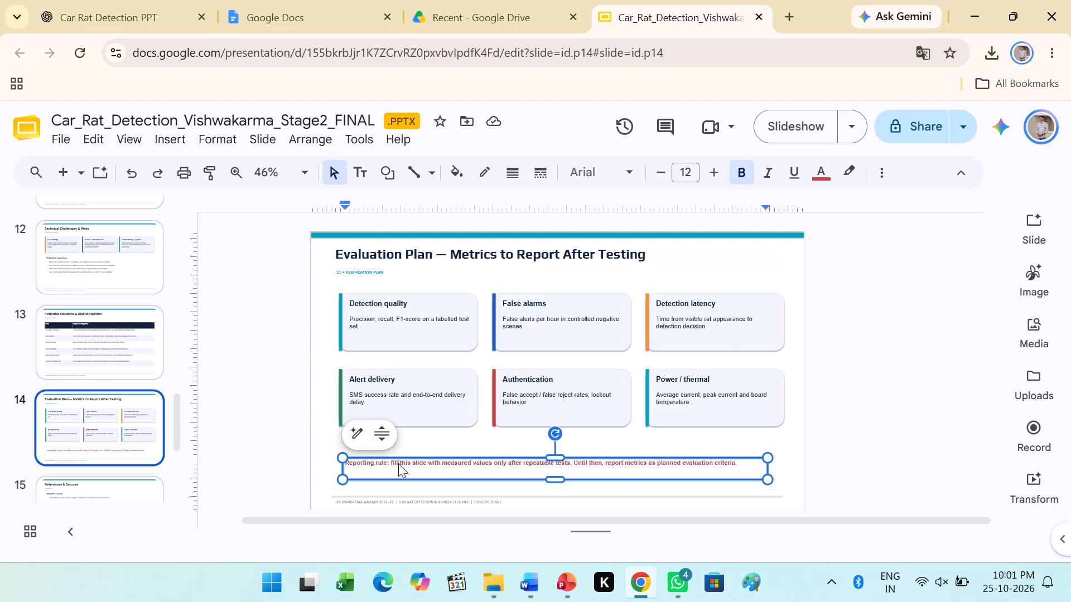
pyautogui.hotkey('ctrl', 'a')
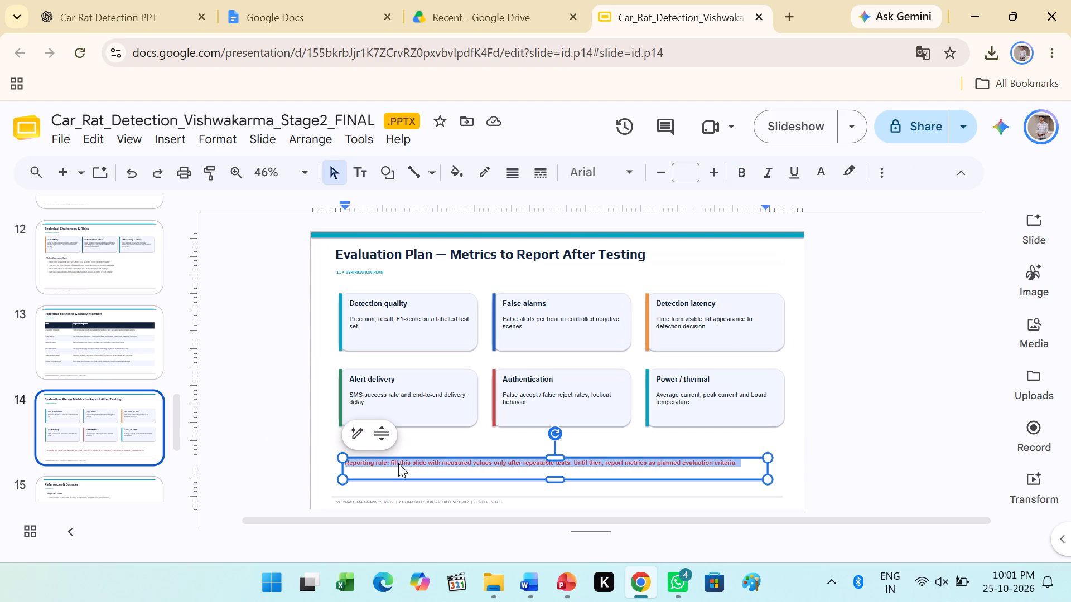
pyautogui.press('Delete')
pyautogui.click(274, 438)
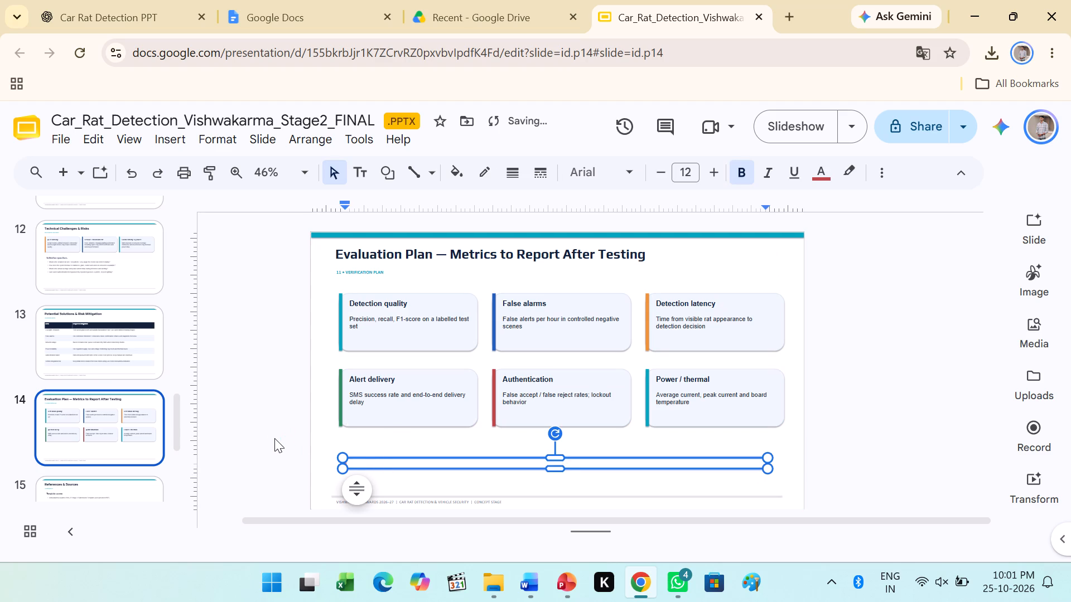
# Delete the red "Add exact URLs, access dates" note at the bottom of the References & Sources slide.
pyautogui.scroll(-1, 337, 468)
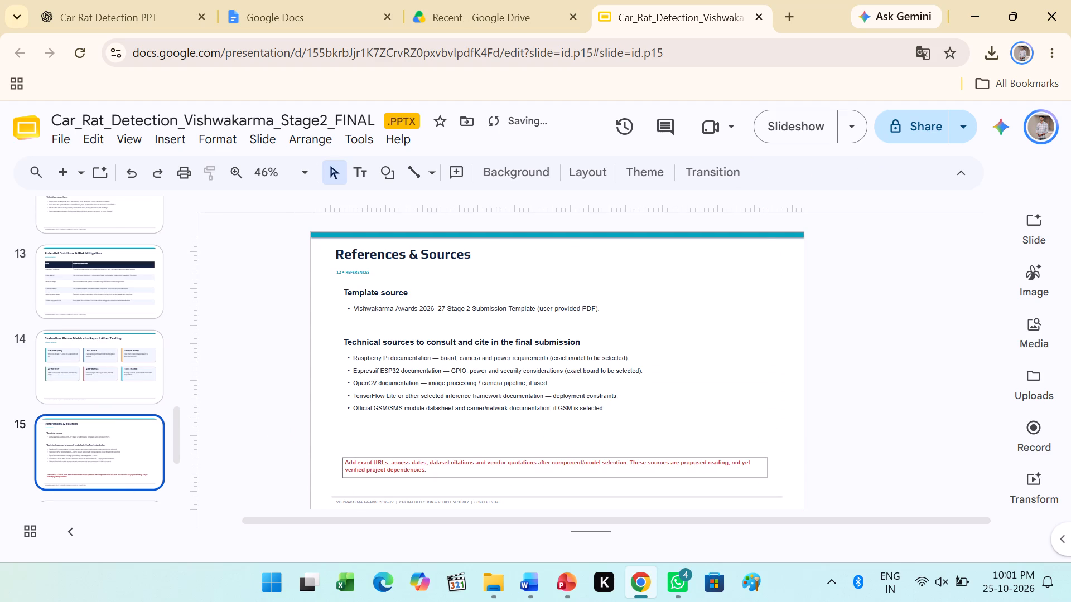
pyautogui.click(366, 466)
pyautogui.hotkey('ctrl', 'a')
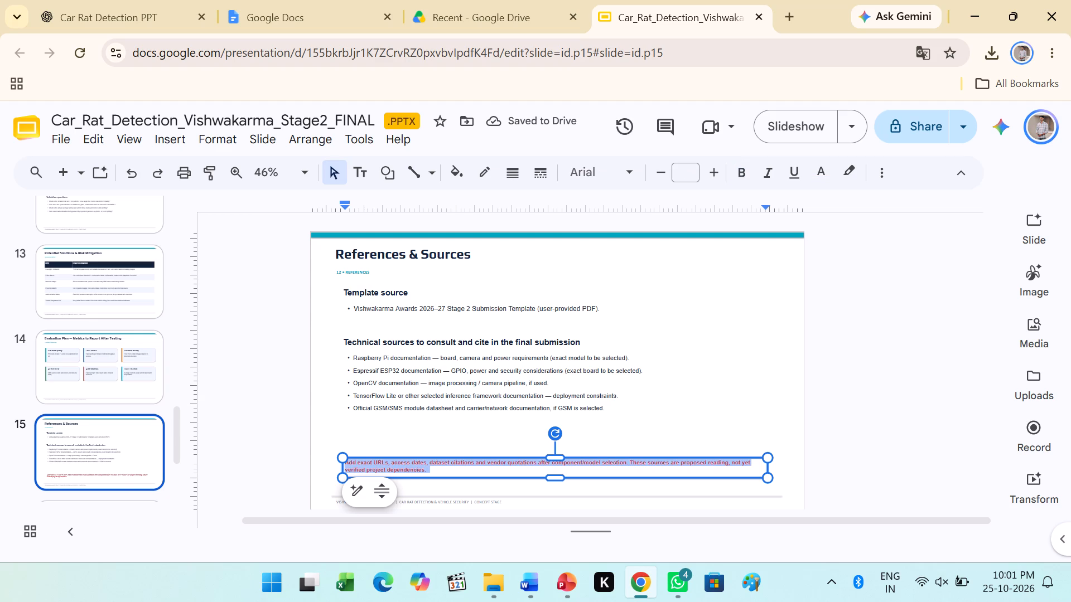
pyautogui.press('Delete')
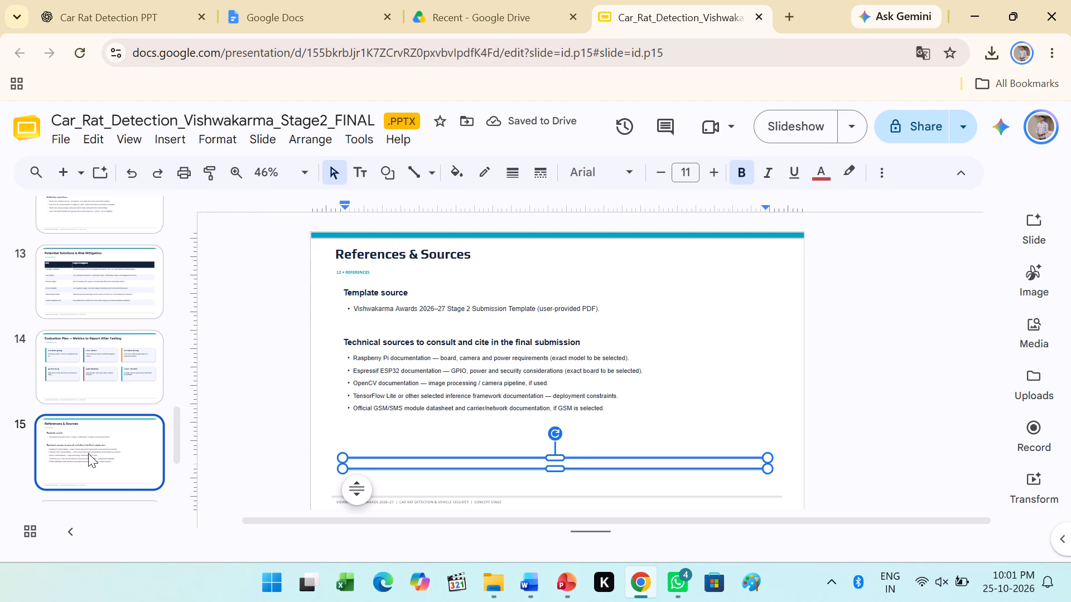
# Review the AI-Generated Concept Demo and Stage 2 Summary slides for remaining notes, and return to the title slide.
pyautogui.scroll(-1, 240, 407)
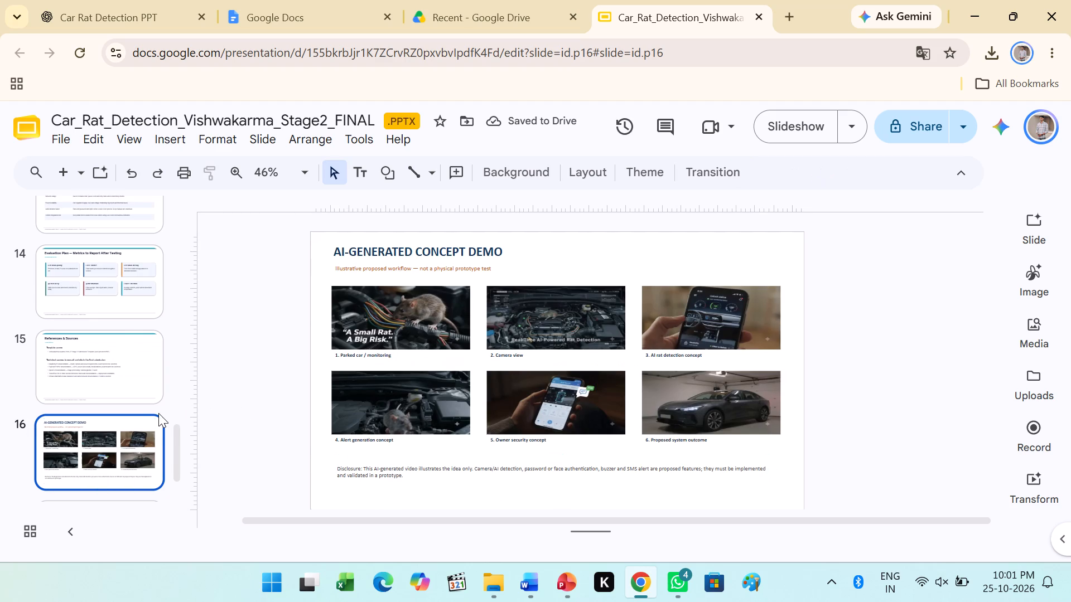
pyautogui.scroll(-2, 158, 413)
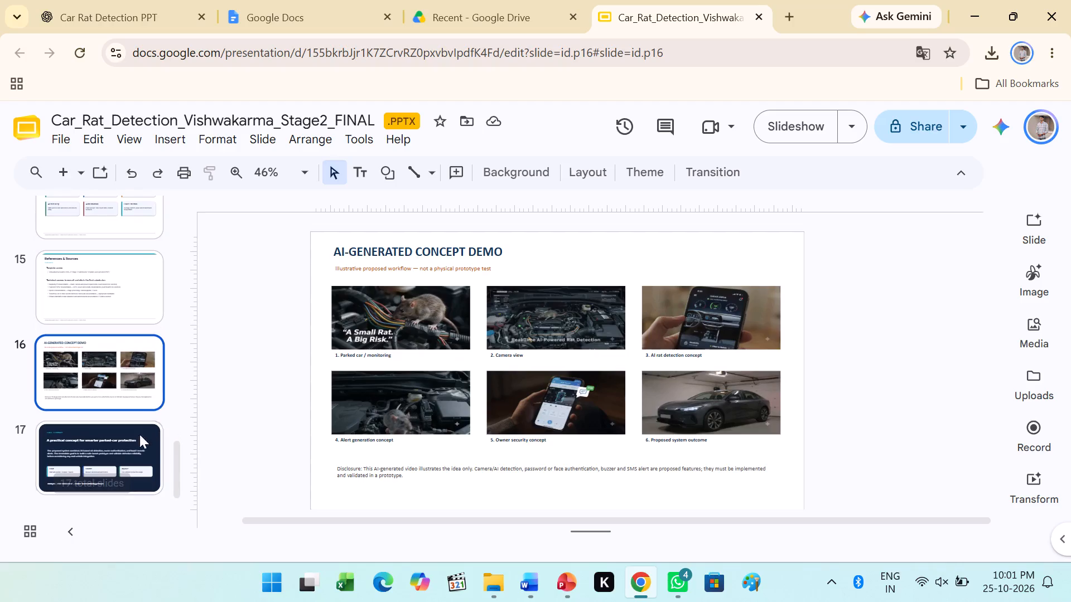
pyautogui.click(124, 449)
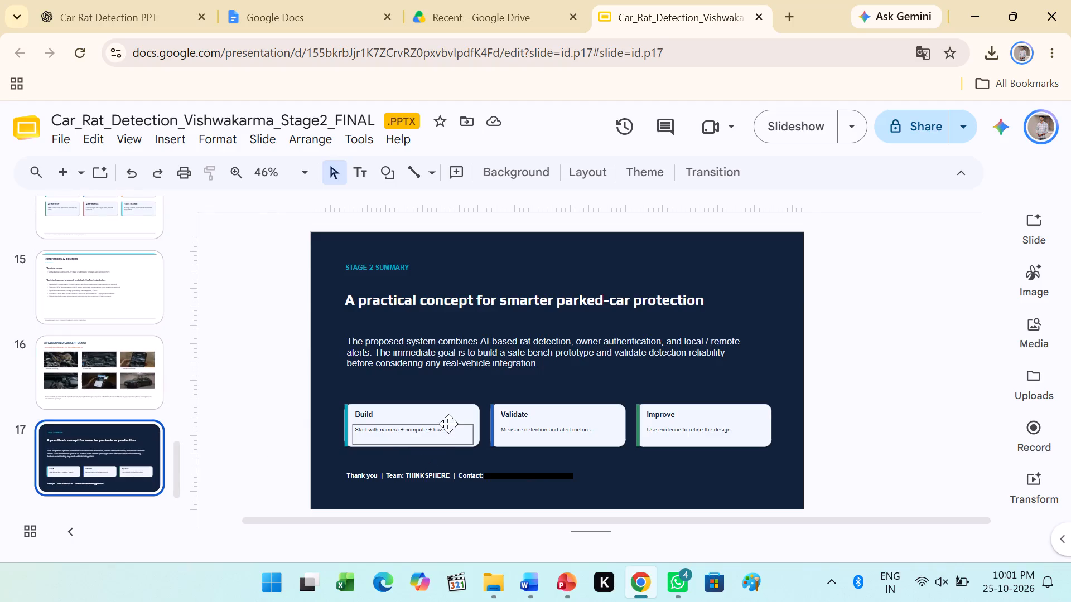
pyautogui.scroll(1, 448, 424)
pyautogui.scroll(1, 79, 338)
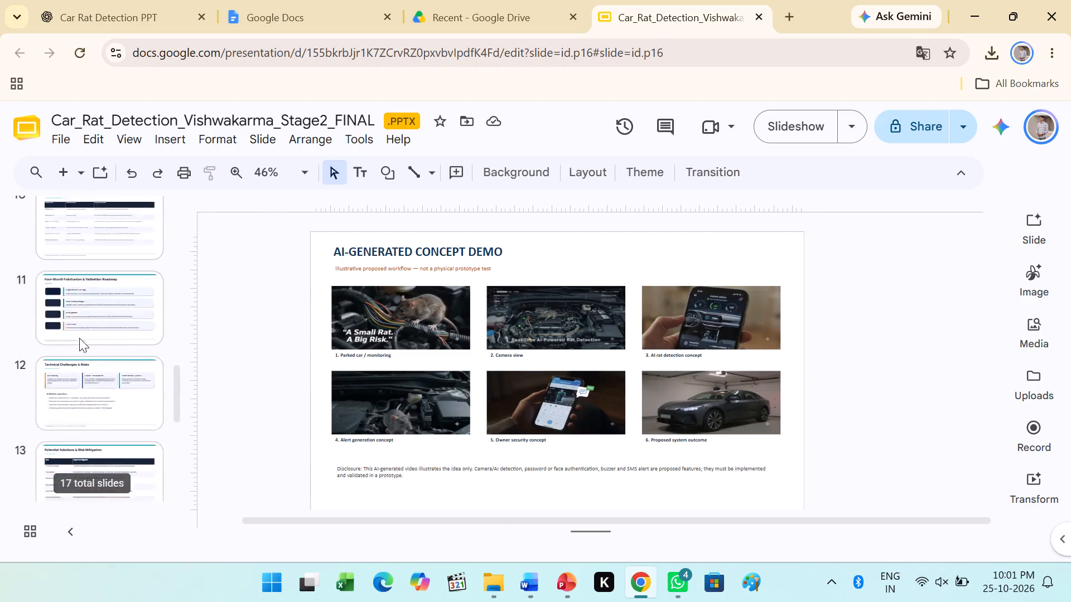
pyautogui.scroll(2, 79, 338)
pyautogui.click(91, 254)
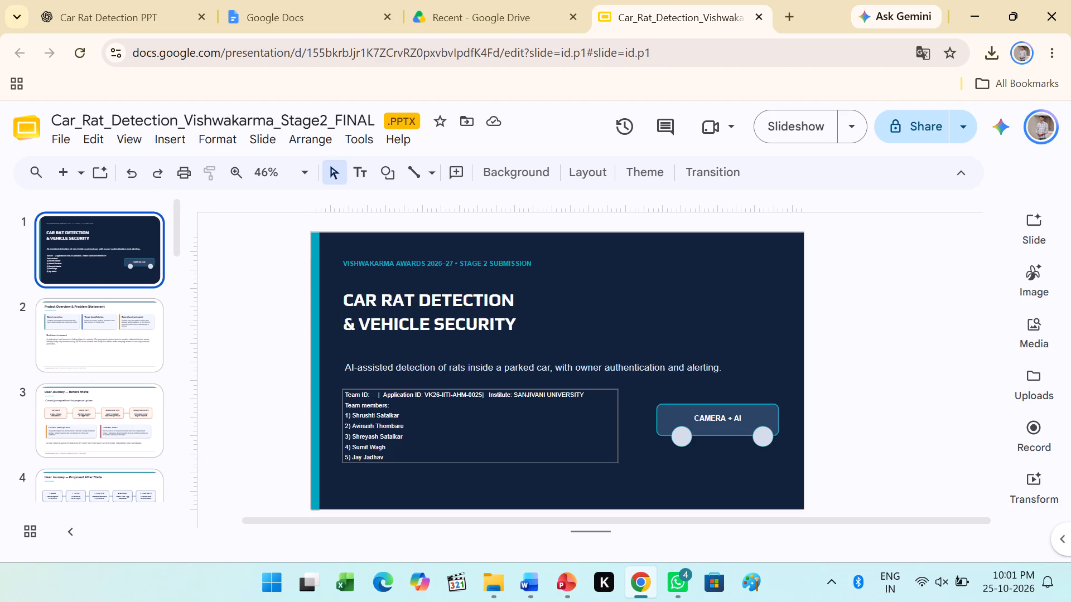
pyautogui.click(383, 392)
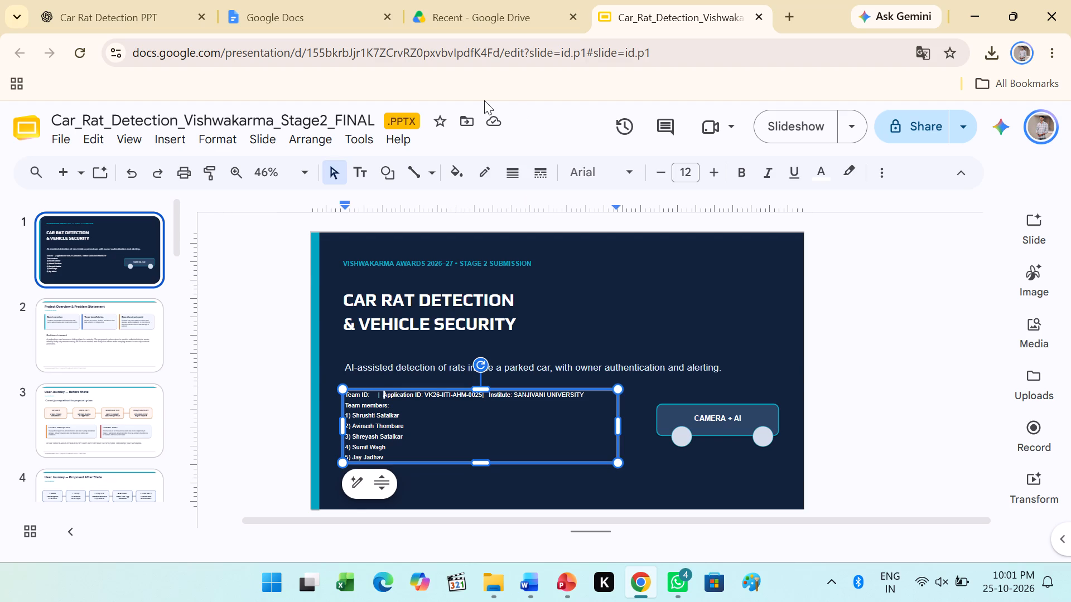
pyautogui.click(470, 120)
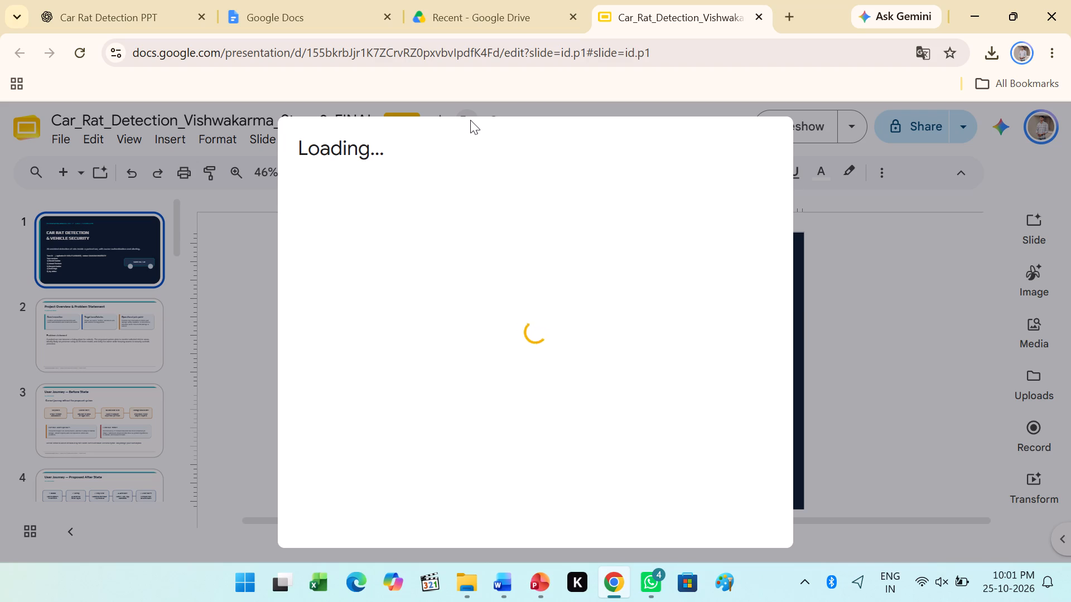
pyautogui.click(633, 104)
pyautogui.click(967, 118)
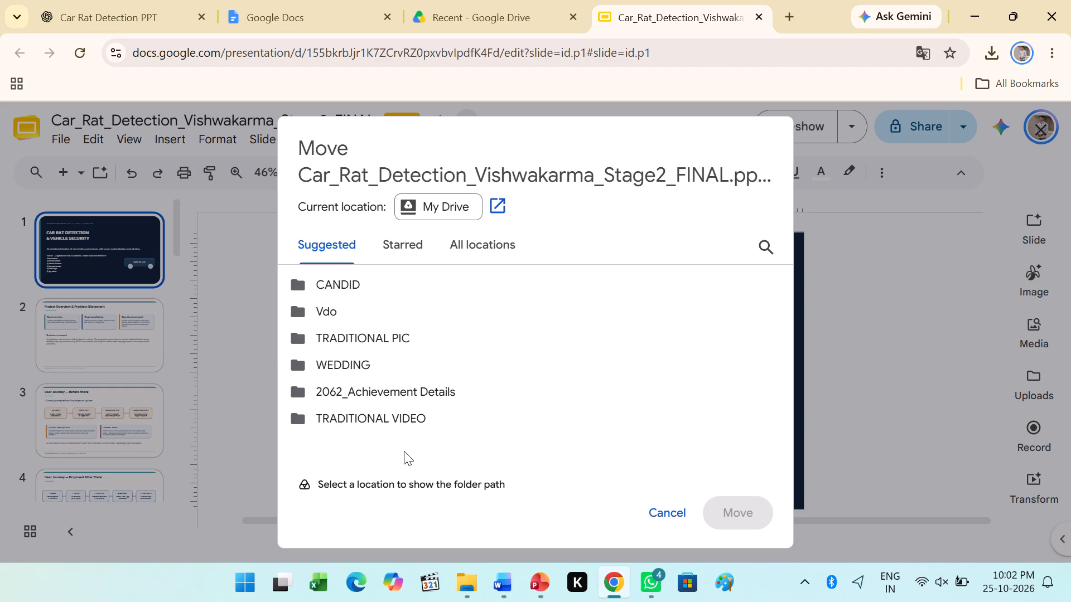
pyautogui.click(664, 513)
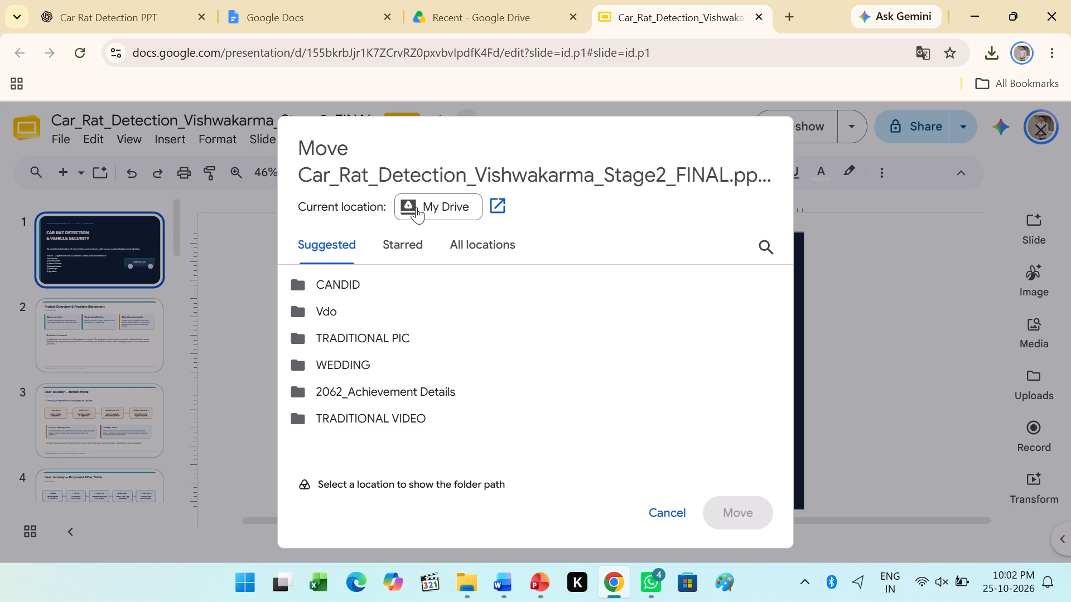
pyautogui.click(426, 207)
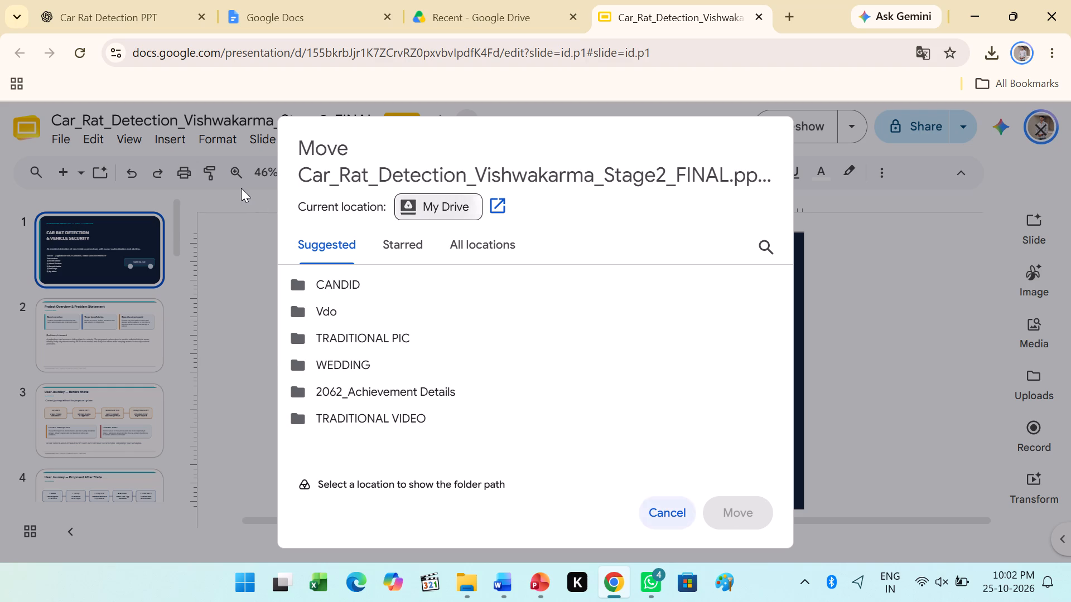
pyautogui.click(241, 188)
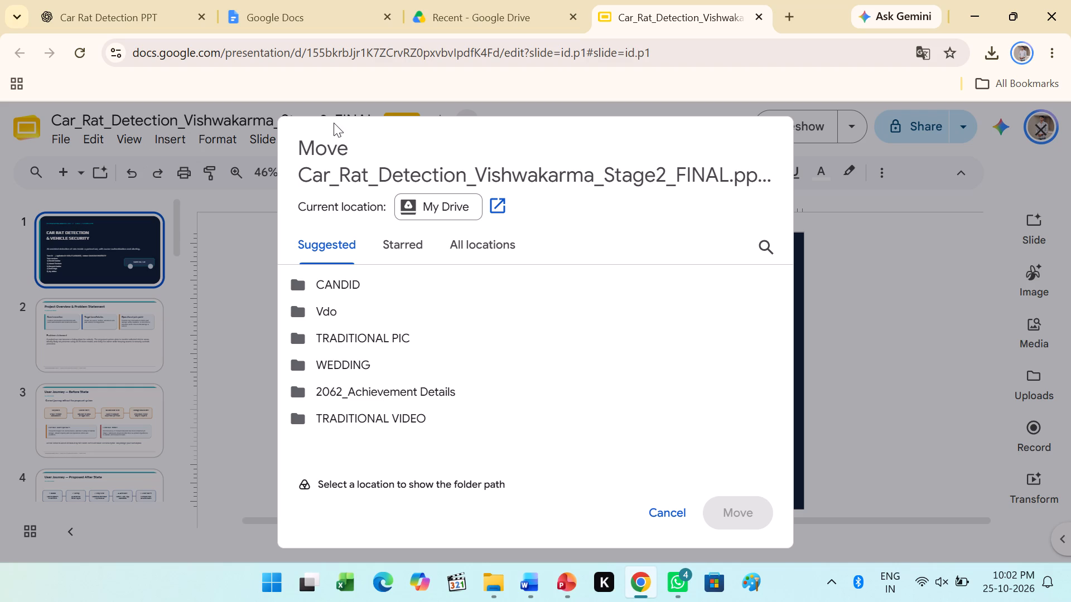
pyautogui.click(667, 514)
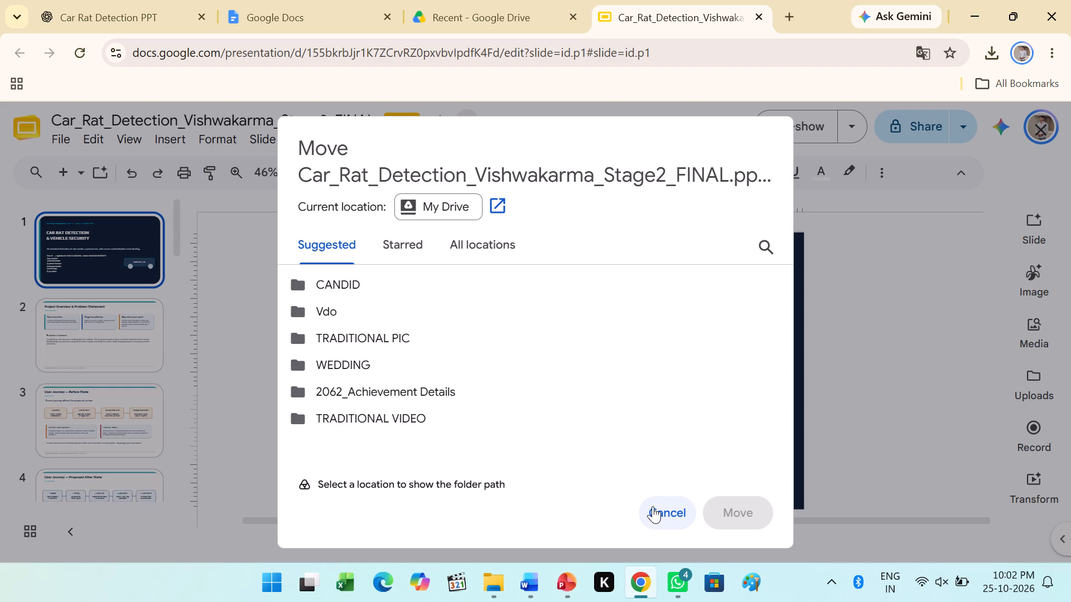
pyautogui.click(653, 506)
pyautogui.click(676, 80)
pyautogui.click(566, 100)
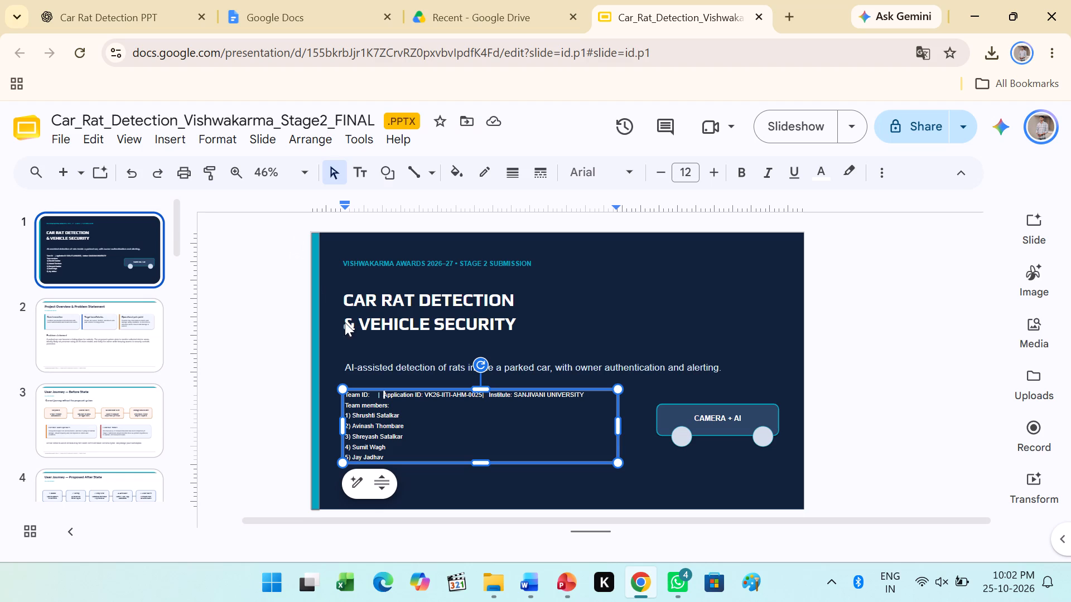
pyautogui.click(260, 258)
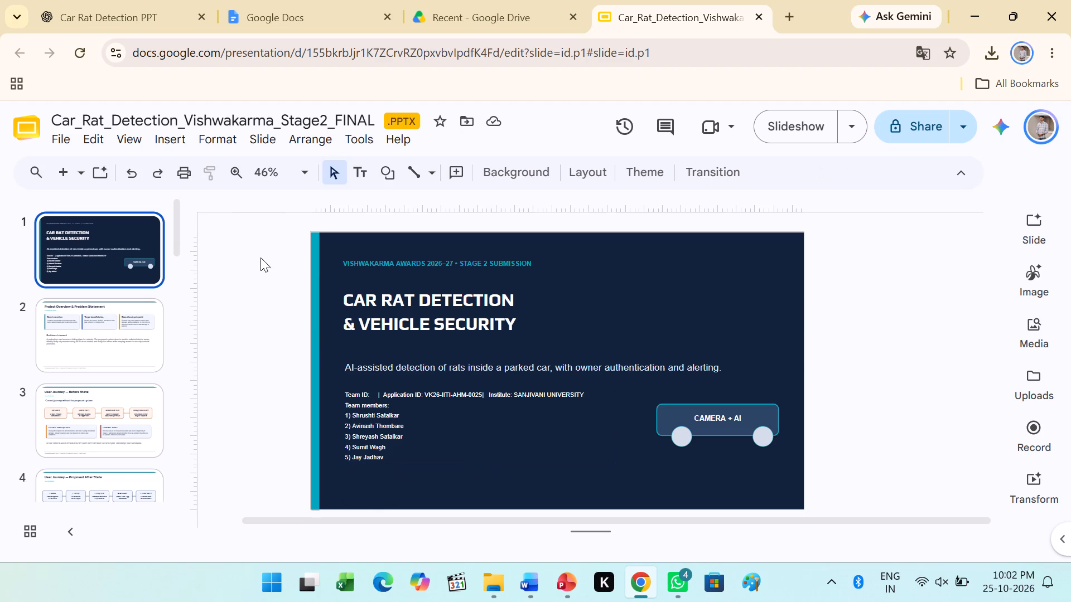
# Save the presentation and check its document status in Drive.
pyautogui.hotkey('ctrl', 's')
pyautogui.click(488, 127)
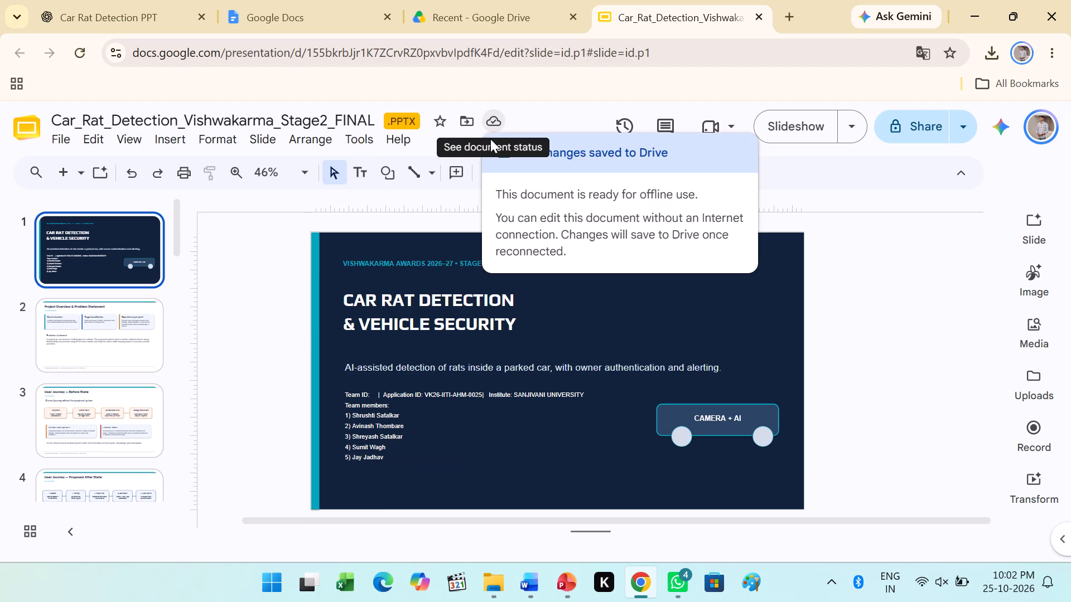
# Check the presentation's Office file-format information and its version history, and return to the title slide.
pyautogui.click(395, 116)
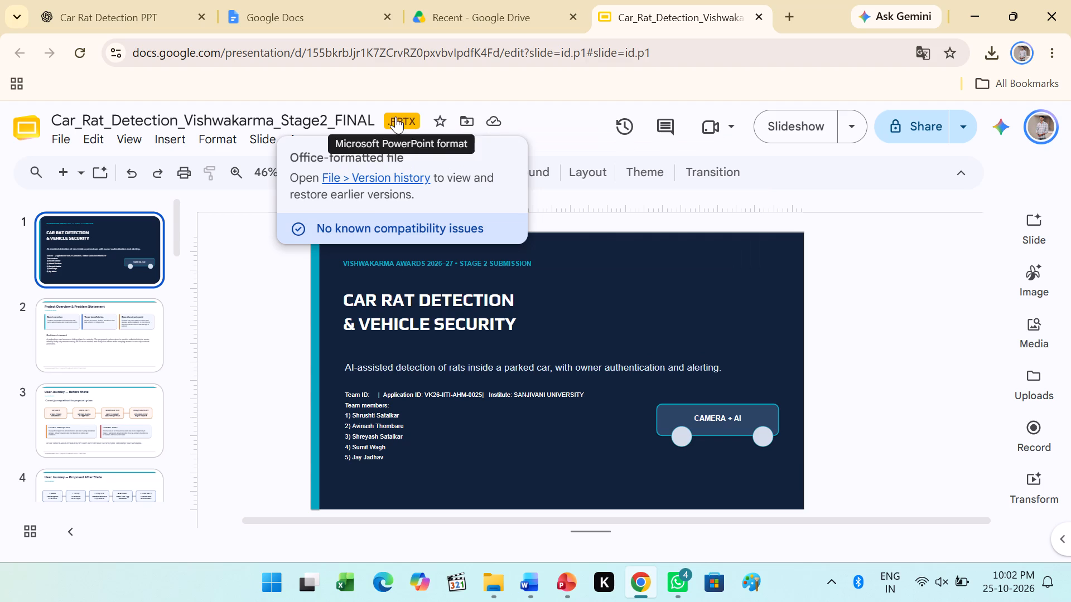
pyautogui.click(335, 176)
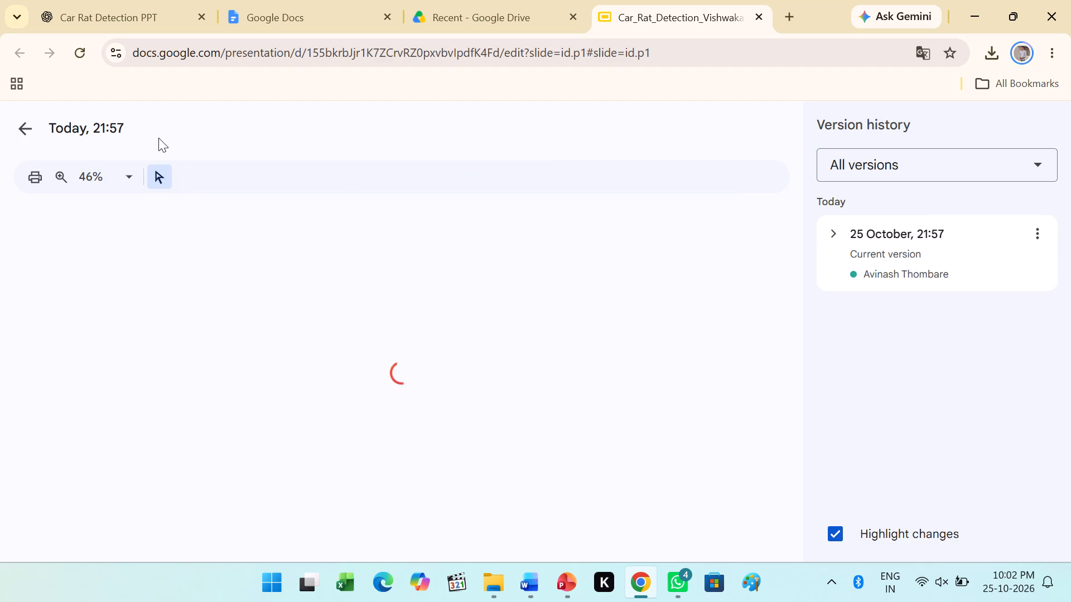
pyautogui.click(22, 132)
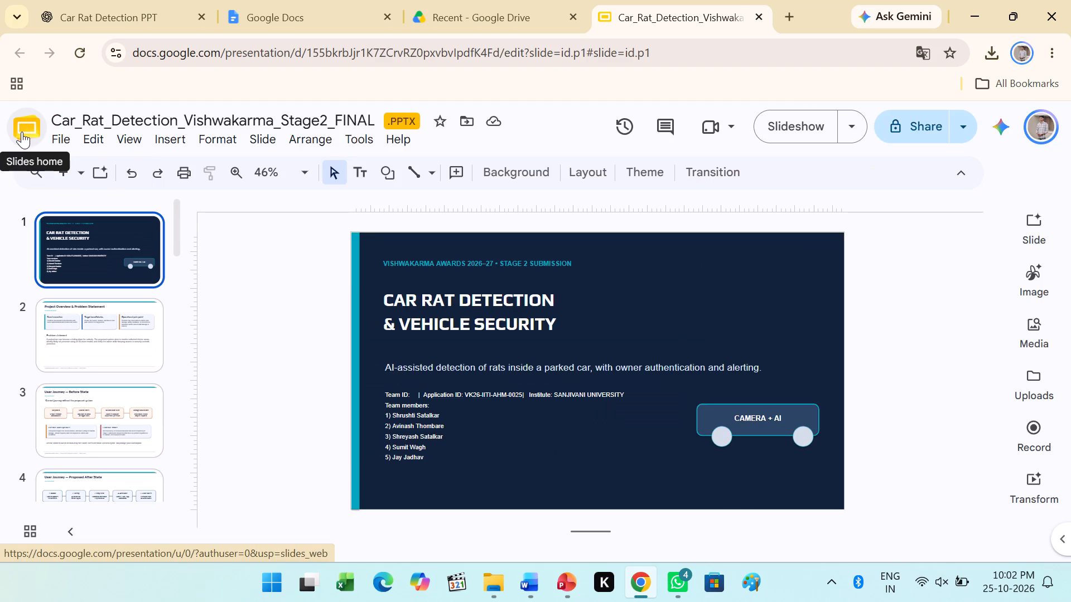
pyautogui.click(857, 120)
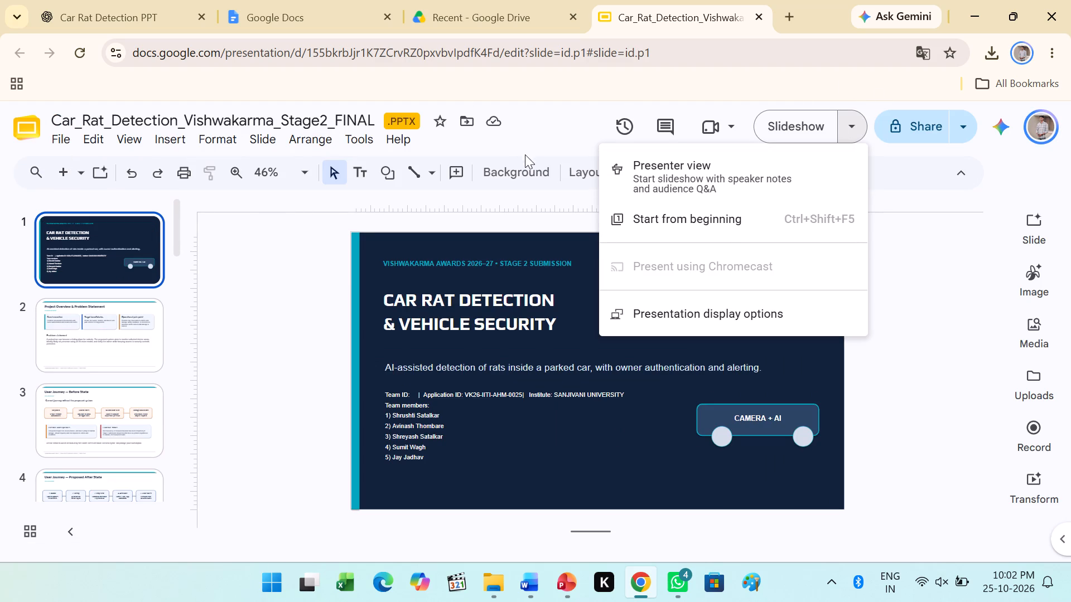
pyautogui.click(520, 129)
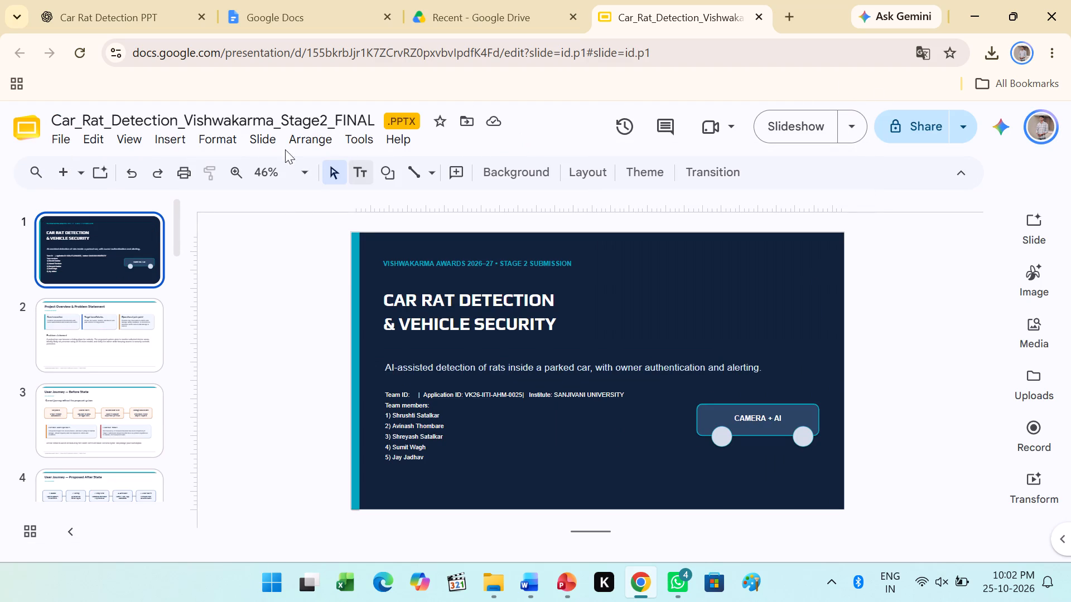
# Download the presentation as a Microsoft PowerPoint (.pptx) file and check it in the browser's recent downloads.
pyautogui.click(69, 139)
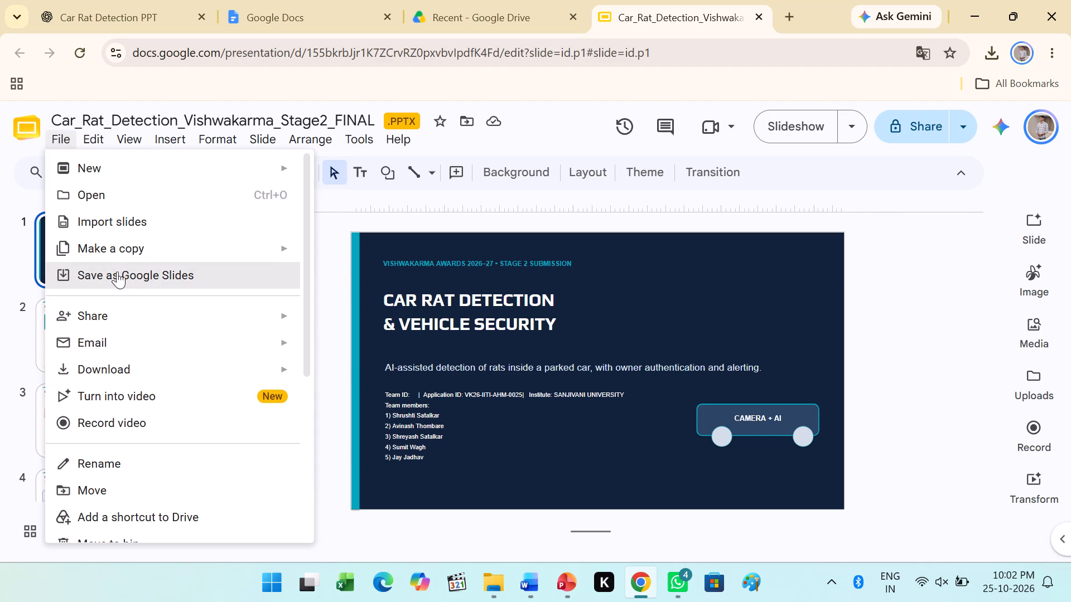
pyautogui.click(114, 366)
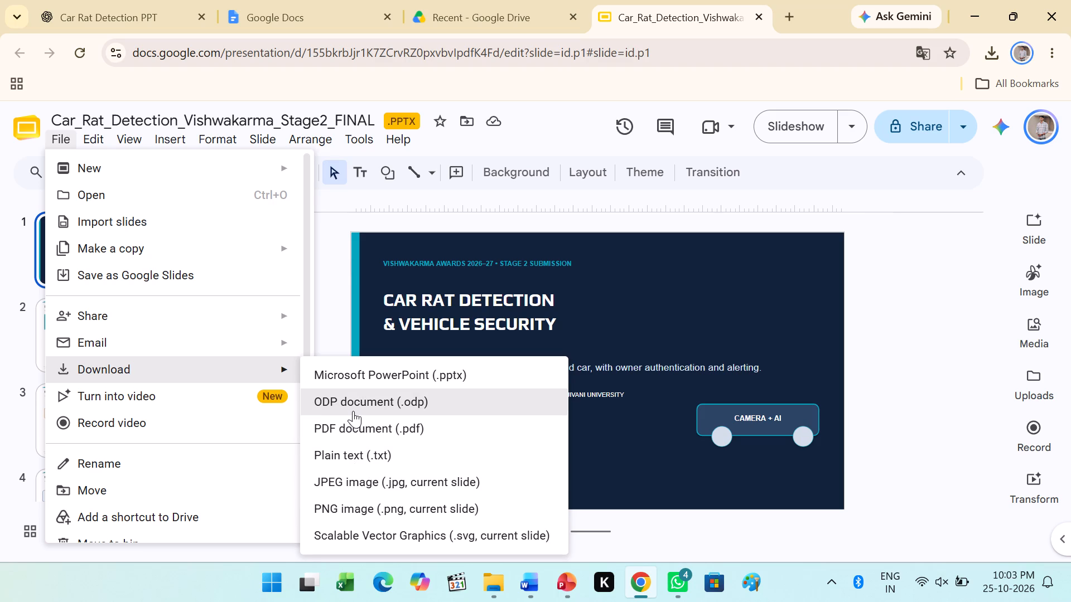
pyautogui.click(385, 374)
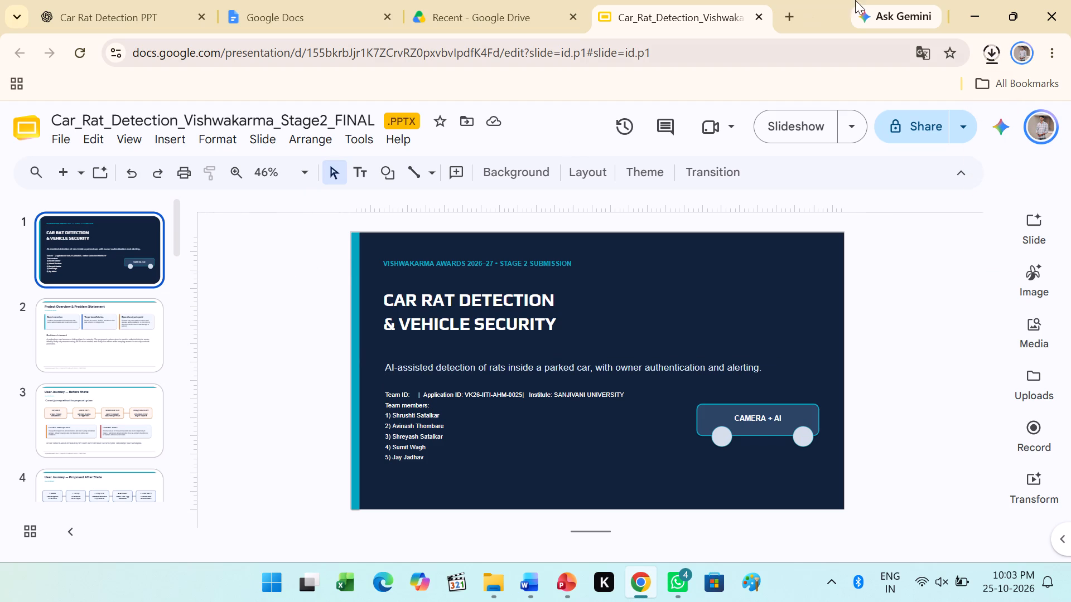
pyautogui.click(995, 54)
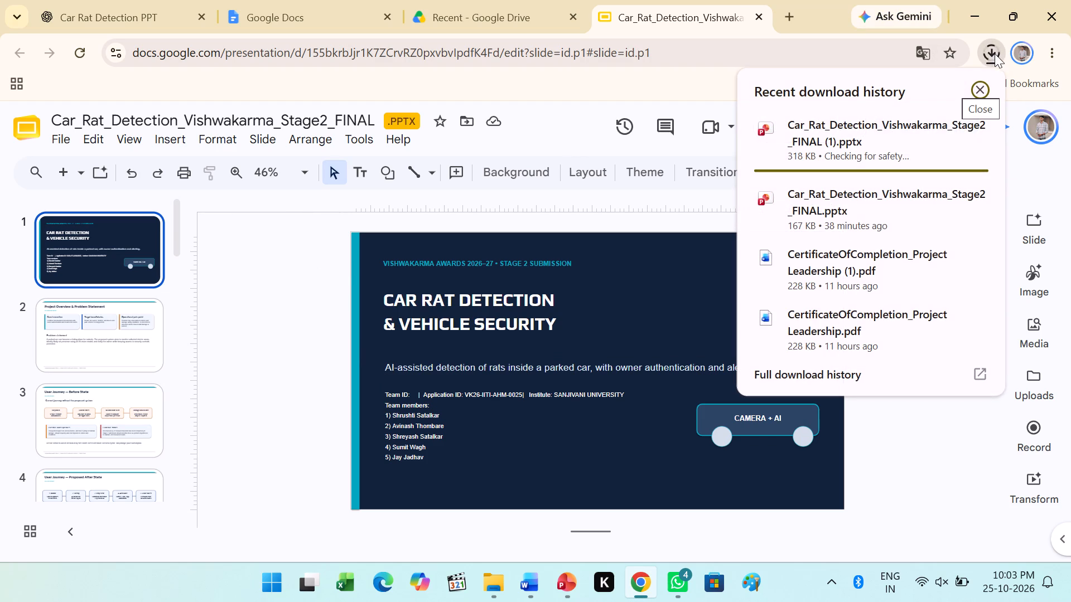
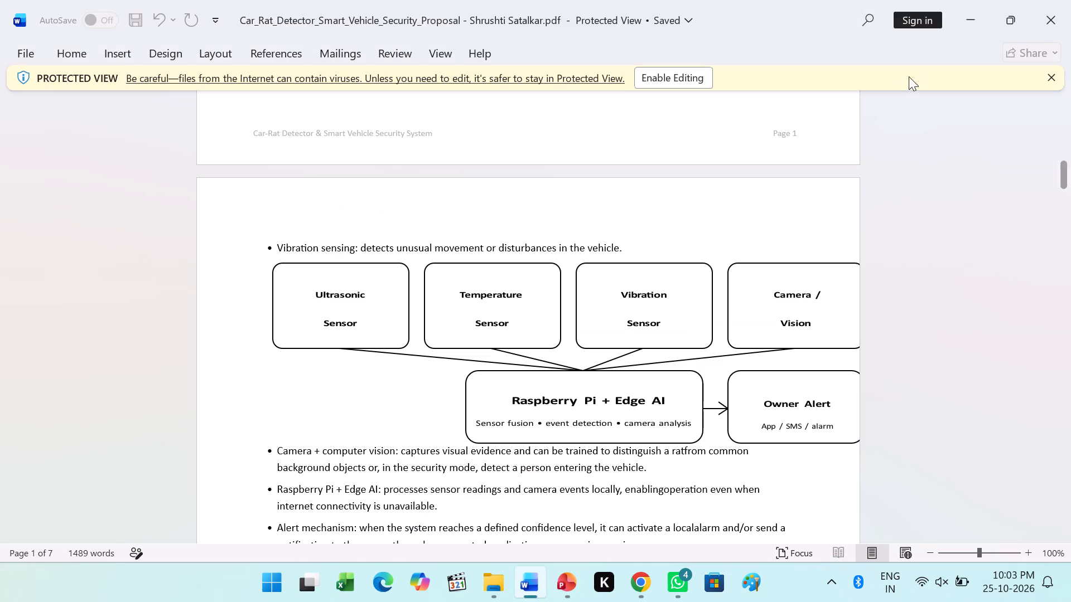
# Close the Car-Rat Detector smart vehicle security proposal PDF that is open in Protected View.
pyautogui.click(1049, 14)
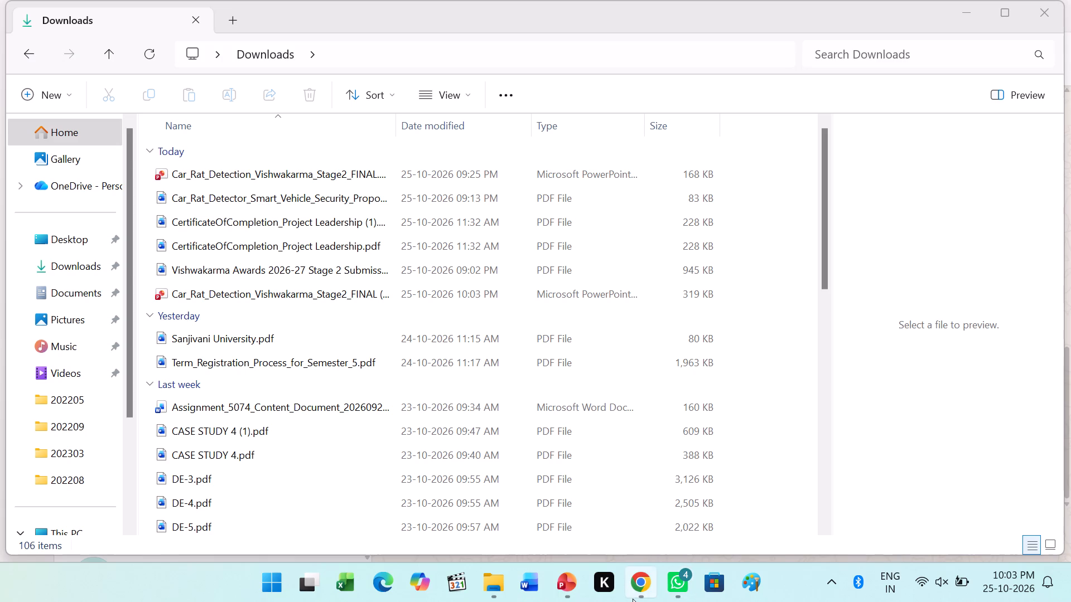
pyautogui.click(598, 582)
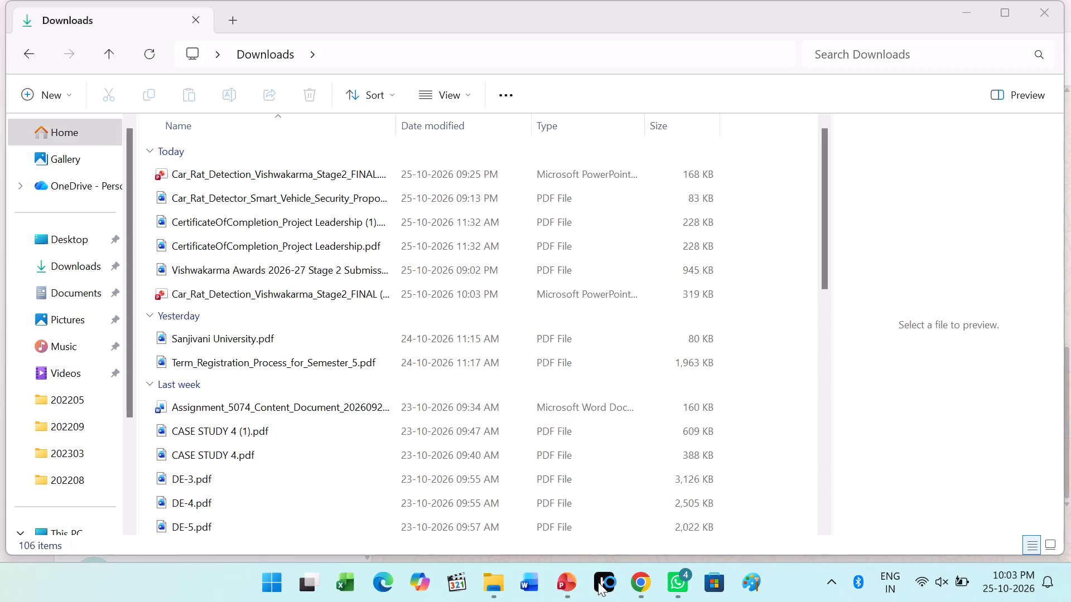
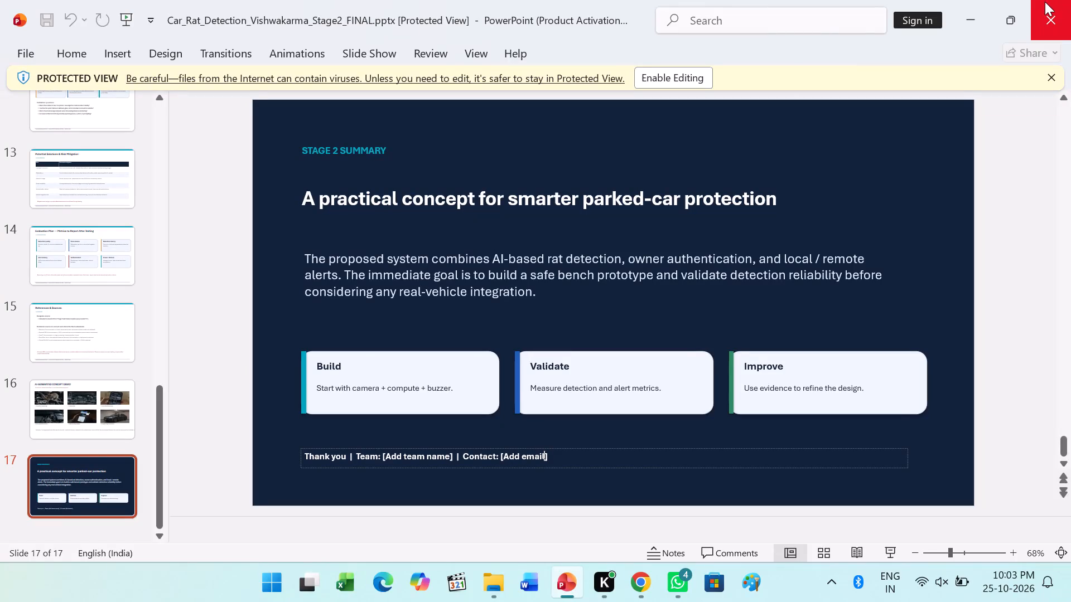
# Close the Car_Rat_Detection_Vishwakarma_Stage2_FINAL.pptx presentation that is open in Protected View.
pyautogui.click(1045, 2)
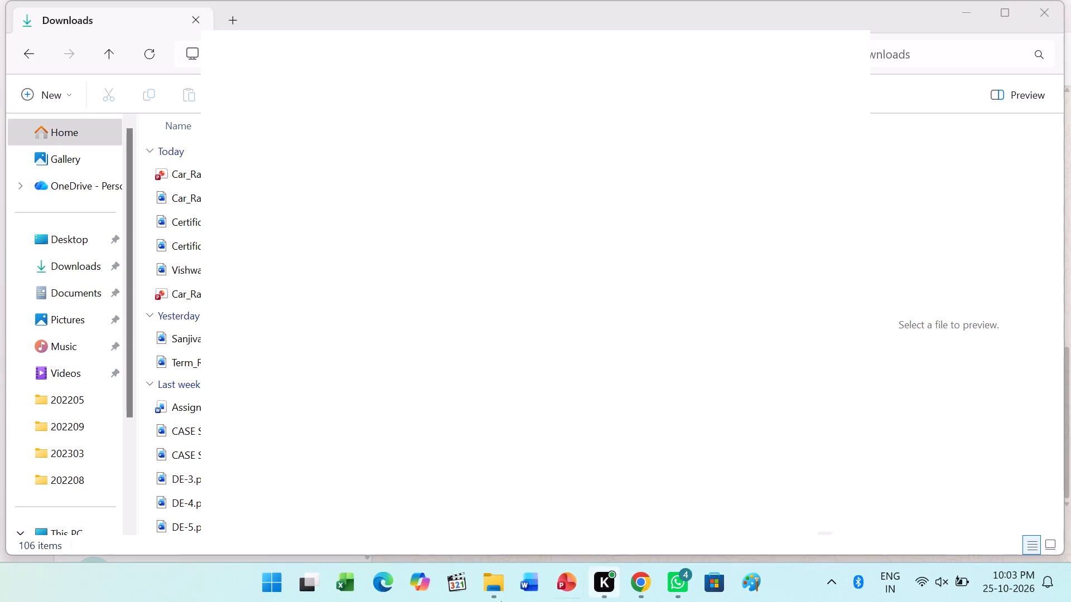
# Switch to File Explorer and open the Car_Rat_Detection_Vishwakarma_Stage2_FINAL presentation dated 09:25 PM from the Downloads folder.
pyautogui.click(476, 594)
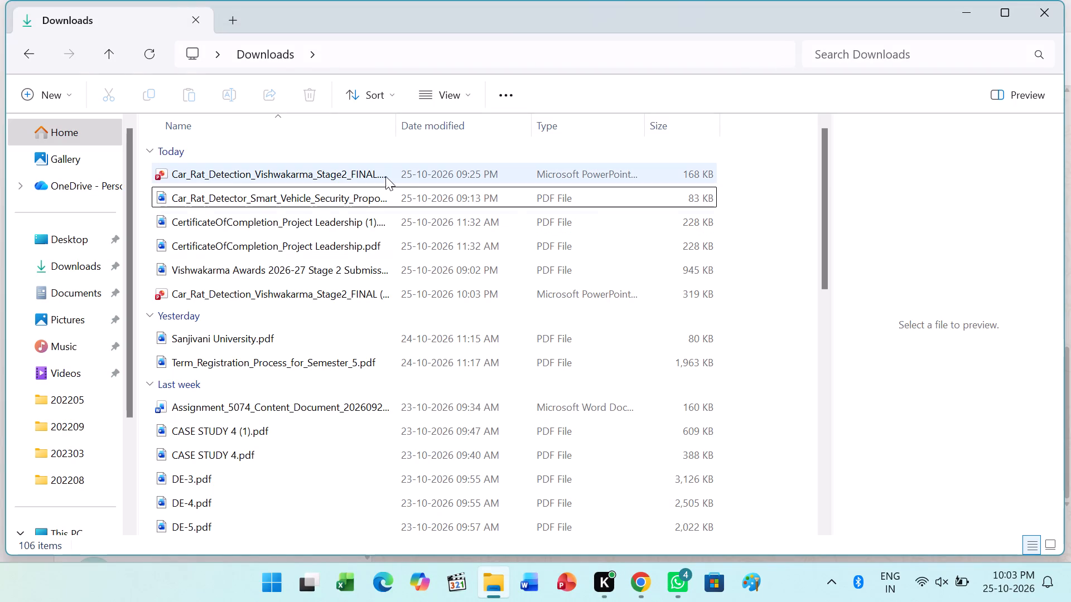
pyautogui.doubleClick(386, 176)
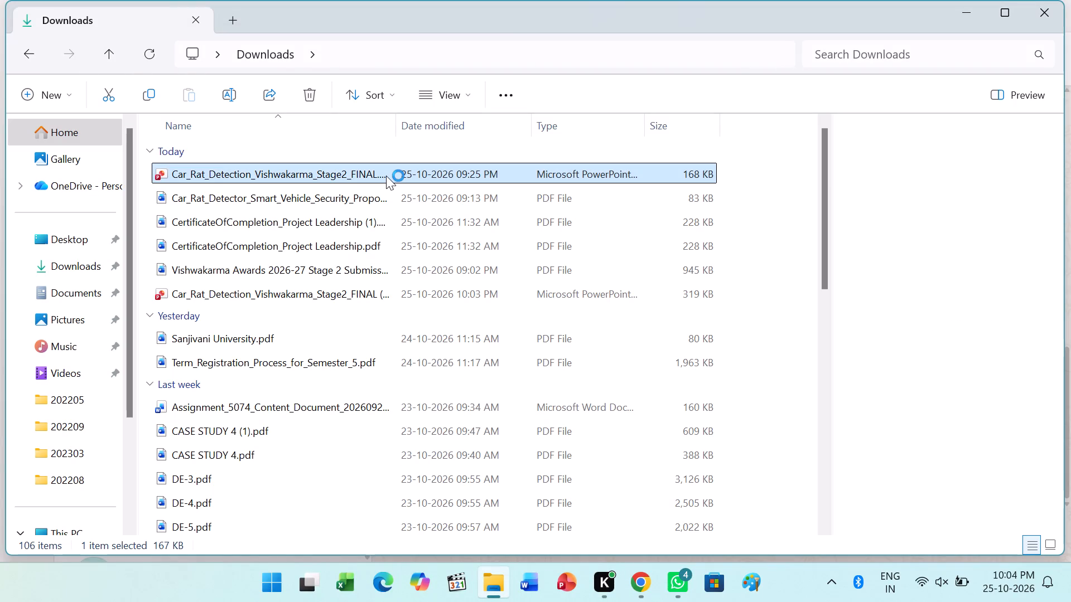
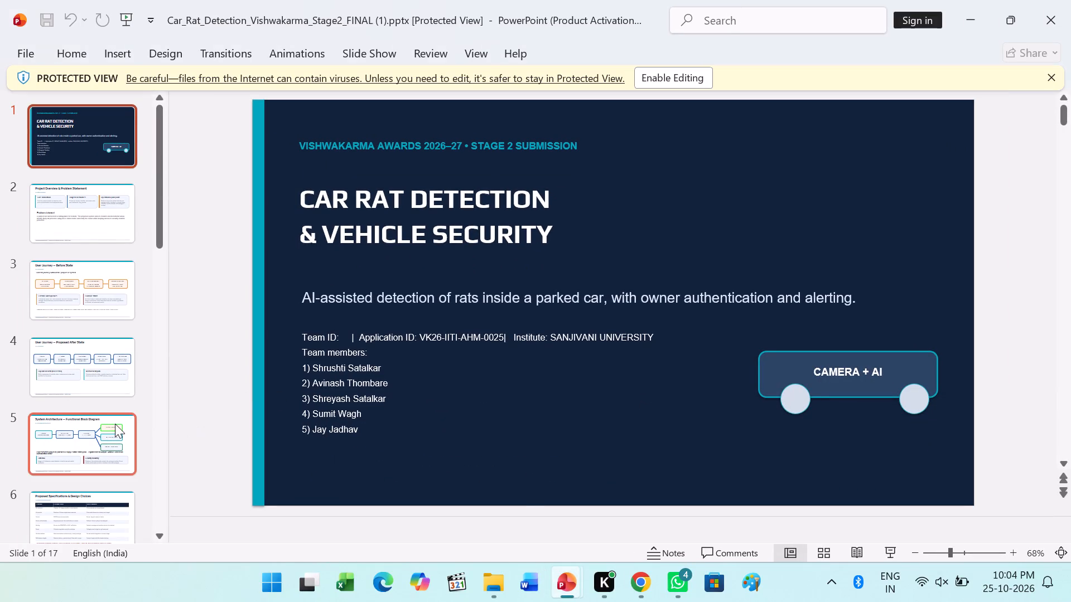
# Check the slide thumbnails of the downloaded Car_Rat_Detection_Vishwakarma_Stage2_FINAL (1).pptx through the last slide, and close that presentation.
pyautogui.scroll(-20, 115, 424)
pyautogui.scroll(-13, 115, 424)
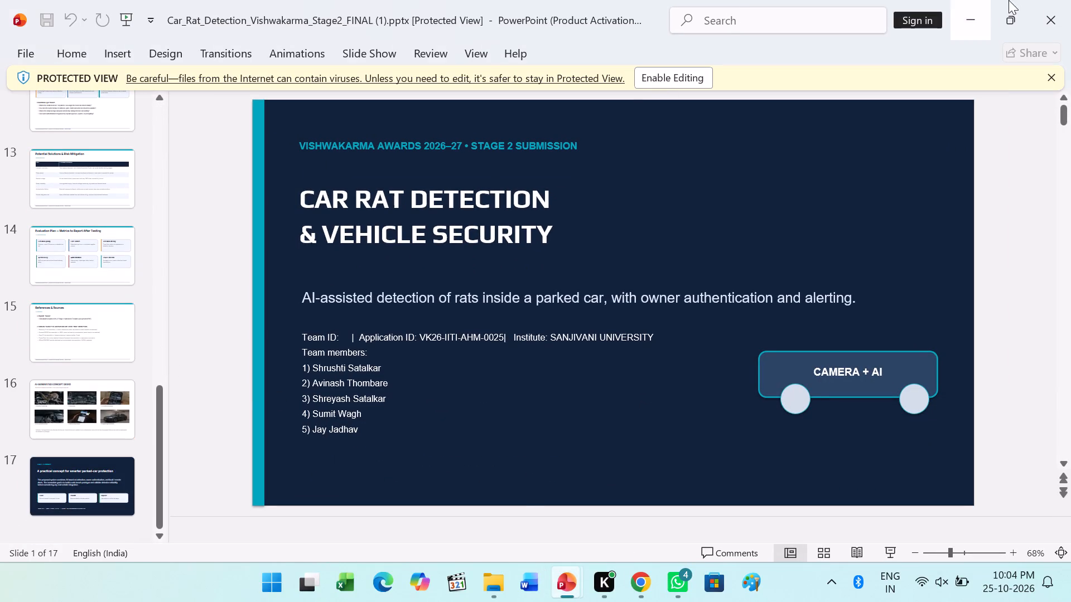
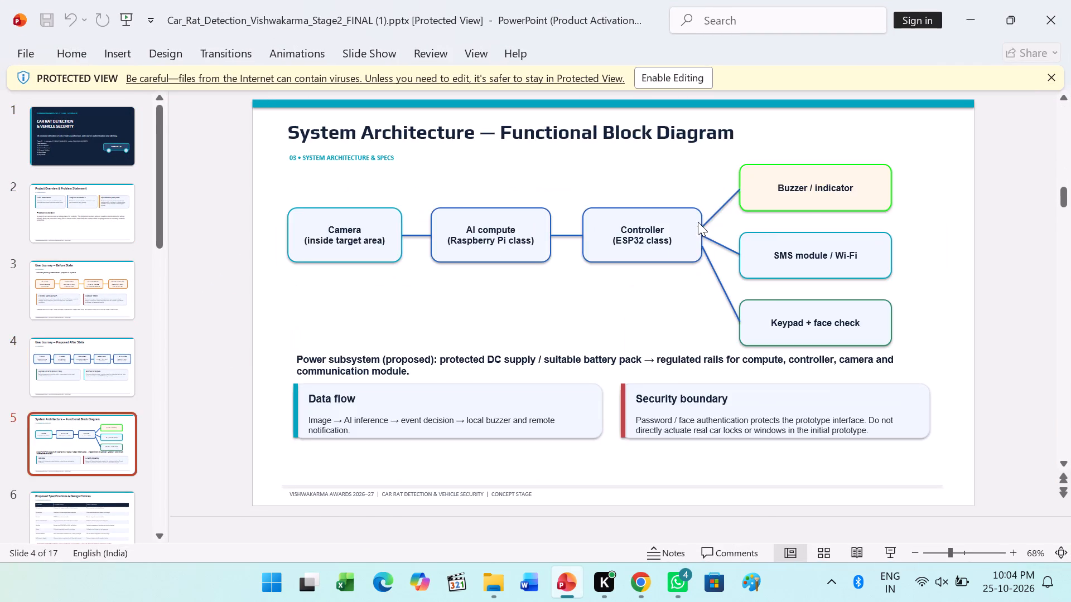
pyautogui.press('Down')
pyautogui.press('Up')
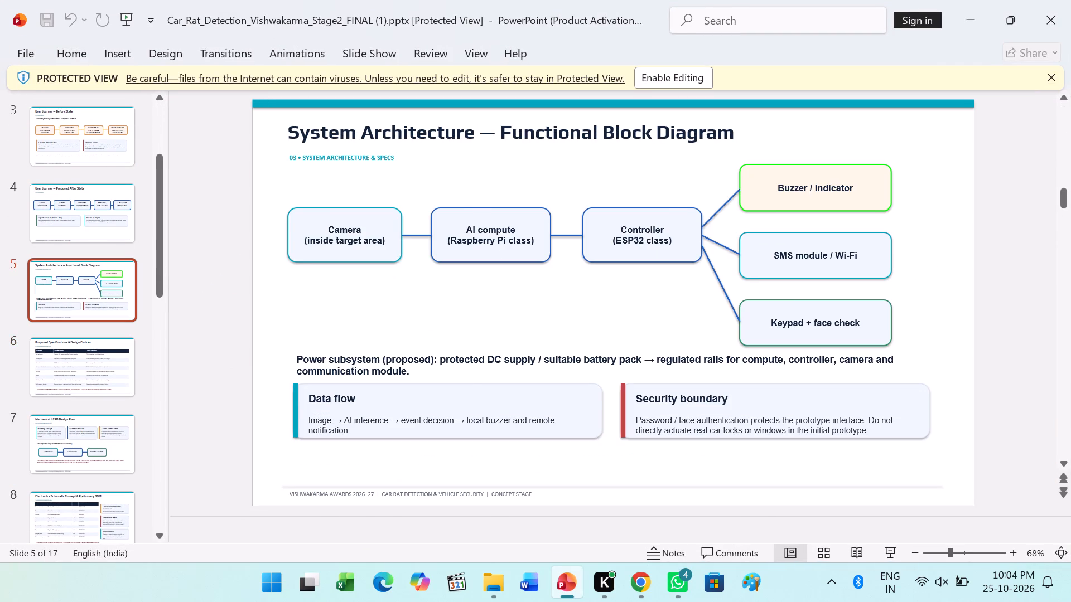
pyautogui.press('Down')
pyautogui.press('Down')
pyautogui.press('Down')
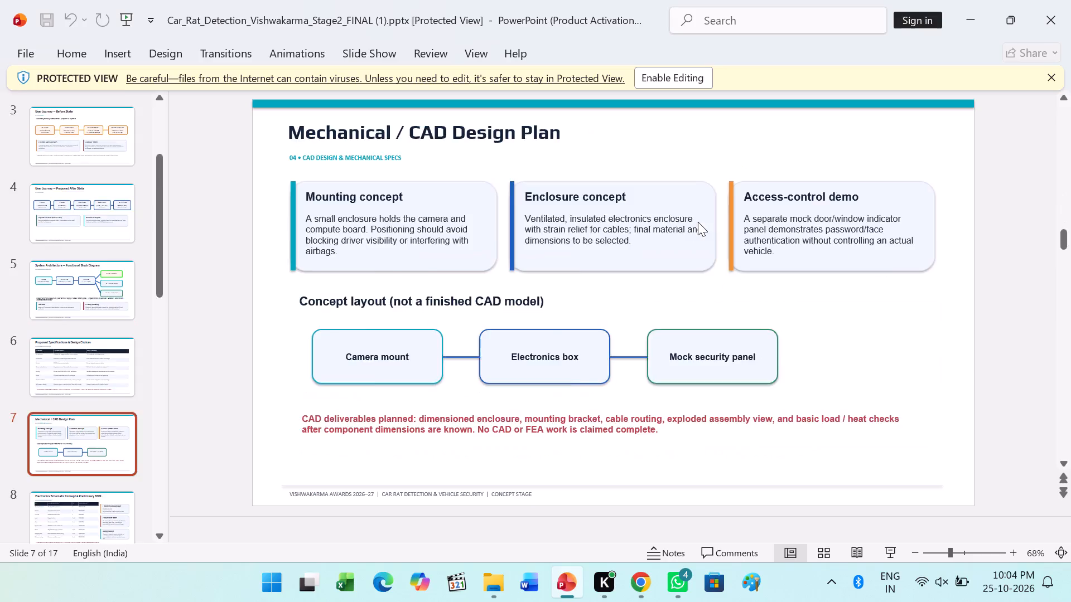
pyautogui.press('Down')
pyautogui.press('Down')
pyautogui.press('Down')
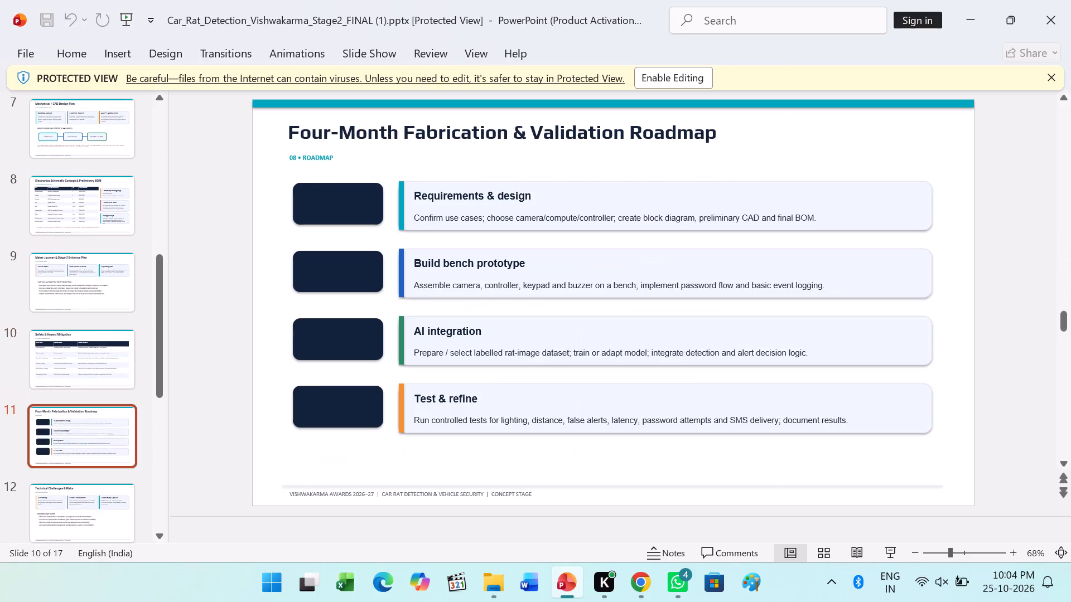
pyautogui.press('Up')
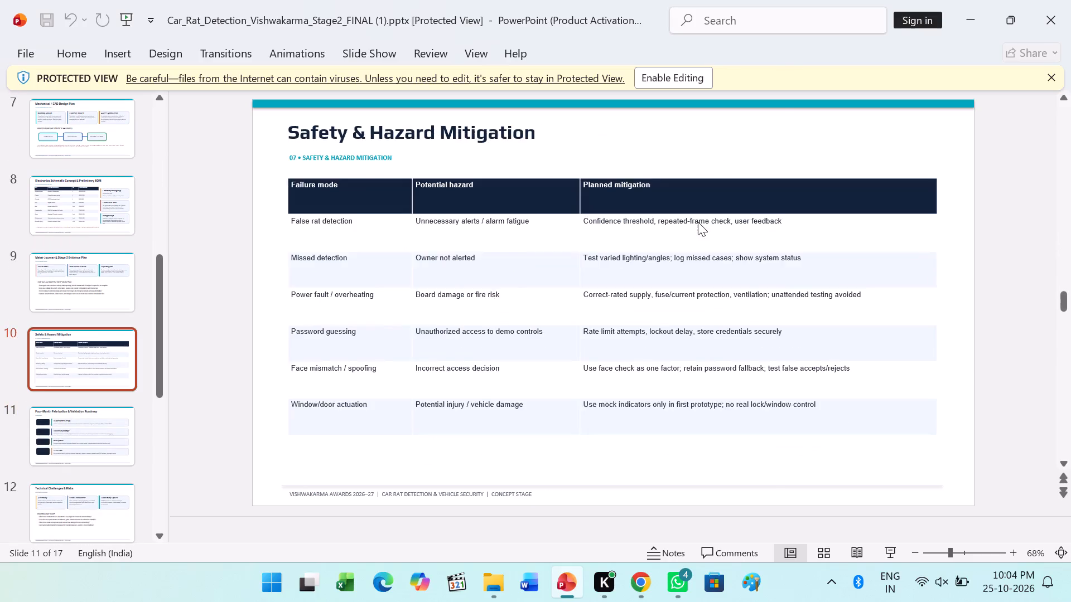
pyautogui.press('Down')
pyautogui.press('Down')
pyautogui.press('Down')
pyautogui.press('Down')
pyautogui.press('Down')
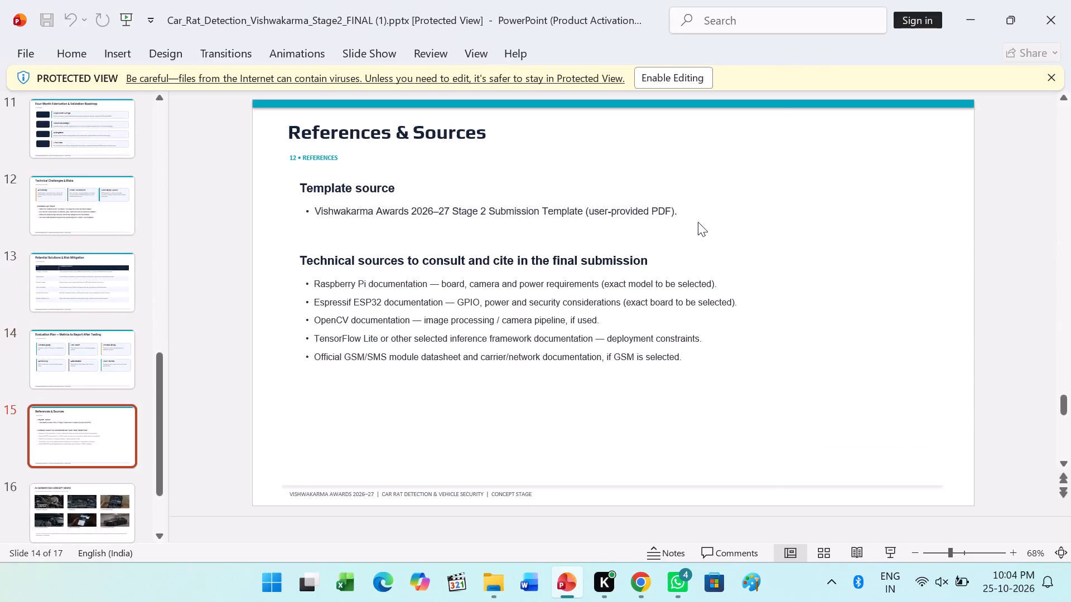
pyautogui.press('Down')
pyautogui.press('Down')
pyautogui.press('Down')
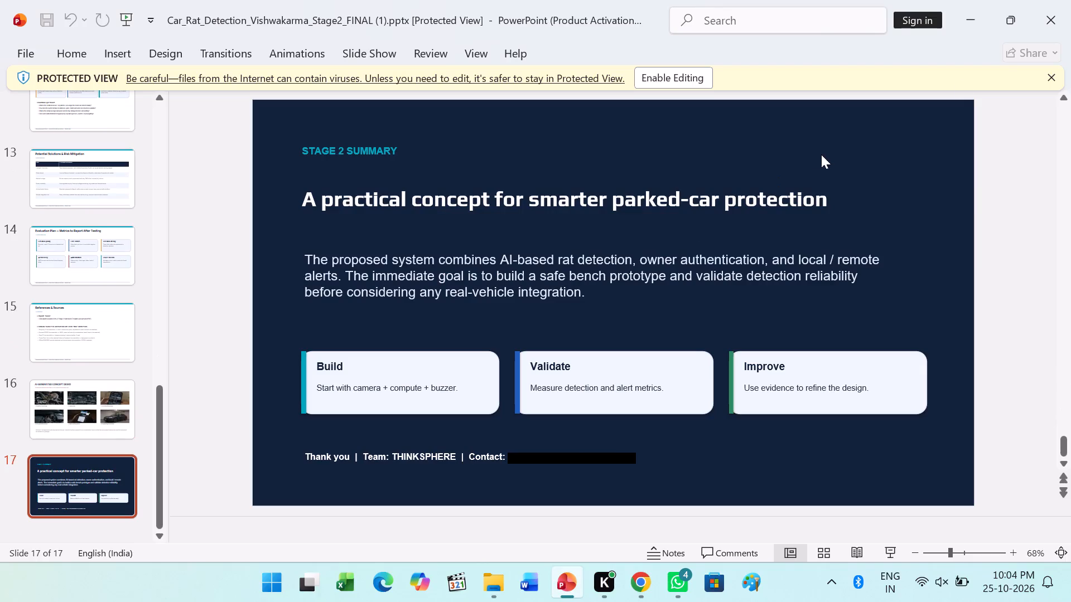